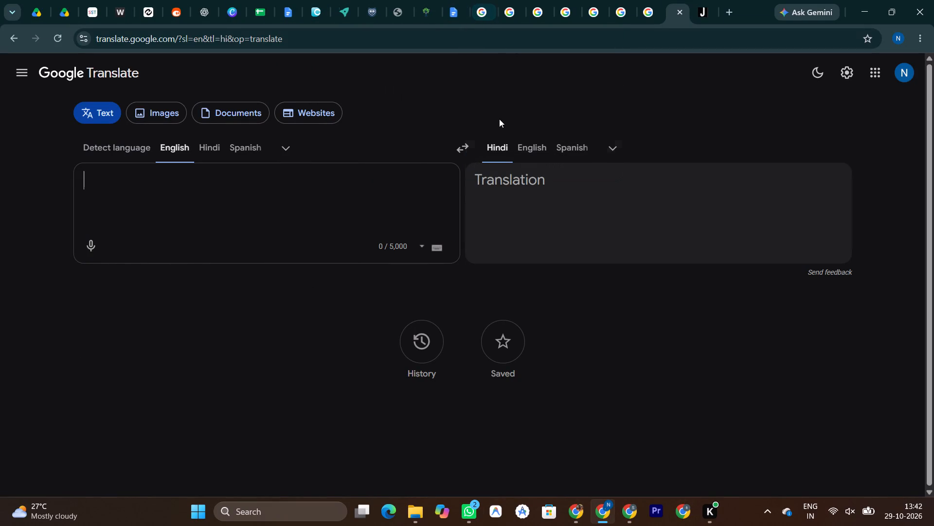
# Switch to the Ninja DS Off-page Content document at the "8. Blog" section.
pyautogui.click(457, 0)
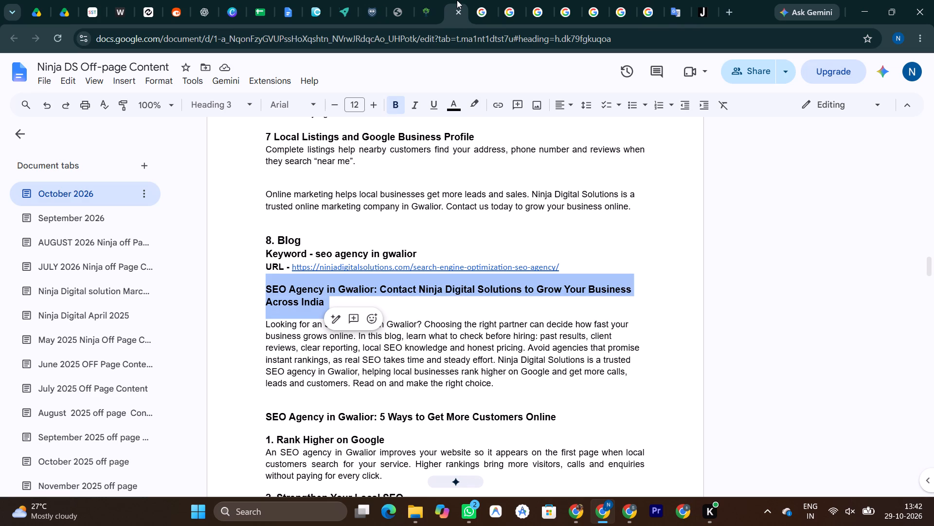
pyautogui.click(543, 233)
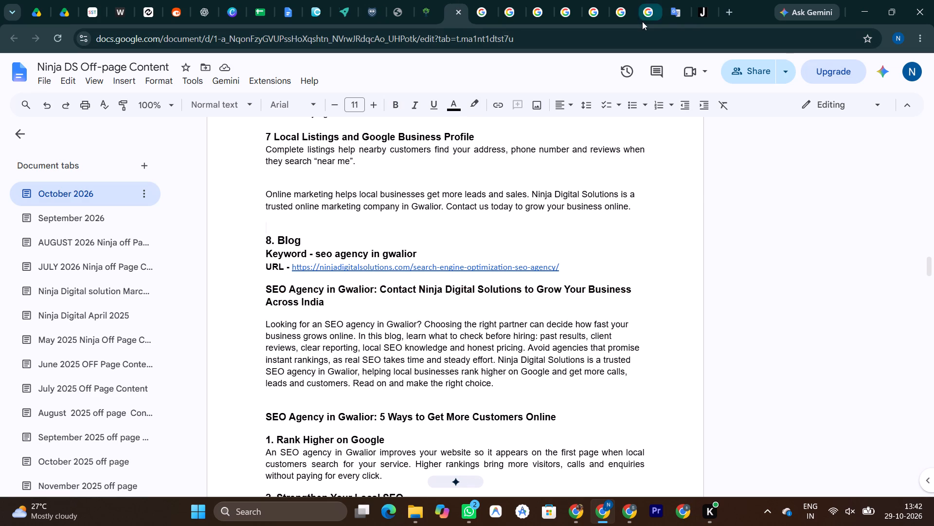
# From the Harsh GBP Post Calender August 2026 spreadsheet, open the recent Harsh Backlink spreadsheet.
pyautogui.click(263, 0)
pyautogui.click(38, 80)
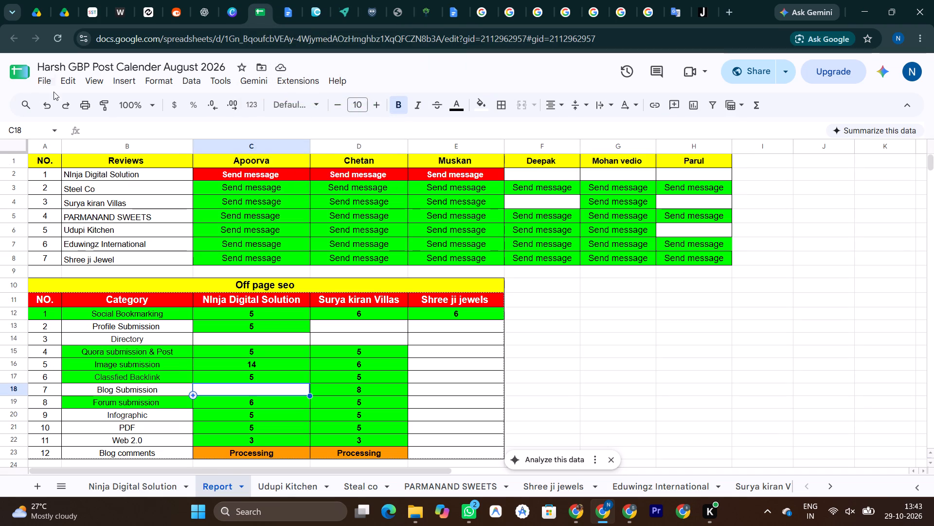
pyautogui.click(39, 82)
pyautogui.click(76, 129)
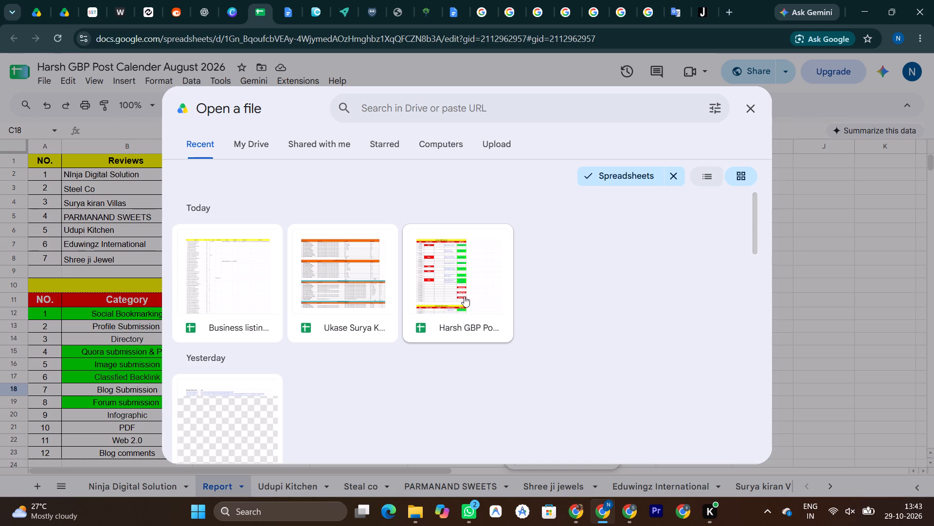
pyautogui.scroll(-4, 418, 315)
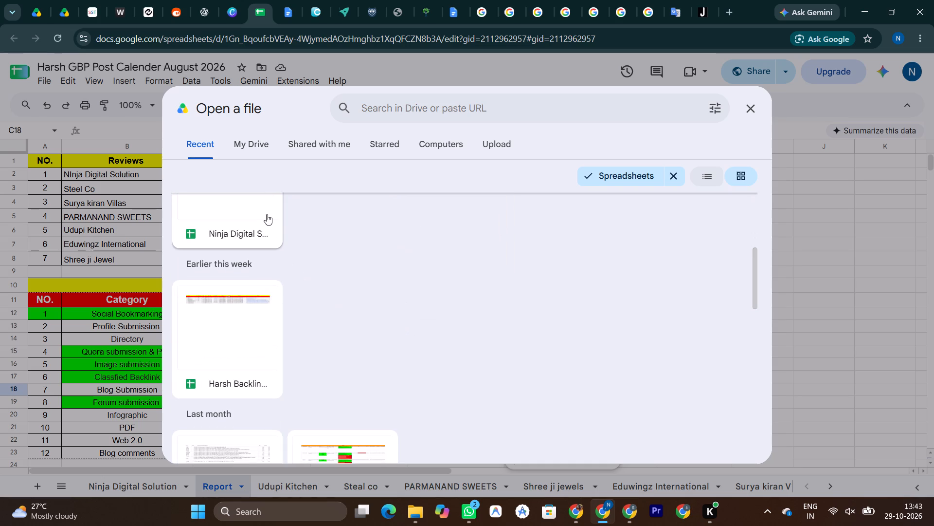
pyautogui.click(267, 214)
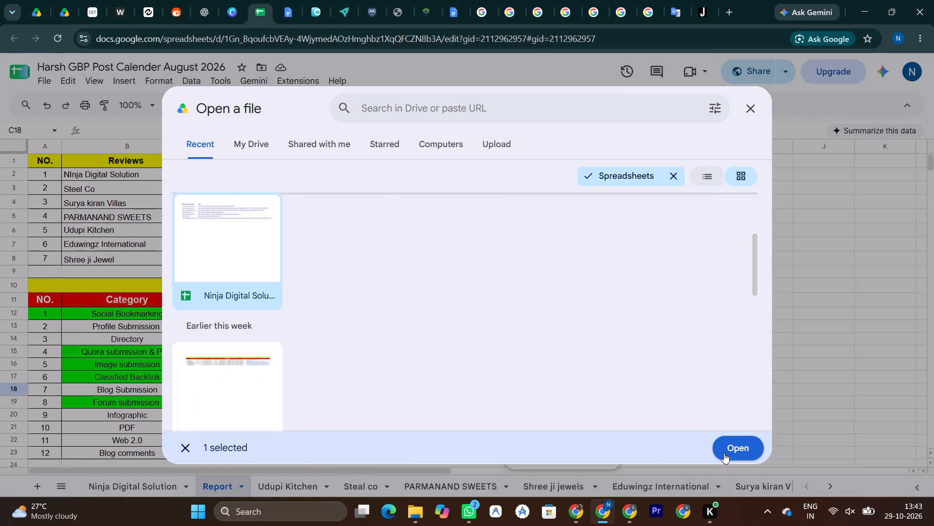
pyautogui.click(211, 396)
pyautogui.scroll(-1, 342, 385)
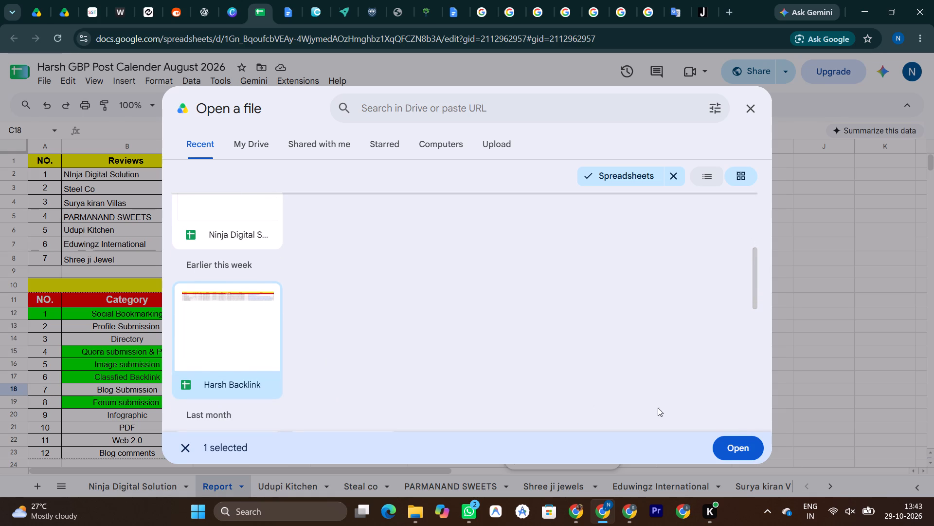
pyautogui.click(739, 452)
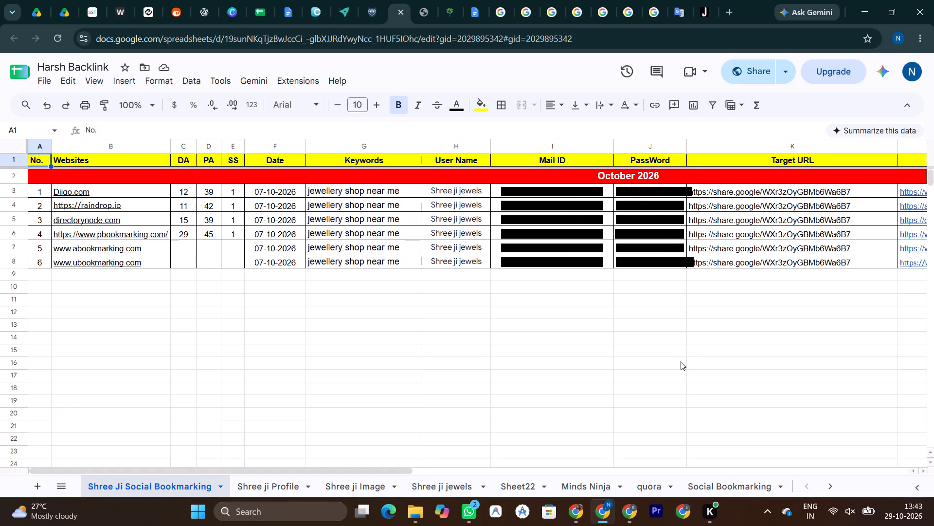
# Go to the Blog Submission sheet of the Harsh Backlink spreadsheet.
pyautogui.scroll(4, 371, 325)
pyautogui.scroll(5, 607, 482)
pyautogui.scroll(-4, 607, 482)
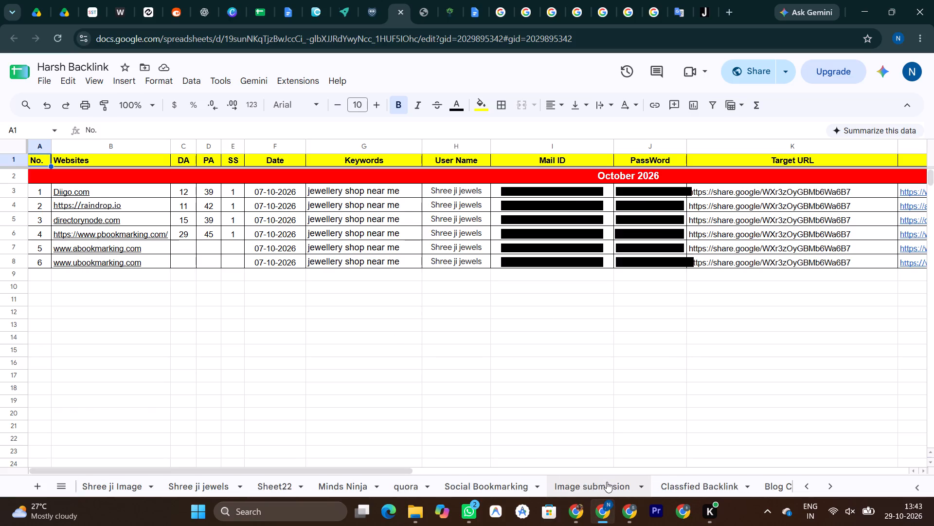
pyautogui.scroll(-3, 607, 482)
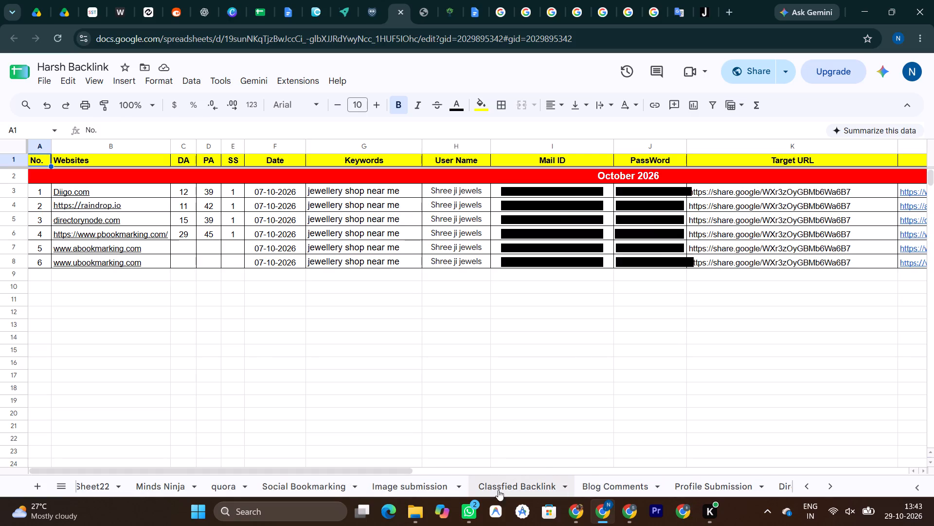
pyautogui.scroll(-3, 644, 484)
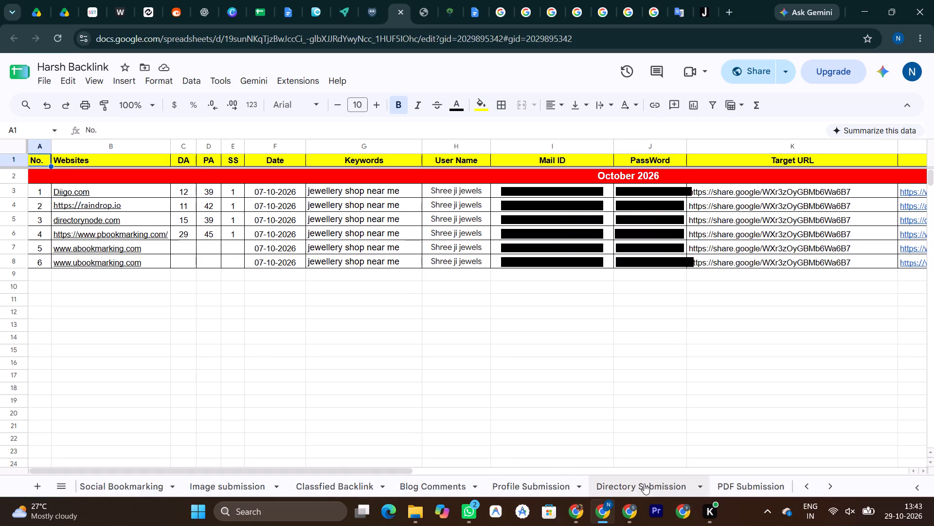
pyautogui.scroll(-4, 644, 484)
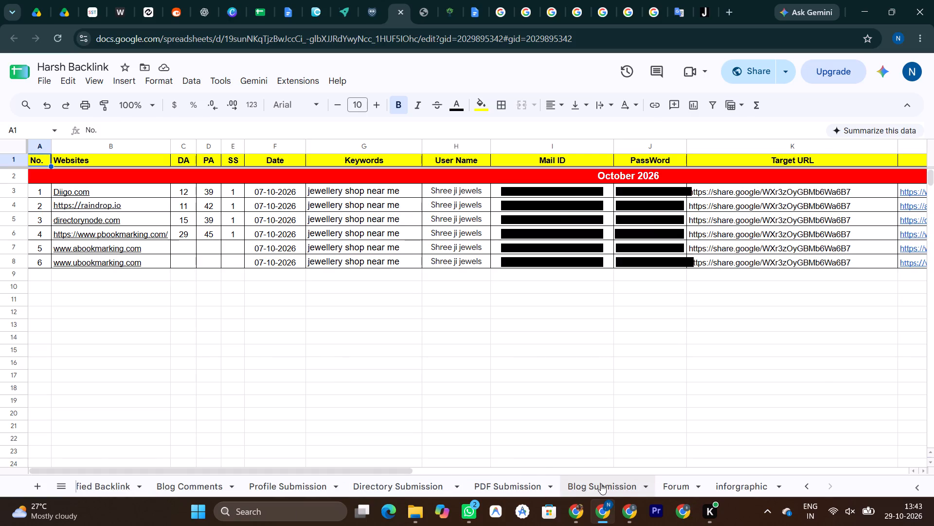
pyautogui.click(601, 484)
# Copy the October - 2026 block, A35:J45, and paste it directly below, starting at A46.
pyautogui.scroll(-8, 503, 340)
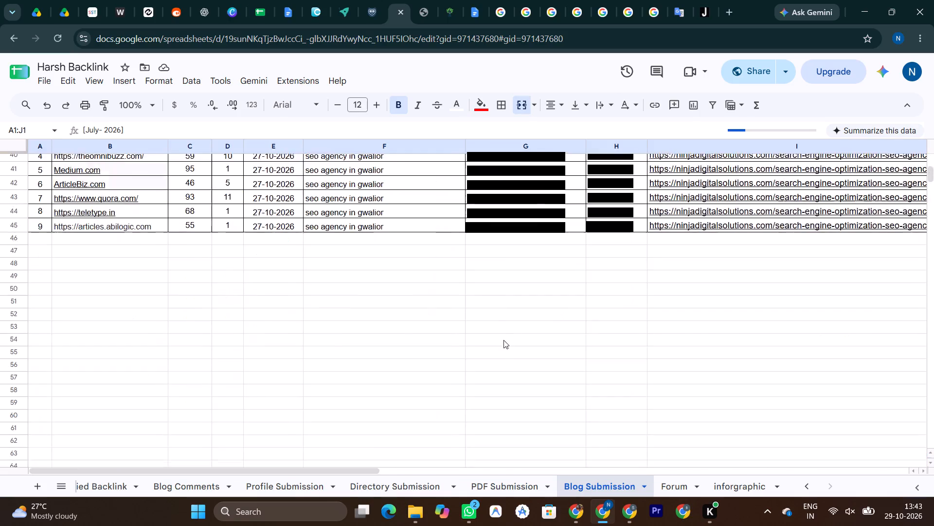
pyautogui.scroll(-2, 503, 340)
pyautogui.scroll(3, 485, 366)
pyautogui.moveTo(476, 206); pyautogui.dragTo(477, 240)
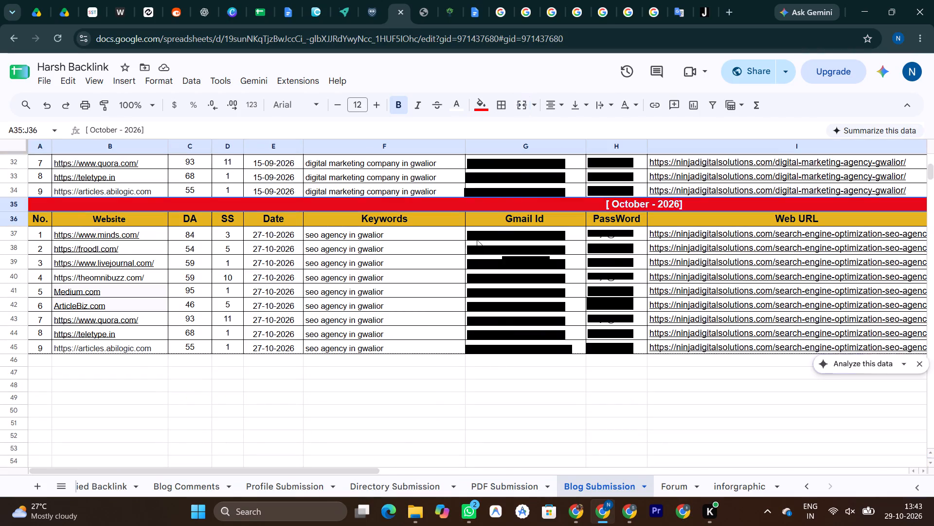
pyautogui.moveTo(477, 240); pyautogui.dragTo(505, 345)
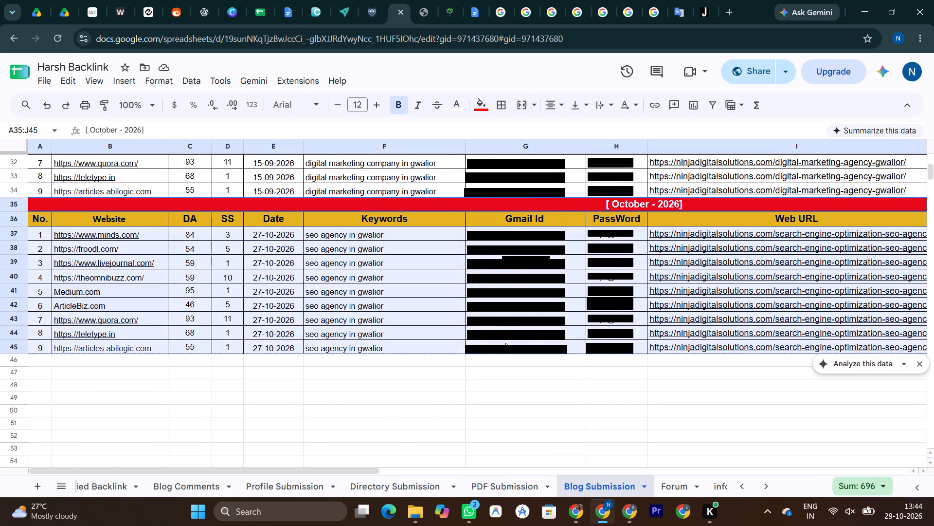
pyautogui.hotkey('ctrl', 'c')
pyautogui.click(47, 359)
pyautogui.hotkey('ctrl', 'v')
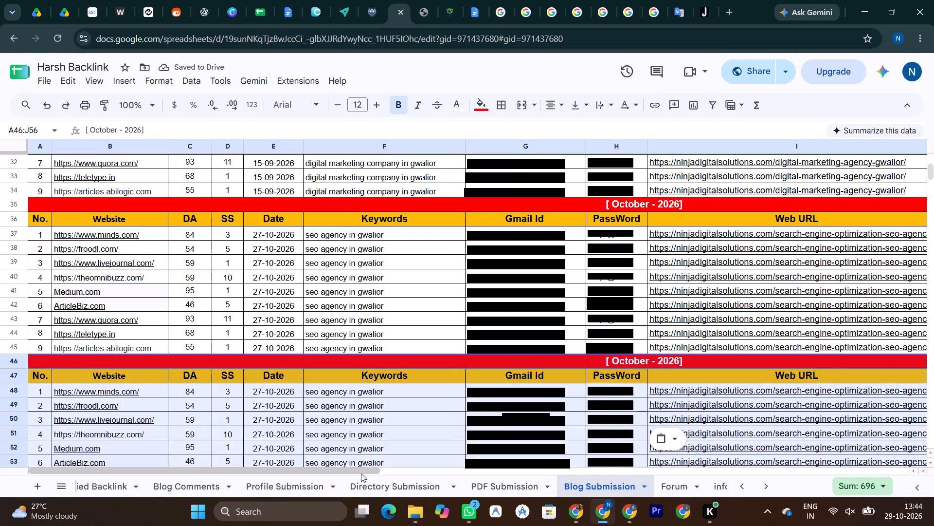
pyautogui.moveTo(361, 469); pyautogui.dragTo(585, 471)
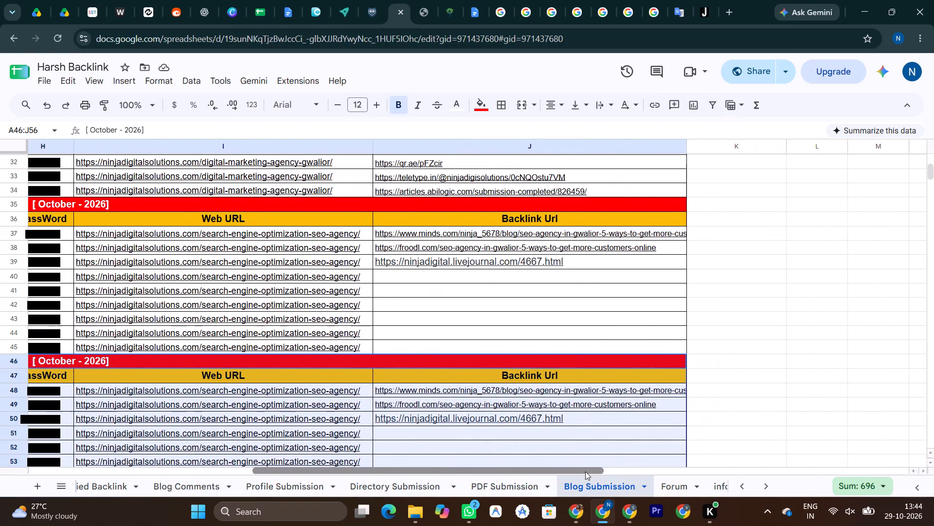
pyautogui.moveTo(585, 471); pyautogui.dragTo(250, 466)
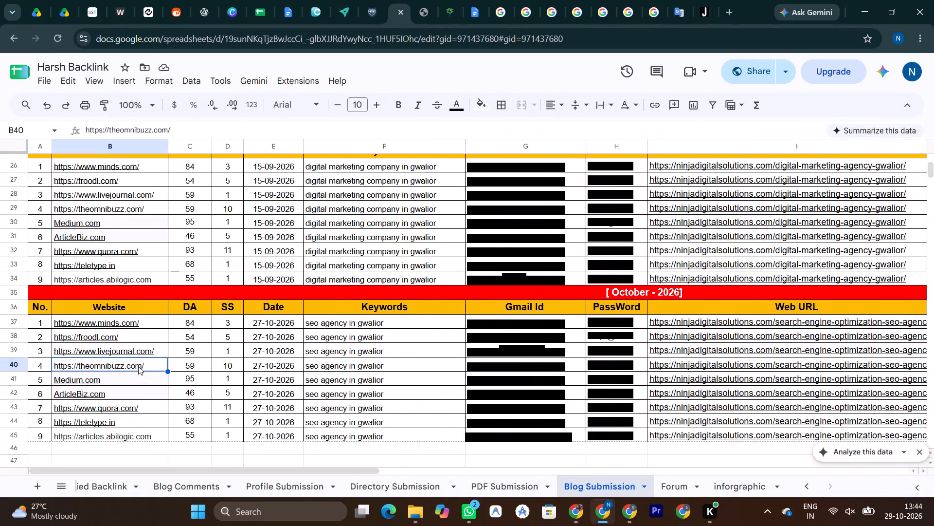
pyautogui.hotkey('ctrl', 'c')
pyautogui.click(731, 0)
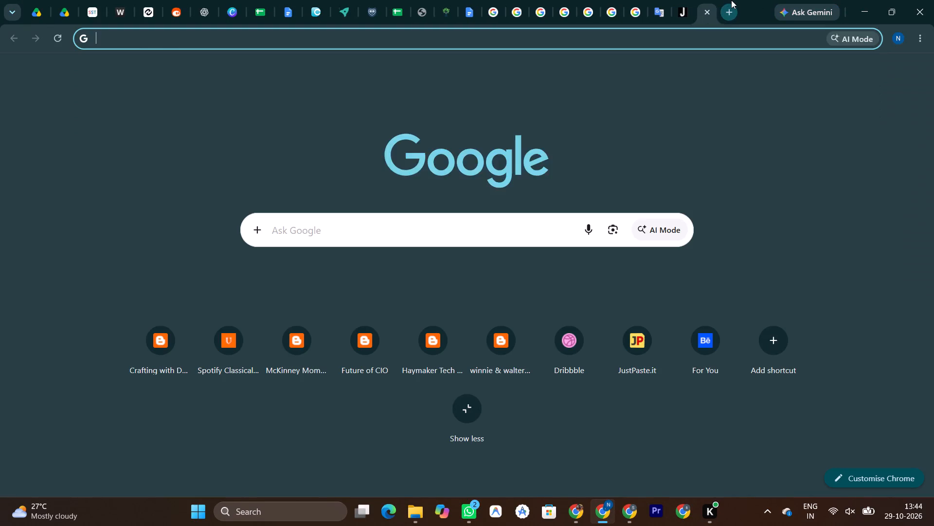
pyautogui.hotkey('ctrl', 'v')
pyautogui.press('Return')
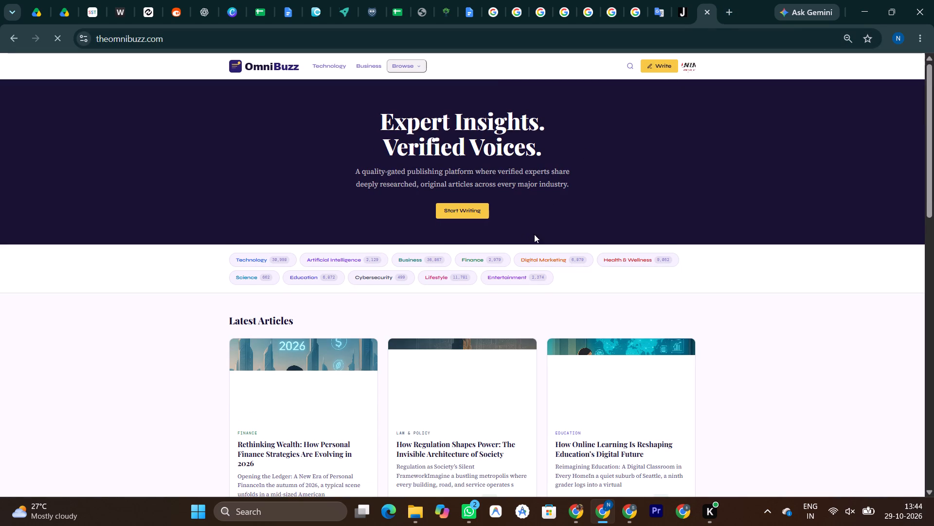
# Open the signed-in OmniBuzz account's profile and examine its published articles.
pyautogui.scroll(-5, 557, 216)
pyautogui.scroll(11, 557, 216)
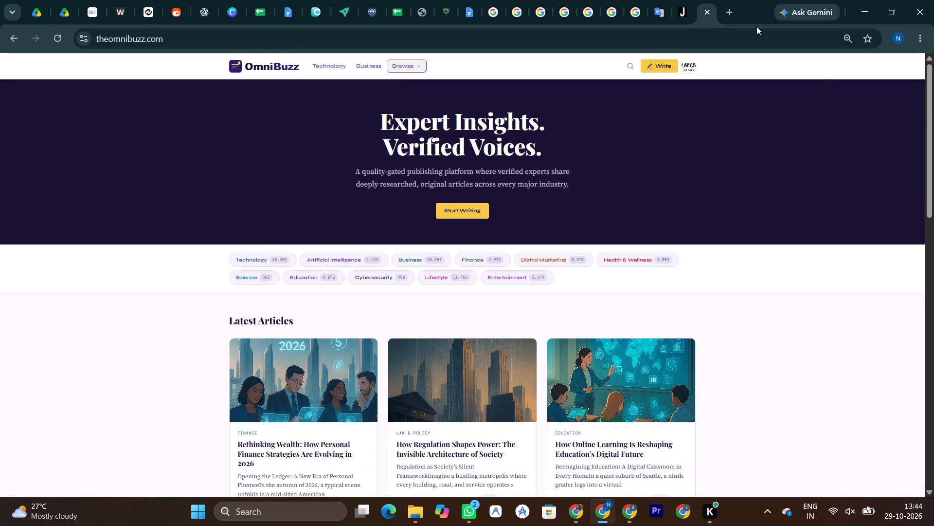
pyautogui.click(685, 68)
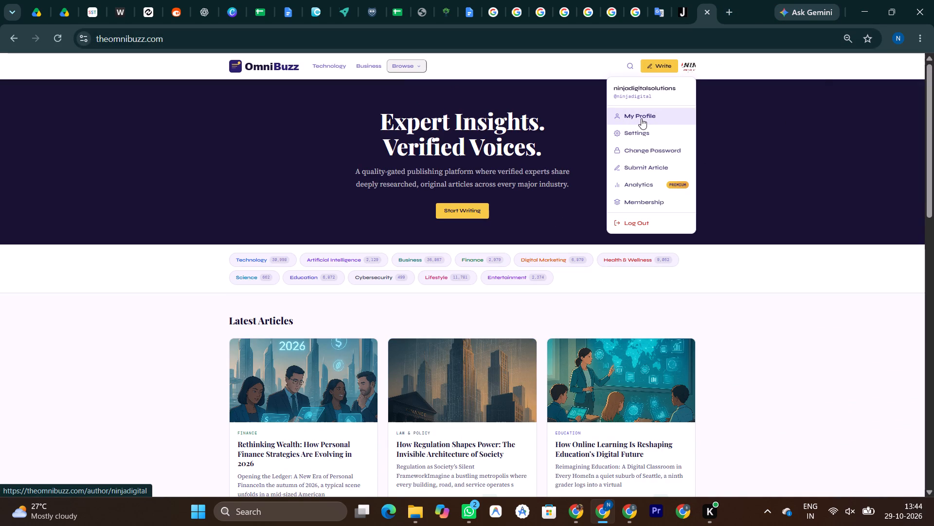
pyautogui.click(641, 118)
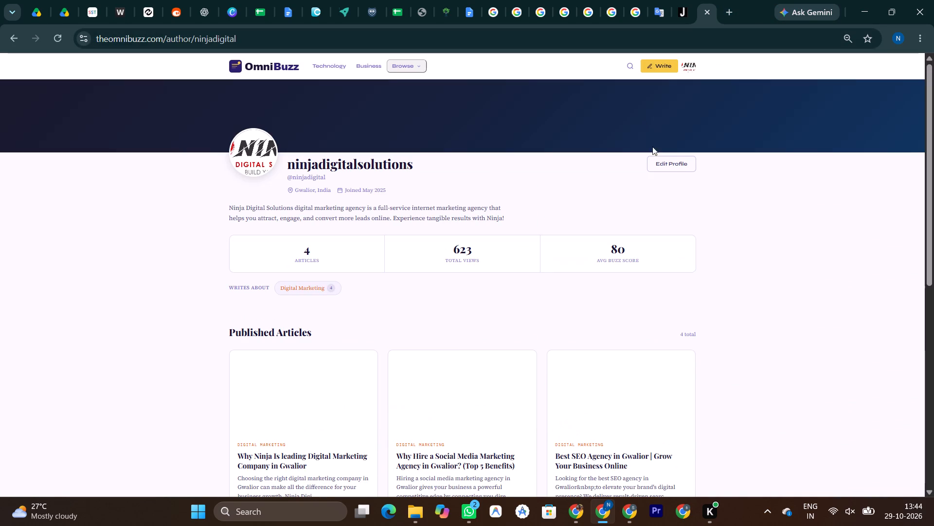
pyautogui.scroll(-1, 429, 242)
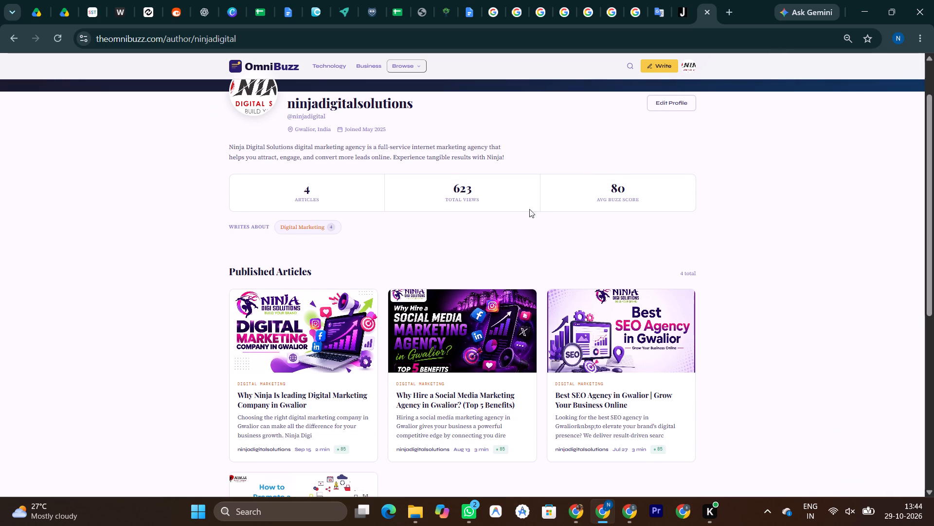
pyautogui.scroll(-4, 417, 231)
pyautogui.scroll(5, 417, 231)
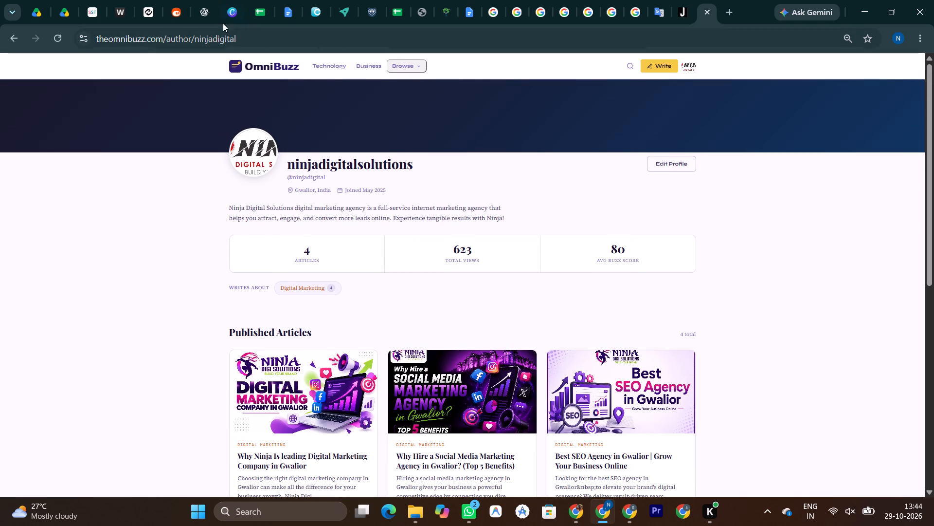
# Return to the Ninja DS Off-page Content document and look over the "8. Blog" section on "seo agency in gwalior".
pyautogui.click(475, 0)
pyautogui.scroll(3, 398, 261)
pyautogui.scroll(-4, 398, 261)
pyautogui.scroll(1, 398, 261)
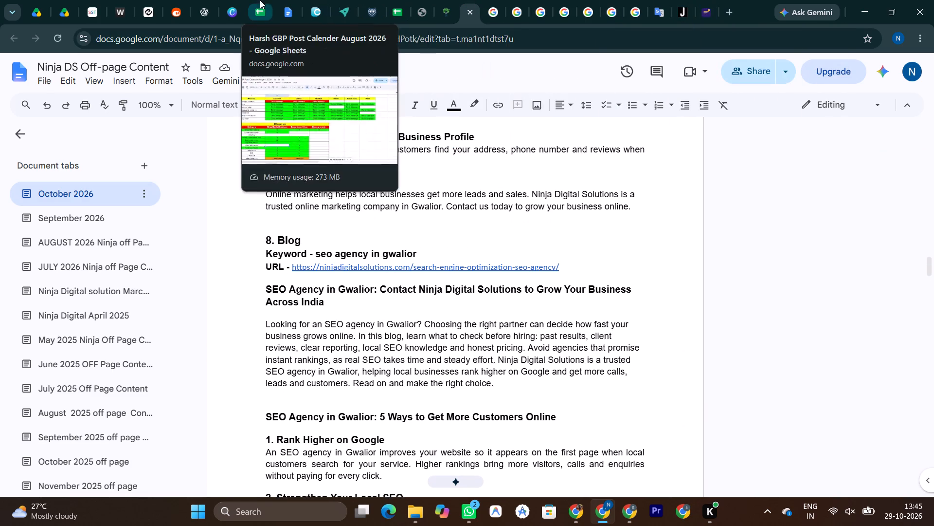
# Unpin and close the akoi.in and DupliChecker tabs.
pyautogui.click(716, 0)
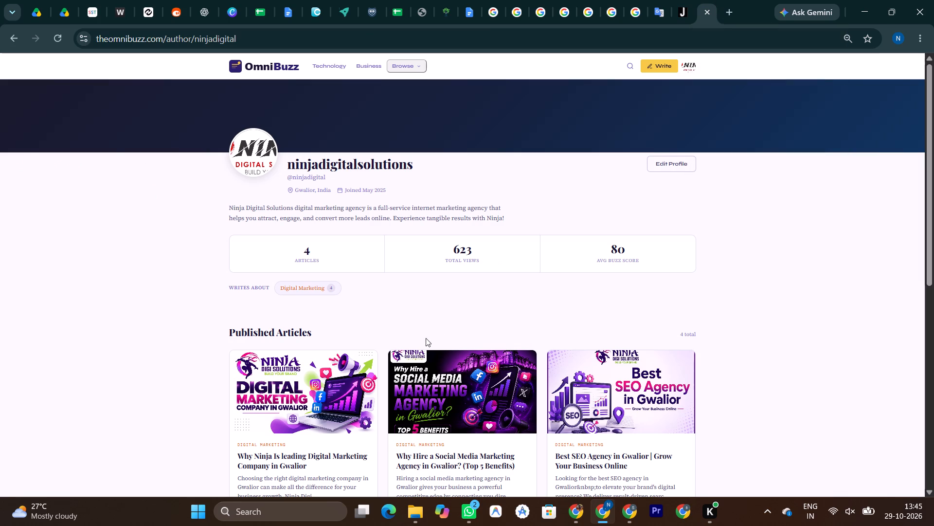
pyautogui.click(336, 0)
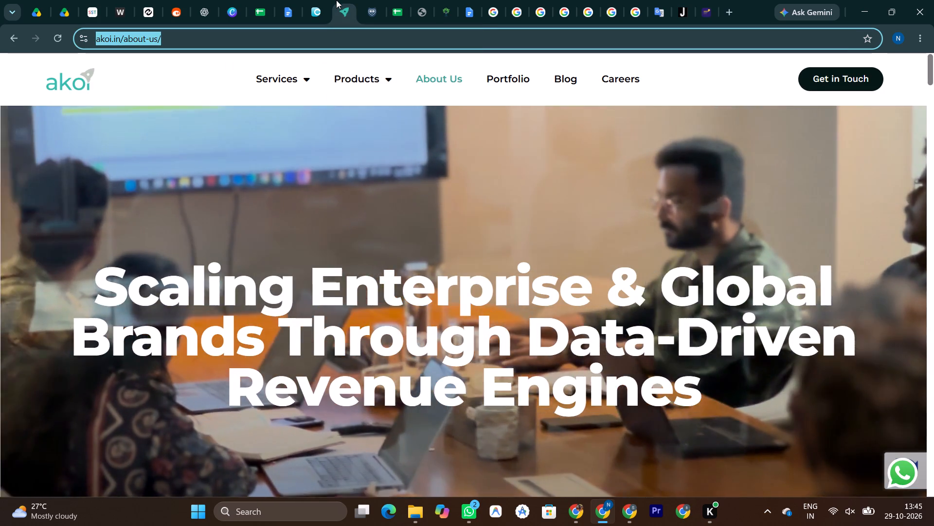
pyautogui.rightClick(336, 0)
pyautogui.click(387, 127)
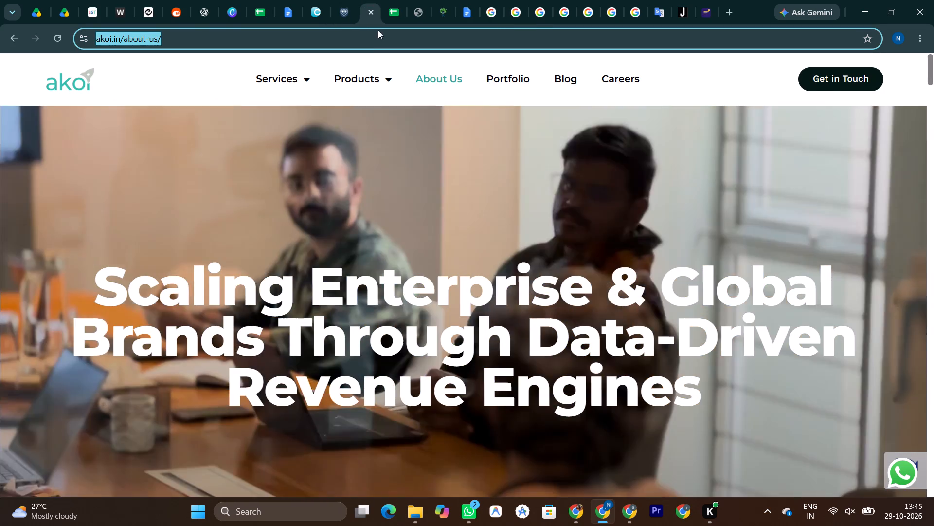
pyautogui.click(374, 10)
pyautogui.click(347, 0)
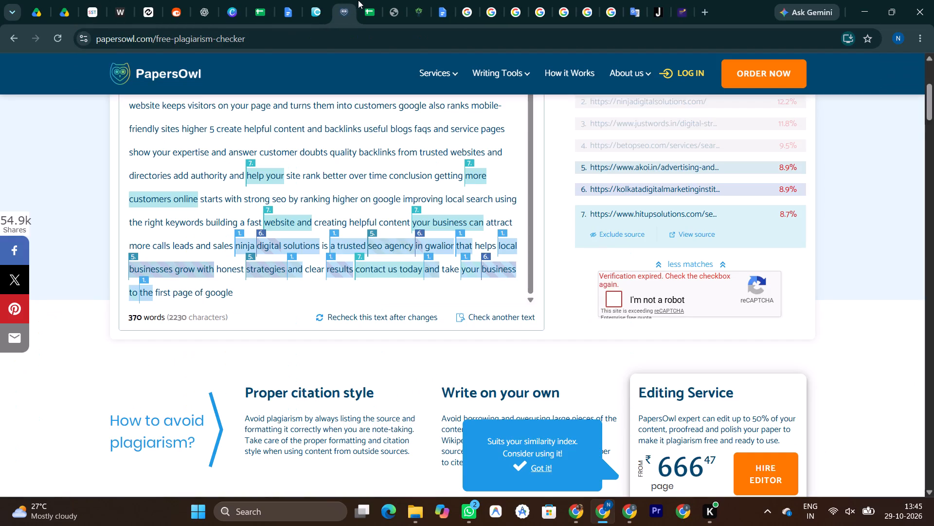
pyautogui.click(313, 0)
pyautogui.rightClick(313, 0)
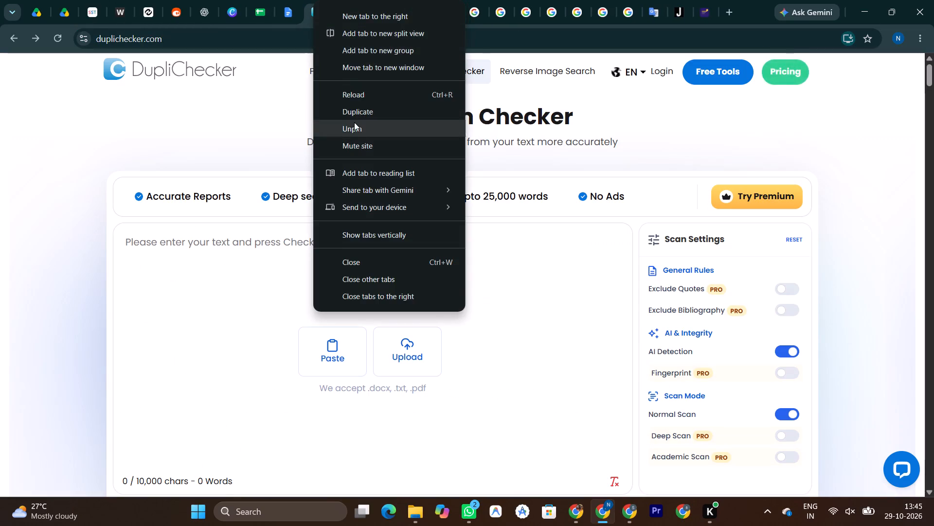
pyautogui.click(356, 131)
pyautogui.click(344, 13)
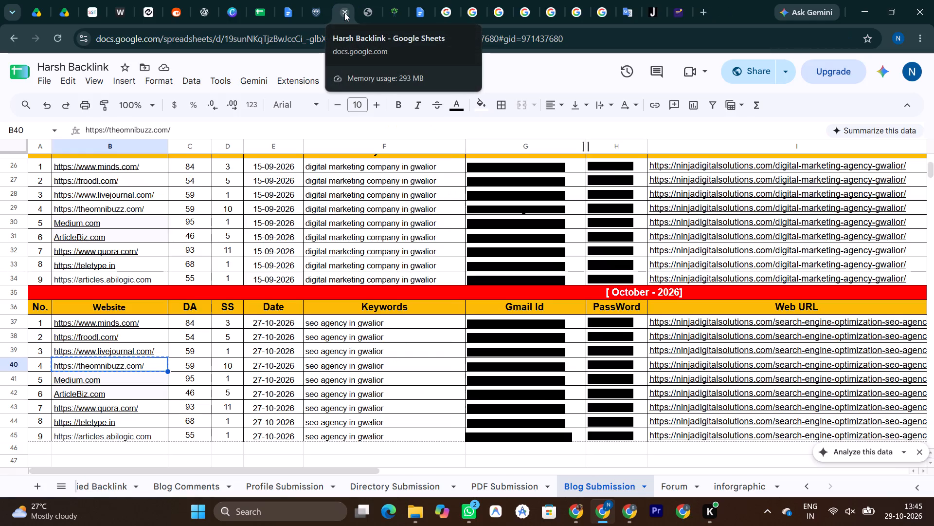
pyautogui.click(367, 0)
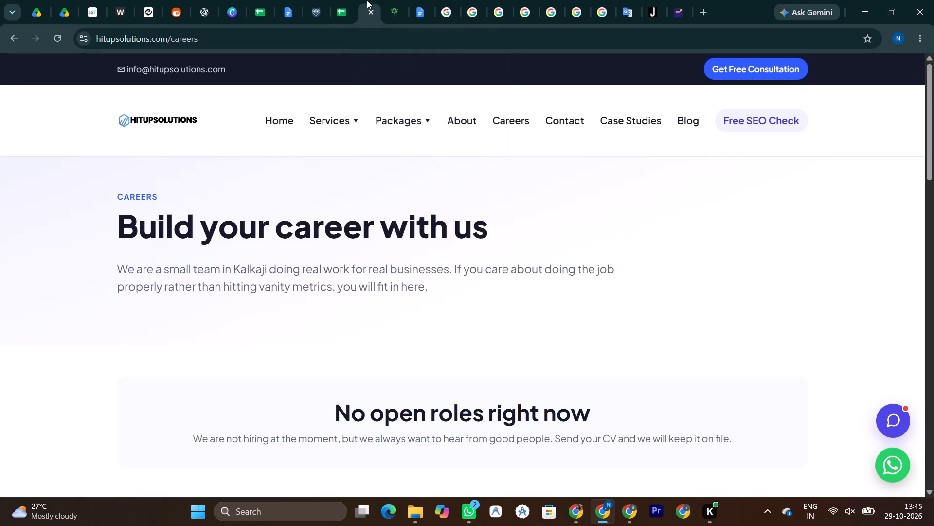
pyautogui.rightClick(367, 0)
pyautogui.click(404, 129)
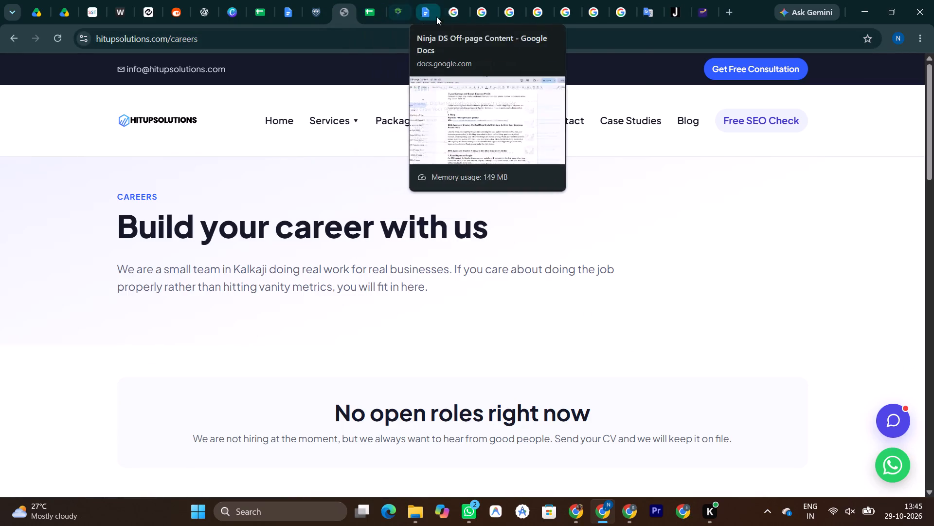
# Close the justwords.in SEO agency tab and the Kolkata Digital Marketing Institute tab.
pyautogui.click(676, 0)
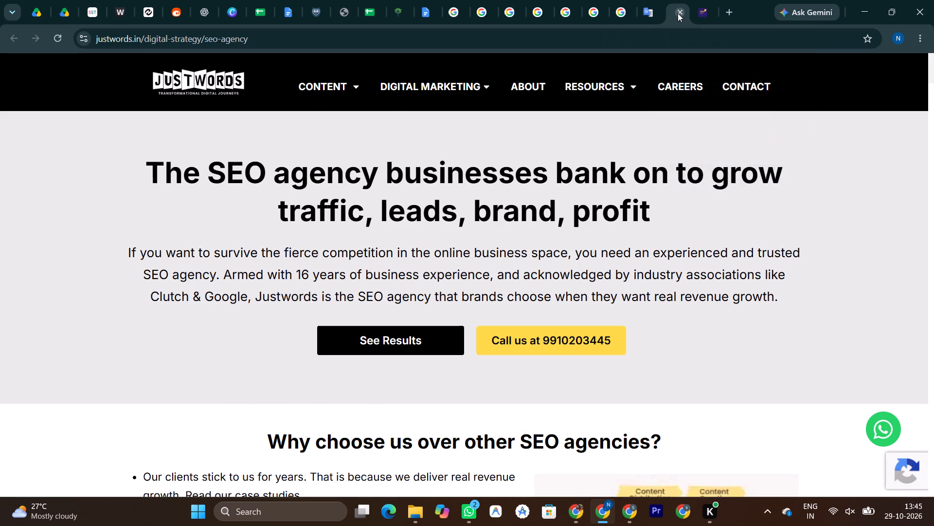
pyautogui.click(678, 13)
pyautogui.click(391, 0)
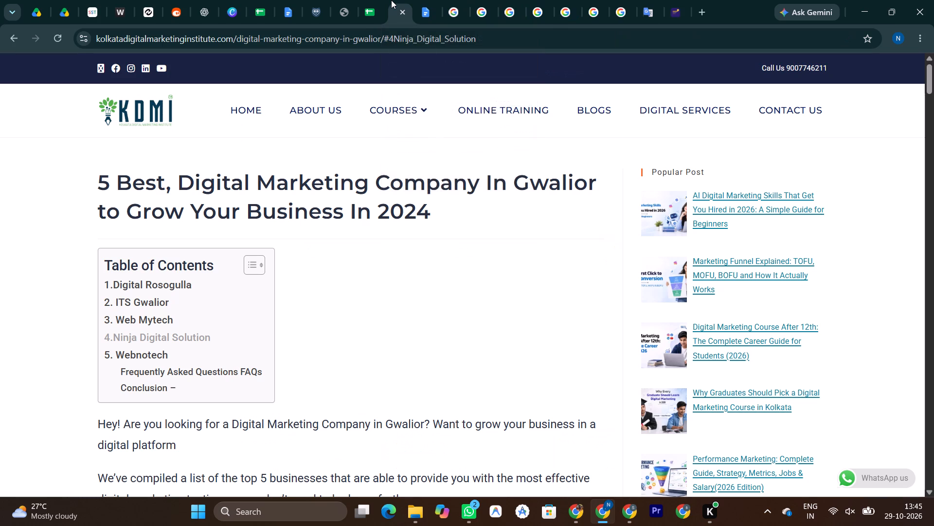
pyautogui.click(403, 10)
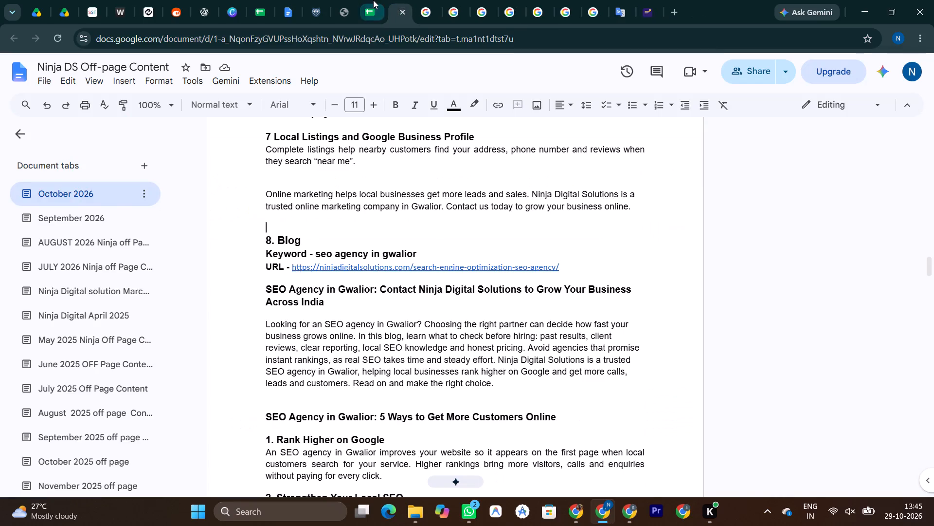
# Unpin and close the hitupsolutions.com careers tab.
pyautogui.click(373, 0)
pyautogui.click(354, 0)
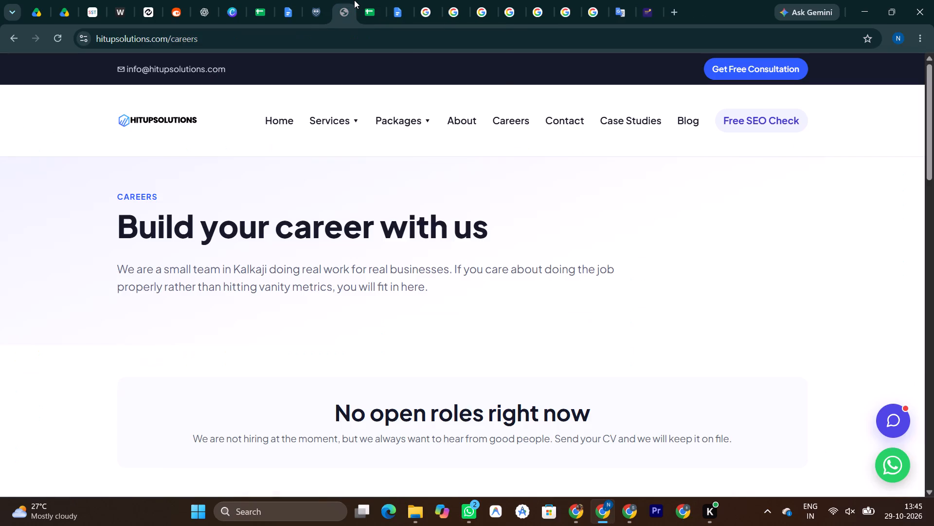
pyautogui.rightClick(354, 0)
pyautogui.click(413, 121)
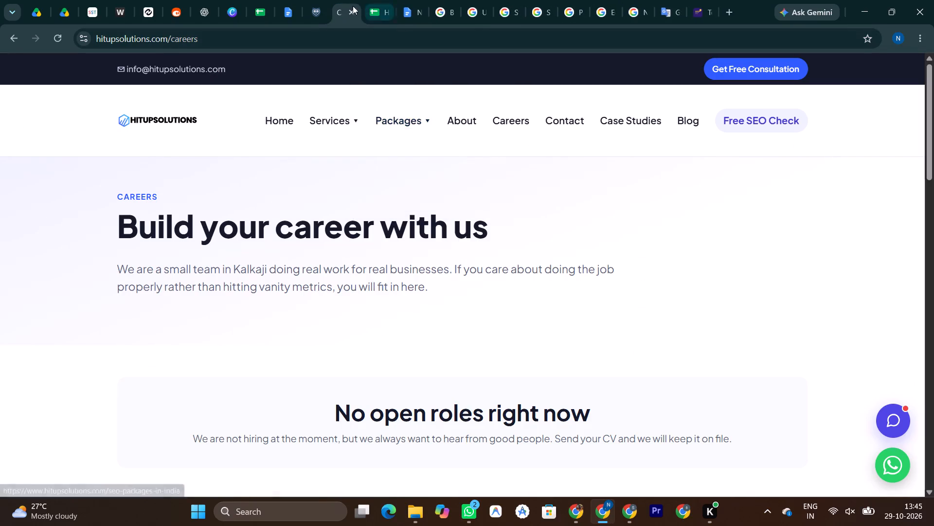
pyautogui.scroll(-20, 411, 184)
pyautogui.scroll(-1, 411, 184)
pyautogui.scroll(8, 411, 184)
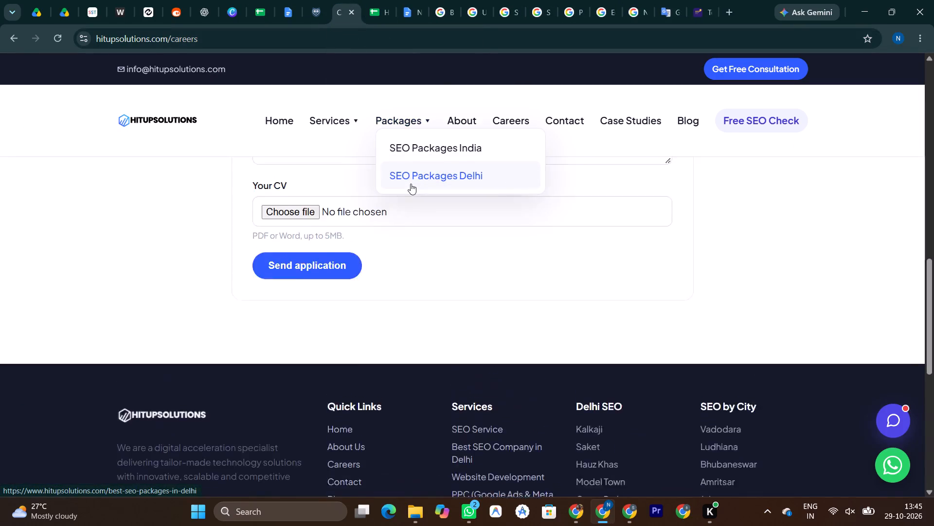
pyautogui.scroll(20, 411, 184)
pyautogui.scroll(7, 411, 184)
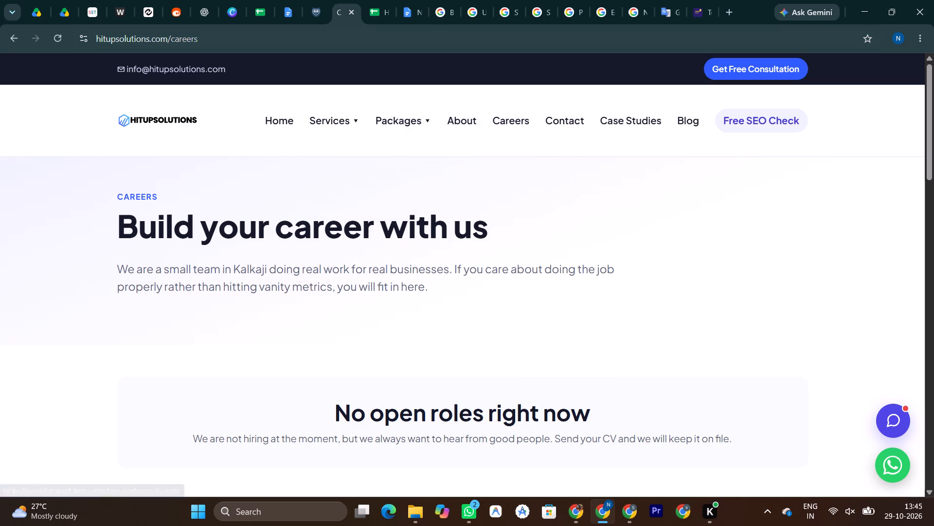
pyautogui.click(353, 15)
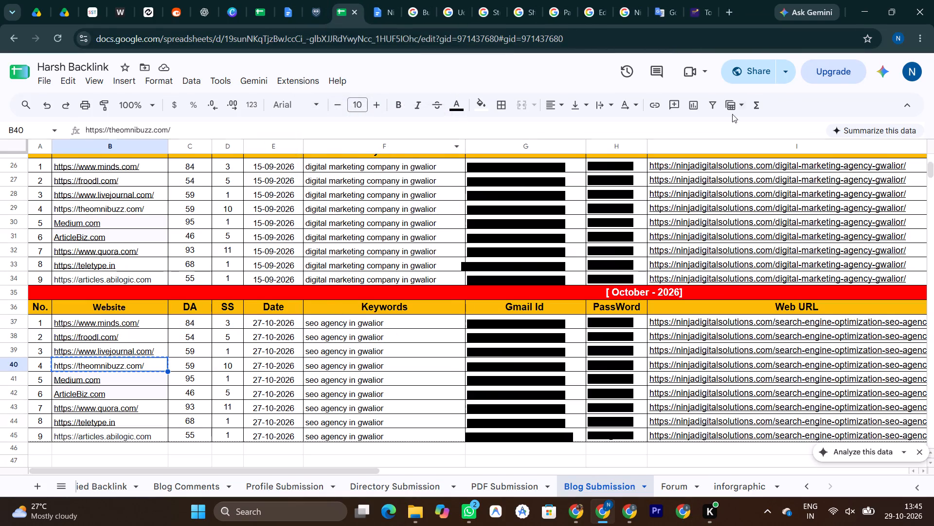
# Return to the OmniBuzz profile and open the form for writing a new article.
pyautogui.click(710, 13)
pyautogui.keyDown('ctrl'); pyautogui.scroll(2, 614, 180); pyautogui.keyUp('ctrl')
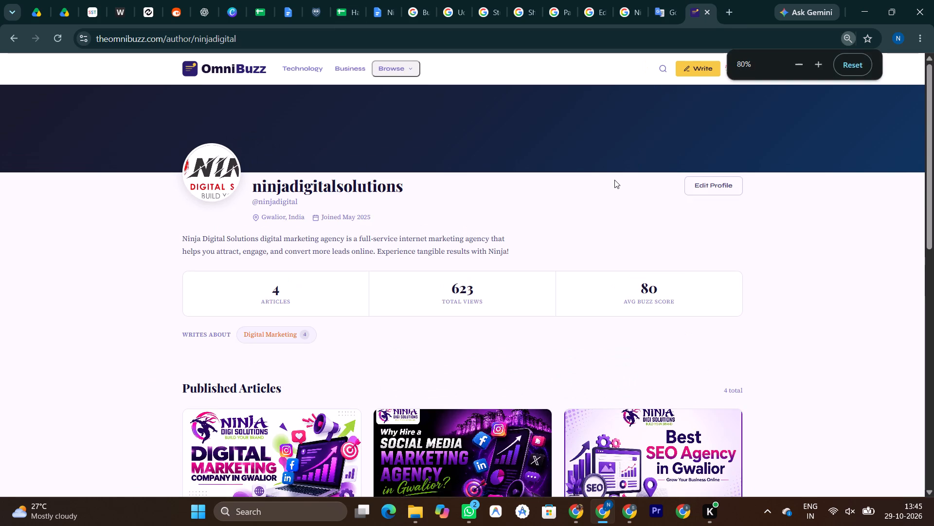
pyautogui.keyDown('ctrl'); pyautogui.scroll(2, 614, 180); pyautogui.keyUp('ctrl')
pyautogui.scroll(1, 614, 180)
pyautogui.click(688, 246)
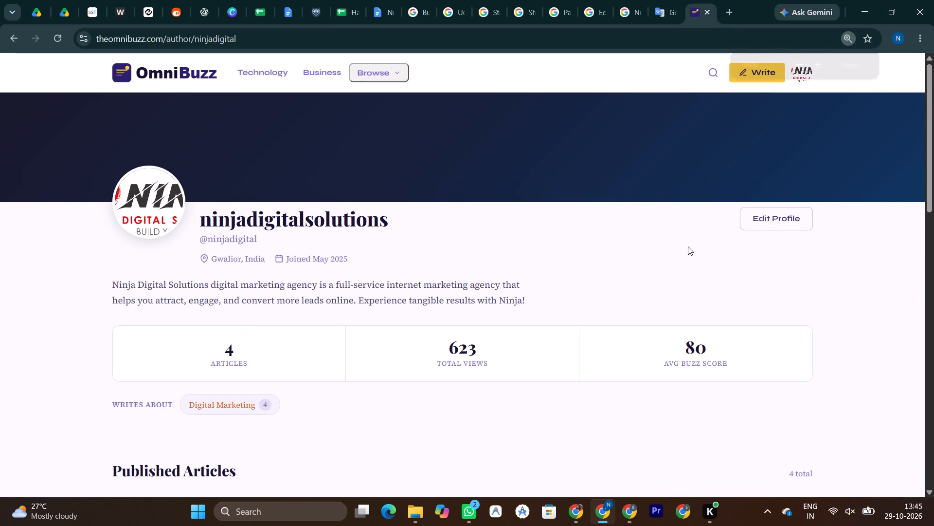
pyautogui.click(765, 75)
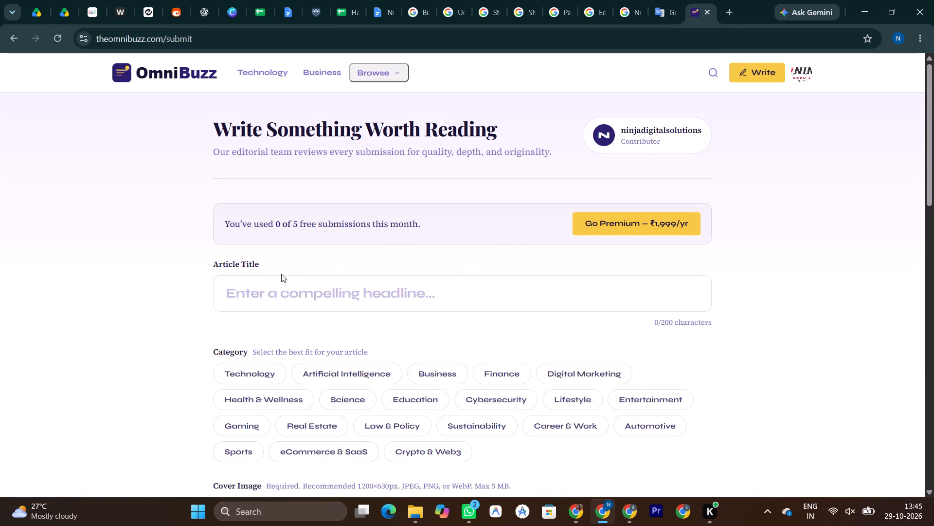
# Copy the heading "SEO Agency in Gwalior: Contact Ninja Digital Solutions to Grow Your Business Across India" from section 8 into the Article Title.
pyautogui.click(263, 296)
pyautogui.click(387, 0)
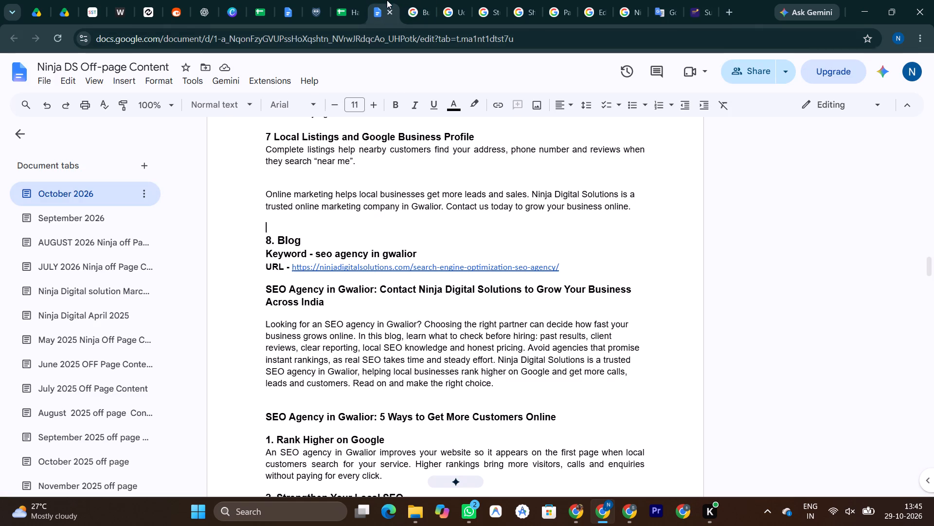
pyautogui.tripleClick(271, 290)
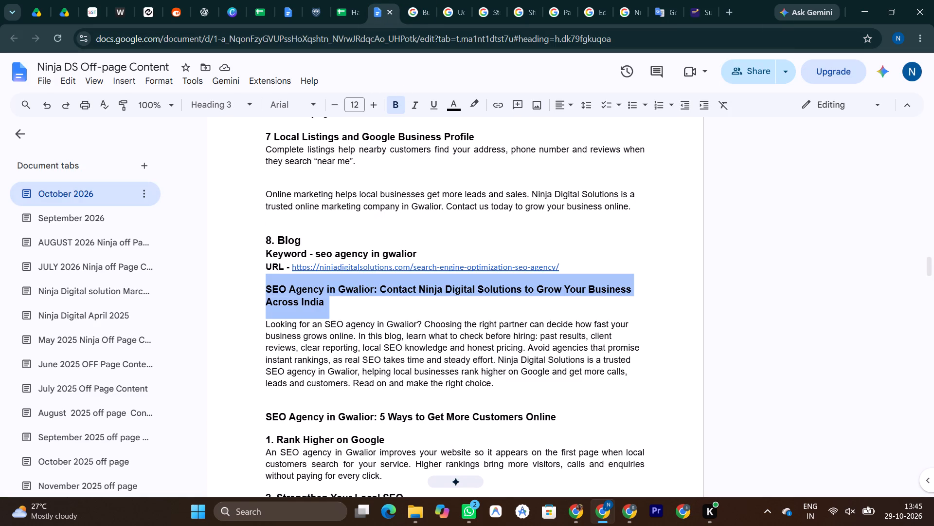
pyautogui.hotkey('ctrl', 'c')
pyautogui.click(690, 0)
pyautogui.hotkey('ctrl', 'v')
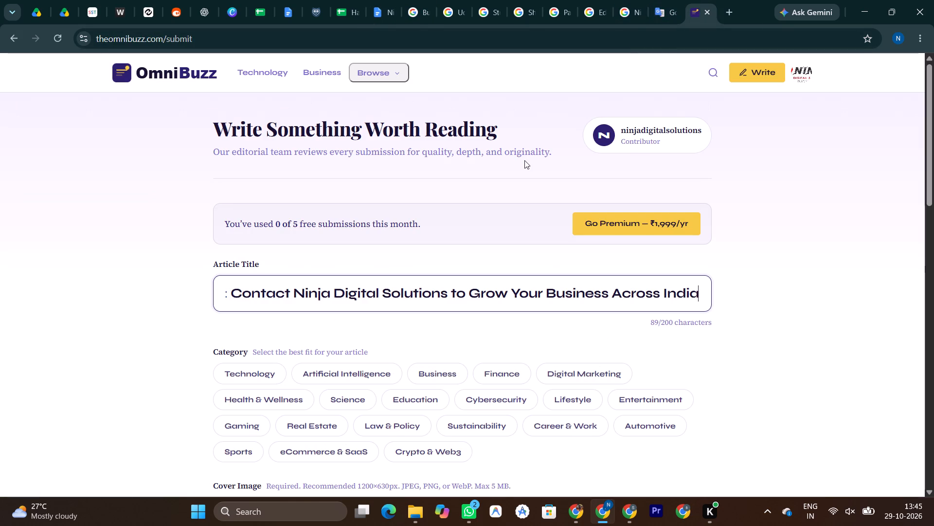
# Set the article's category to Digital Marketing.
pyautogui.scroll(-3, 457, 237)
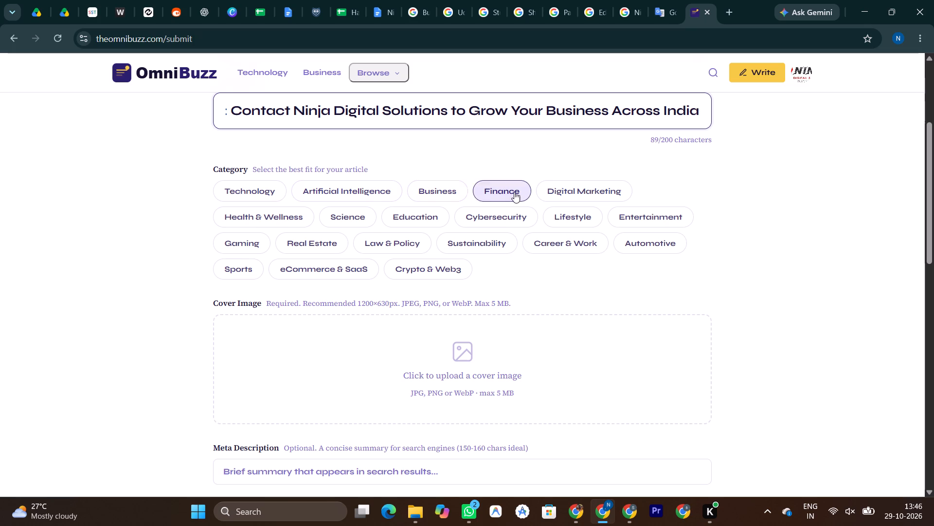
pyautogui.click(550, 191)
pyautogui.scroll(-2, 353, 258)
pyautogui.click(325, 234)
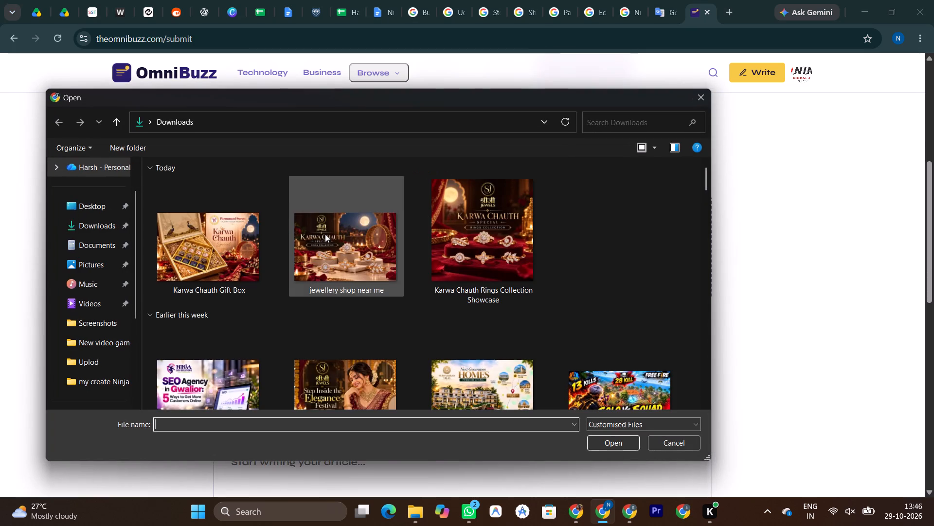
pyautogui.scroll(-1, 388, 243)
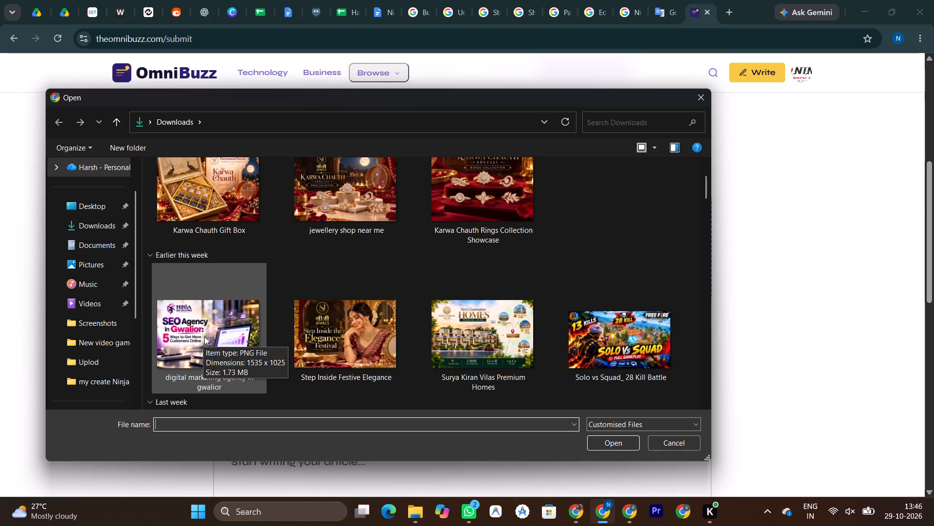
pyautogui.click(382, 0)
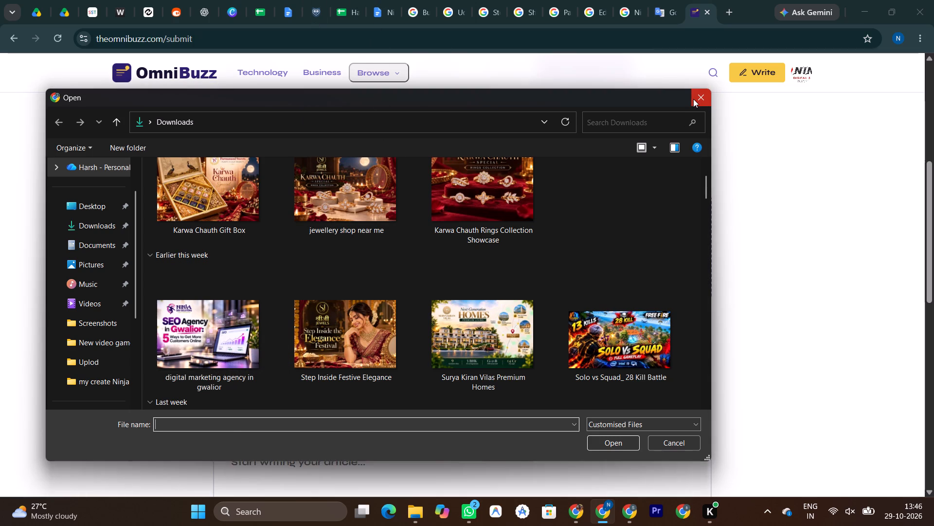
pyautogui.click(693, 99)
# Preview the "digital marketing agency in gwalior" image in Downloads and compare it with the headings of the document's blog section.
pyautogui.click(391, 0)
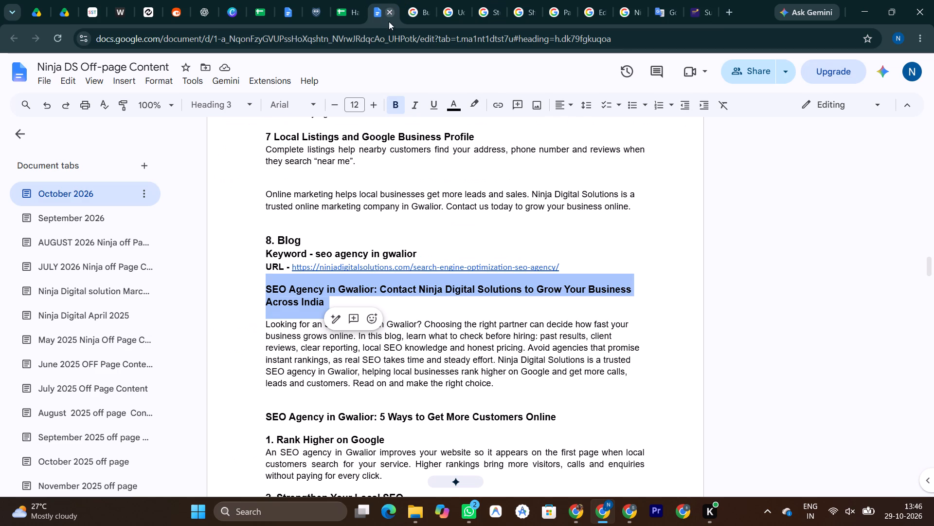
pyautogui.scroll(-3, 387, 254)
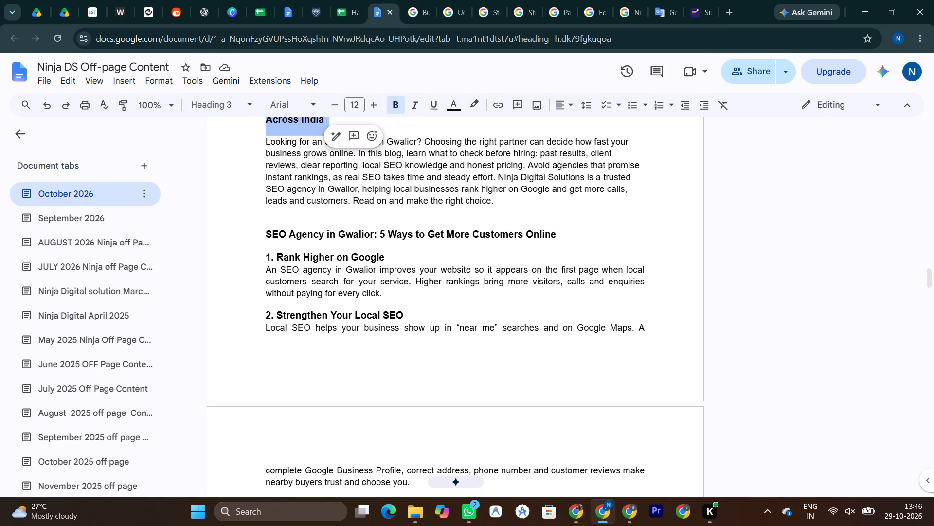
pyautogui.click(418, 510)
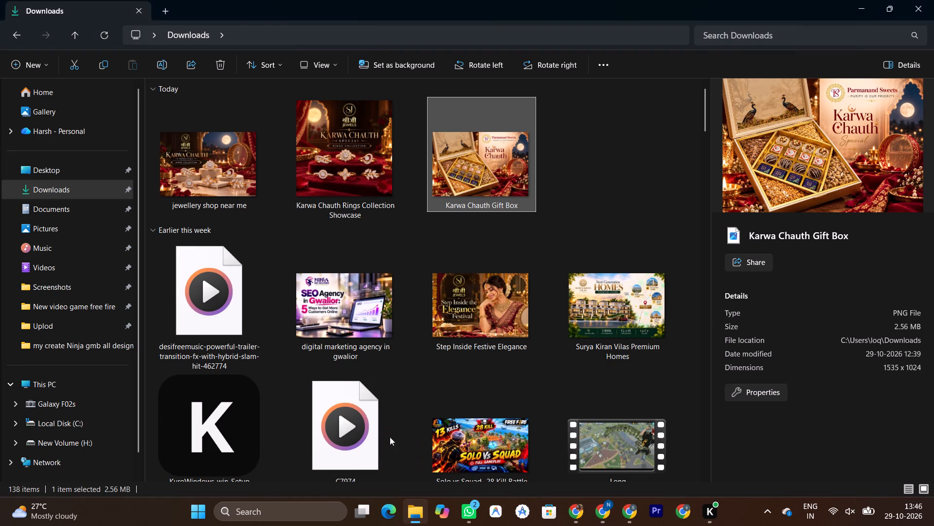
pyautogui.doubleClick(359, 305)
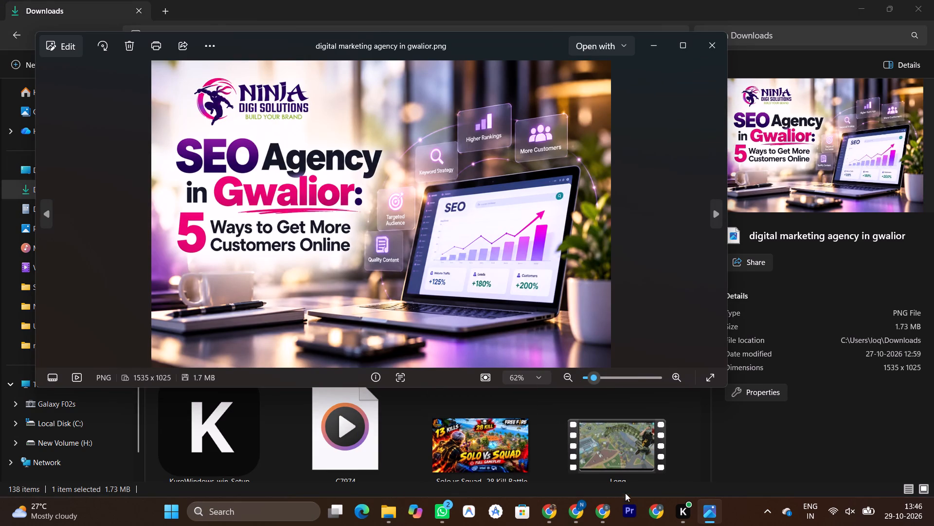
pyautogui.click(569, 513)
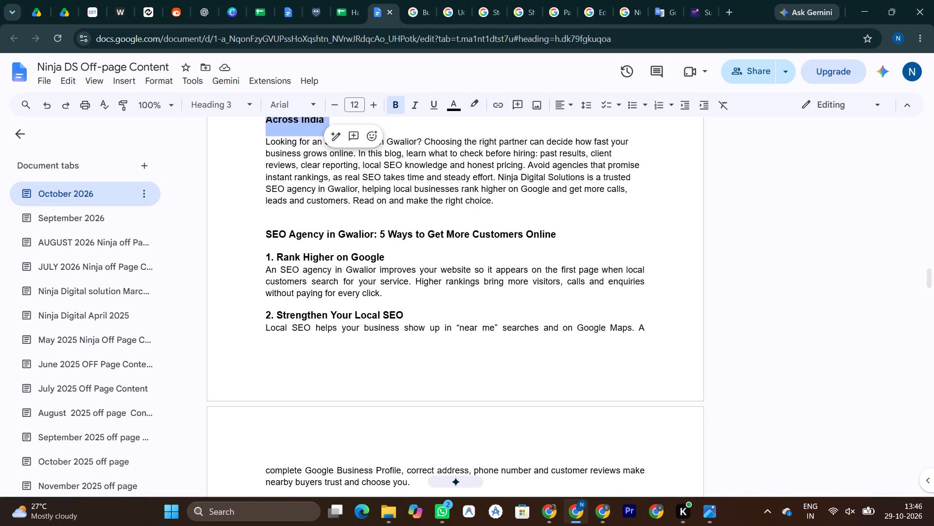
pyautogui.scroll(1, 439, 292)
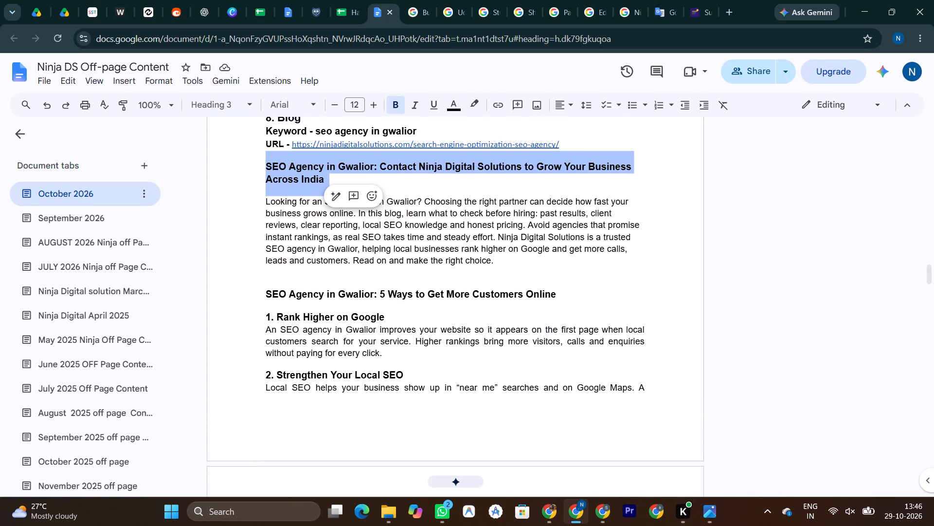
pyautogui.click(239, 169)
pyautogui.scroll(1, 287, 236)
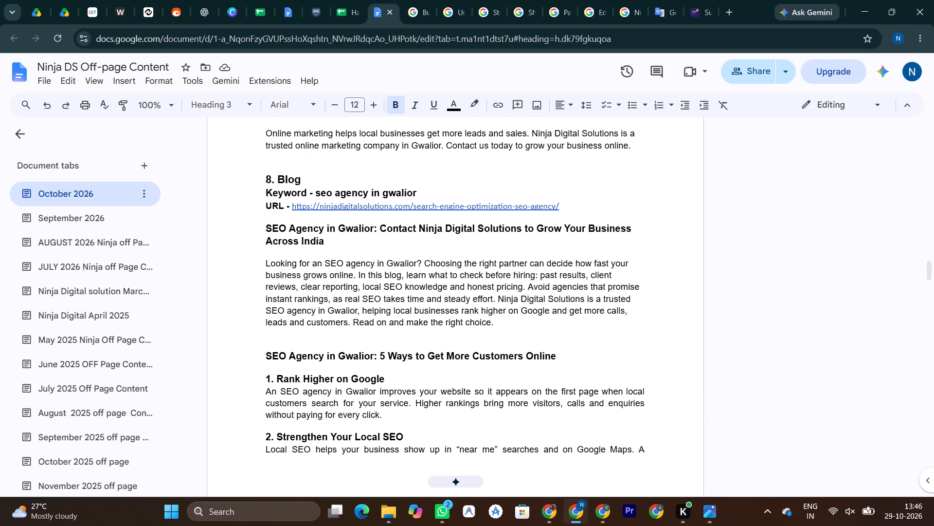
# Upload the "digital marketing agency in gwalior" image from Downloads as the OmniBuzz article's cover image.
pyautogui.click(713, 0)
pyautogui.click(378, 242)
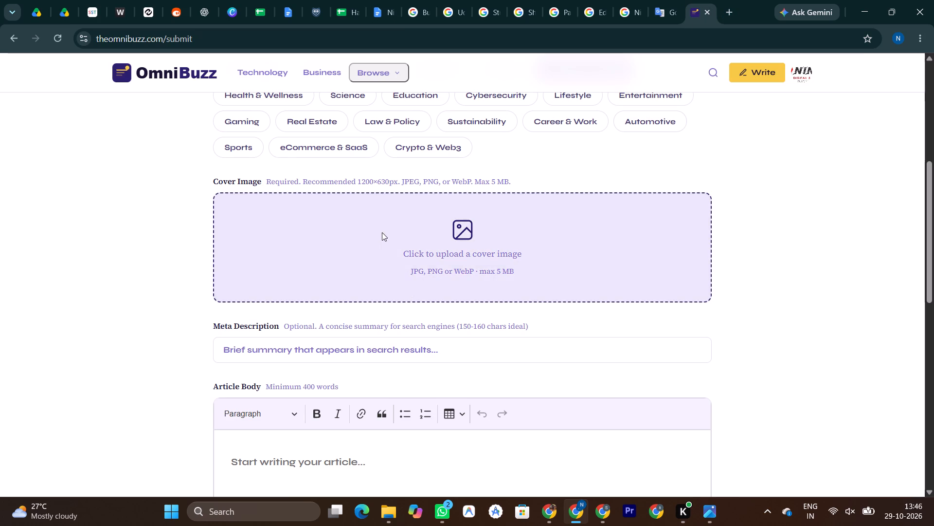
pyautogui.click(213, 380)
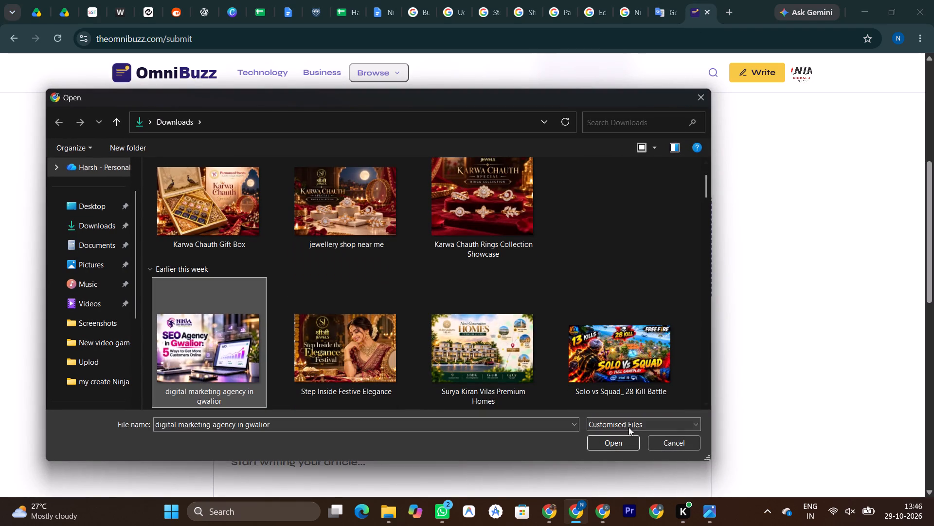
pyautogui.click(253, 202)
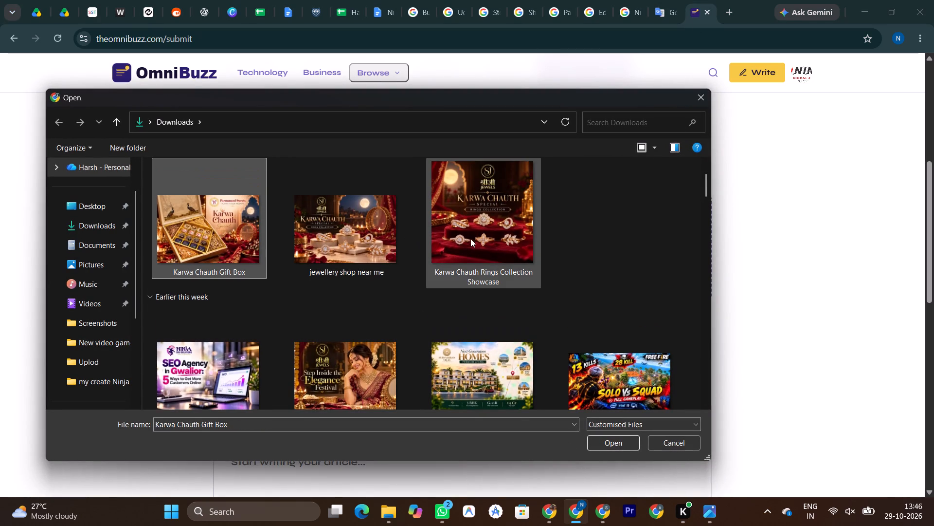
pyautogui.keyDown('shift'); pyautogui.click(475, 239); pyautogui.keyUp('shift')
pyautogui.click(257, 225)
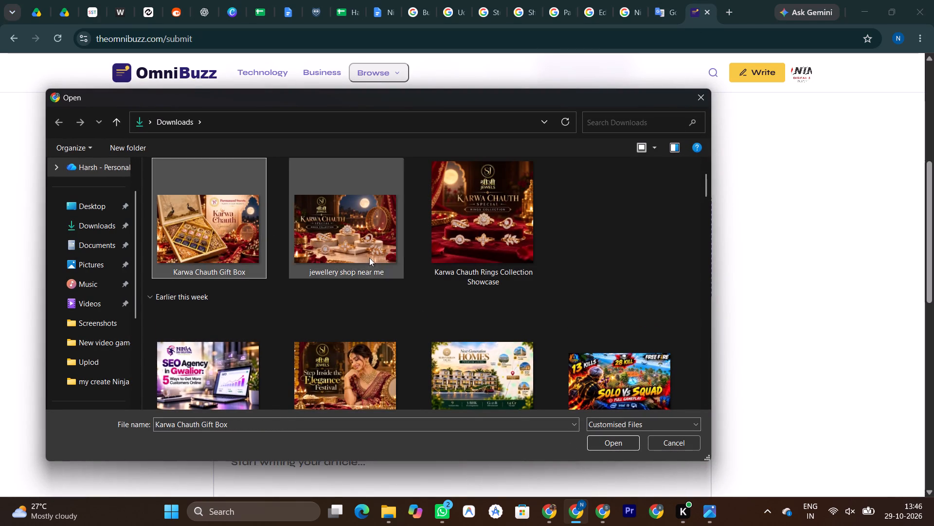
pyautogui.click(203, 376)
pyautogui.click(619, 445)
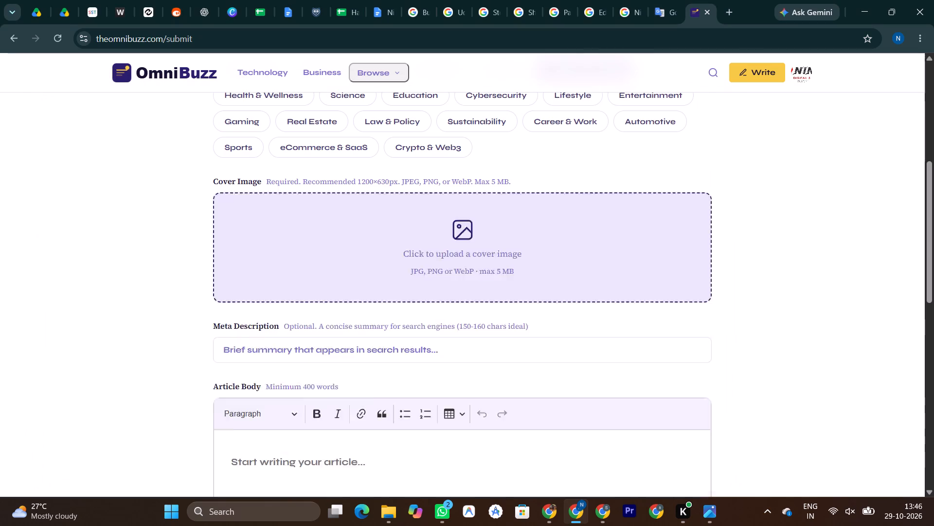
# Copy the section 8 introduction starting "Looking for an SEO agency in Gwalior?" from the October 2026 document into the Meta Description.
pyautogui.scroll(-4, 539, 353)
pyautogui.click(269, 207)
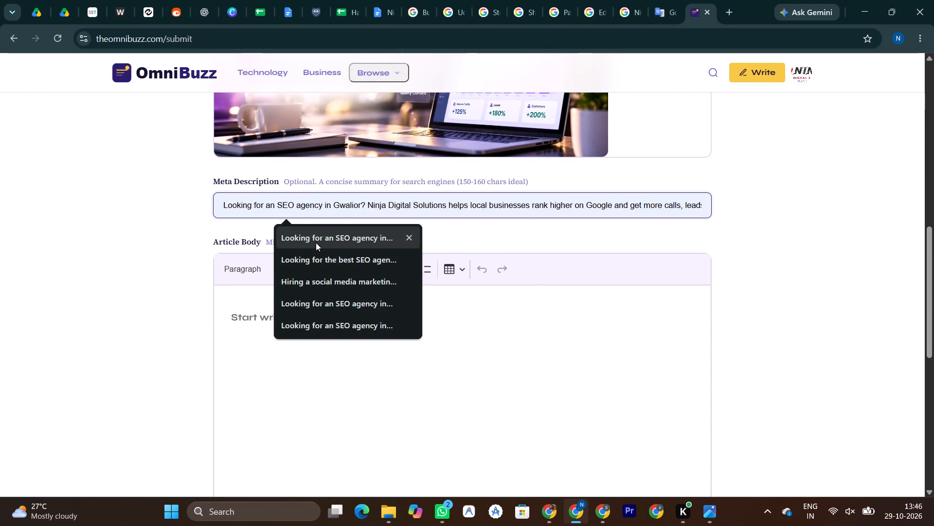
pyautogui.click(377, 0)
pyautogui.tripleClick(315, 279)
pyautogui.click(315, 279)
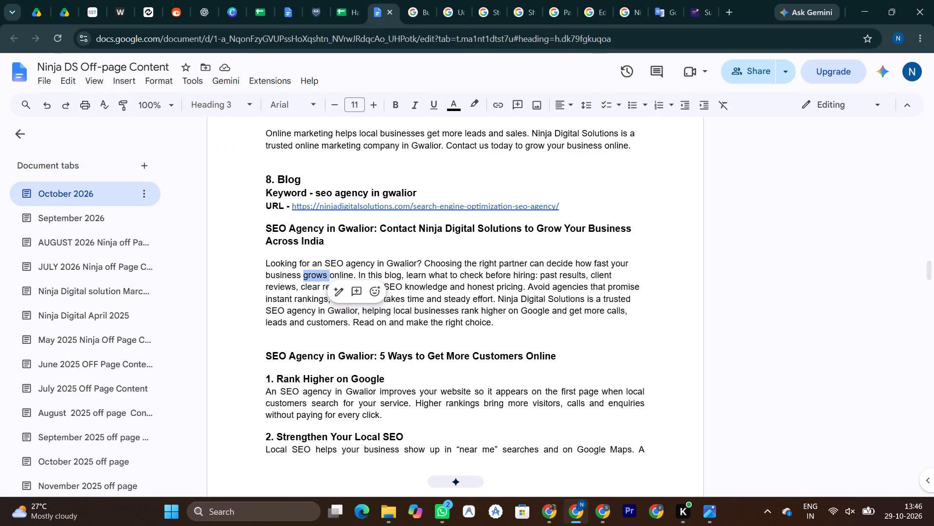
pyautogui.click(506, 337)
pyautogui.moveTo(506, 322); pyautogui.dragTo(317, 283)
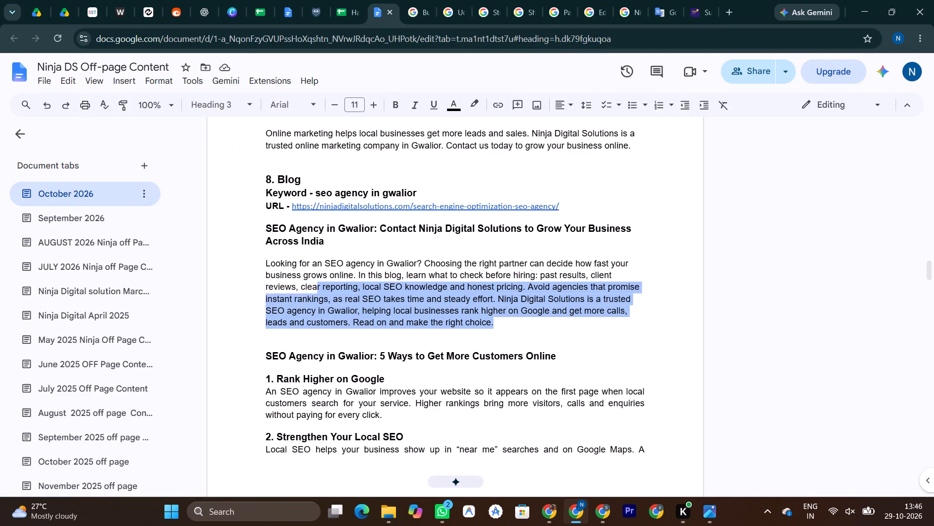
pyautogui.moveTo(317, 283); pyautogui.dragTo(260, 260)
pyautogui.hotkey('ctrl', 'c')
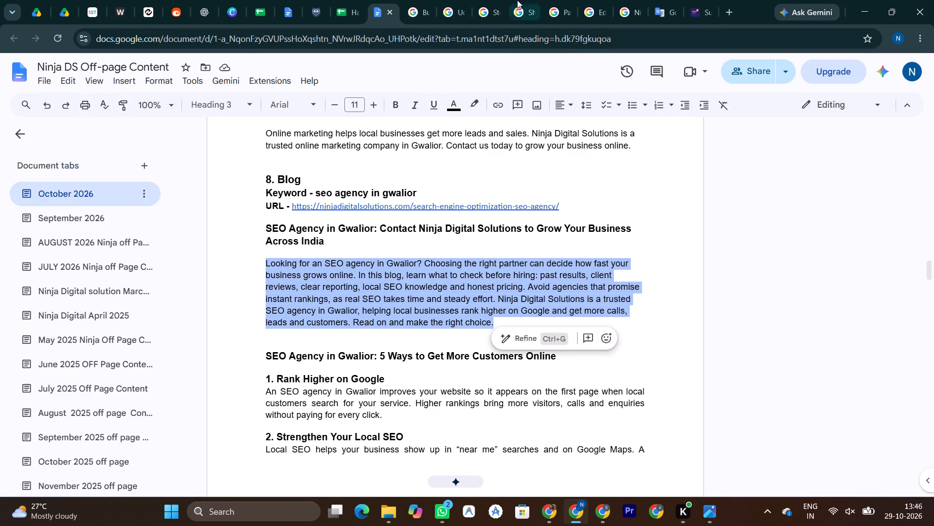
pyautogui.click(700, 0)
pyautogui.hotkey('ctrl', 'v')
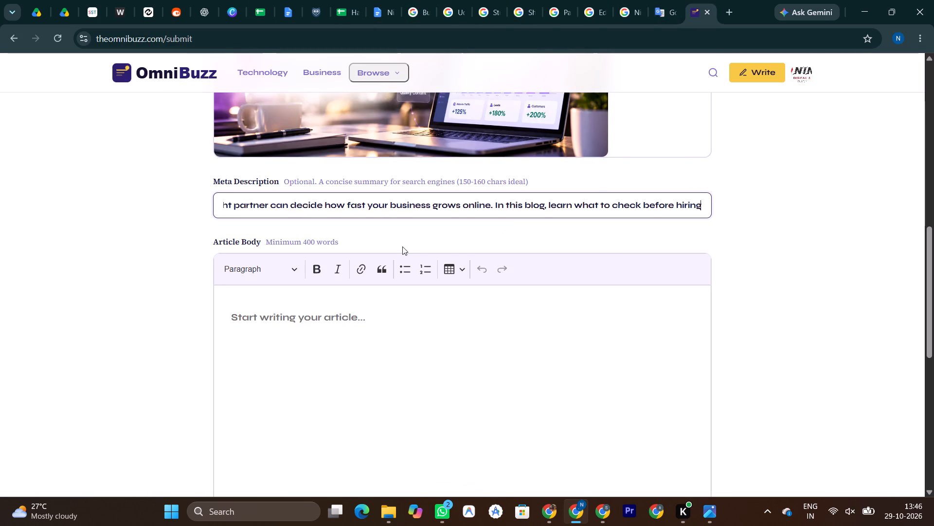
# Copy the blog text from "SEO Agency in Gwalior: 5 Ways to Get More Customers Online" through the Conclusion paragraph into the Article Body as plain text.
pyautogui.click(268, 320)
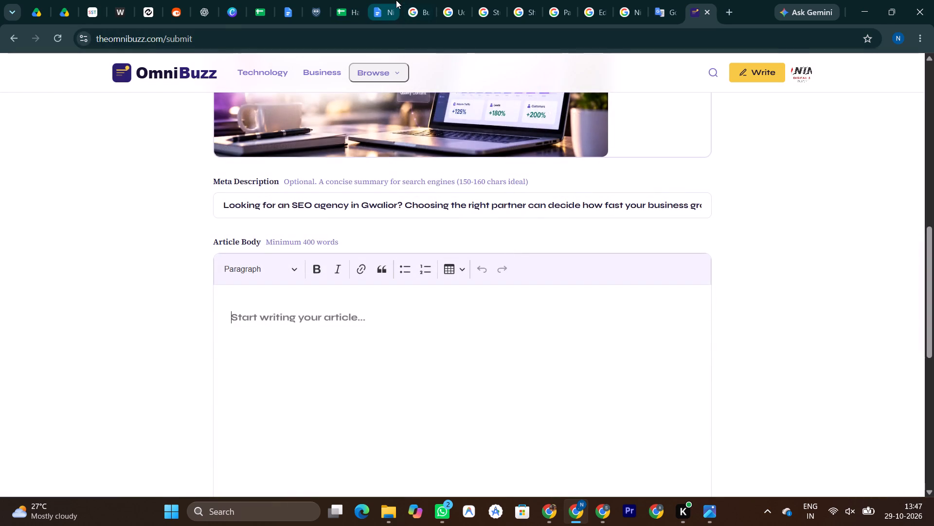
pyautogui.click(391, 0)
pyautogui.scroll(-1, 360, 241)
pyautogui.click(245, 169)
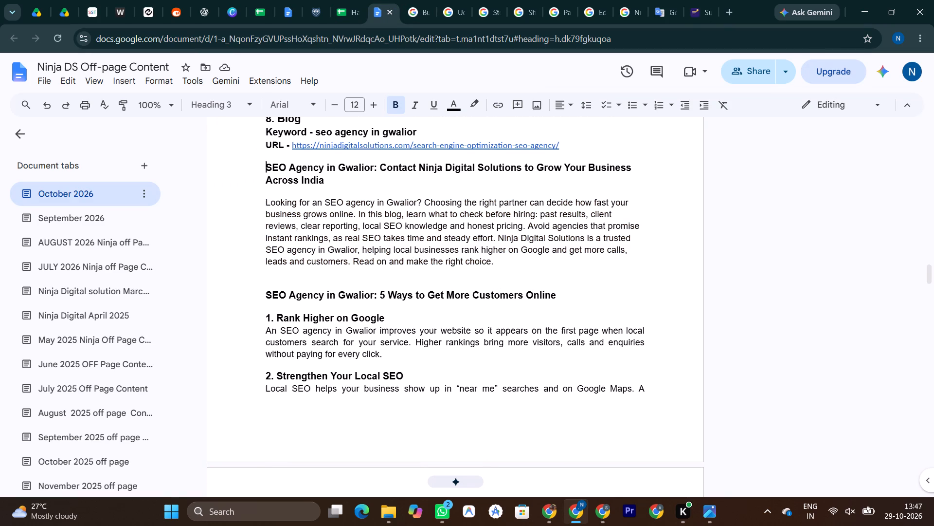
pyautogui.scroll(-1, 270, 280)
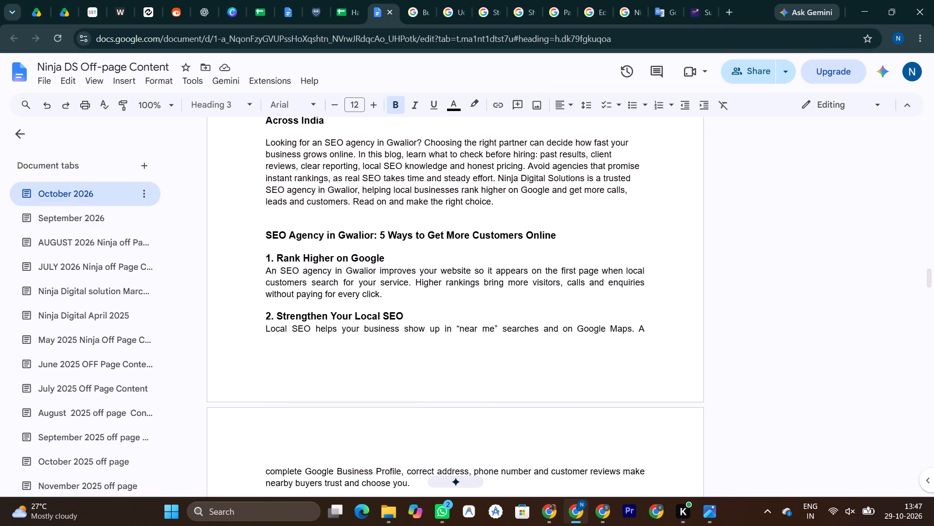
pyautogui.moveTo(256, 239); pyautogui.dragTo(605, 509)
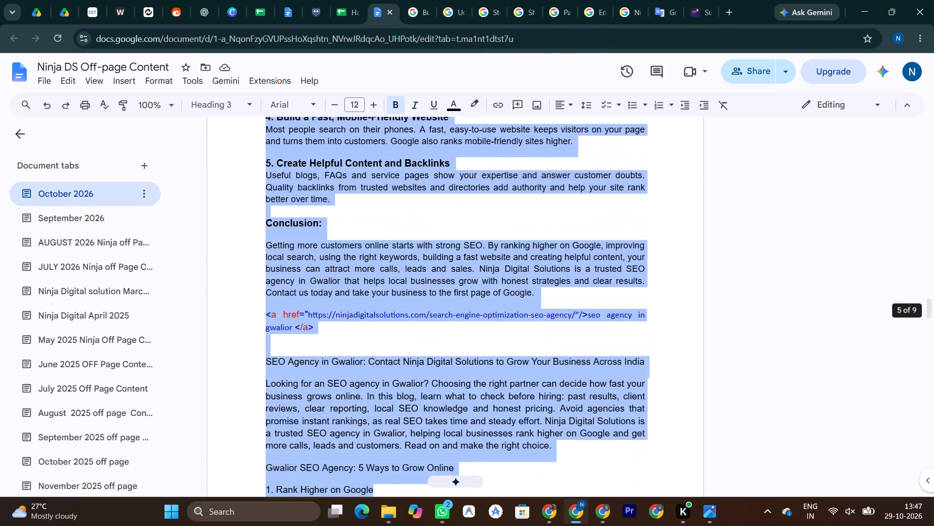
pyautogui.moveTo(605, 509); pyautogui.dragTo(564, 264)
pyautogui.hotkey('ctrl', 'c')
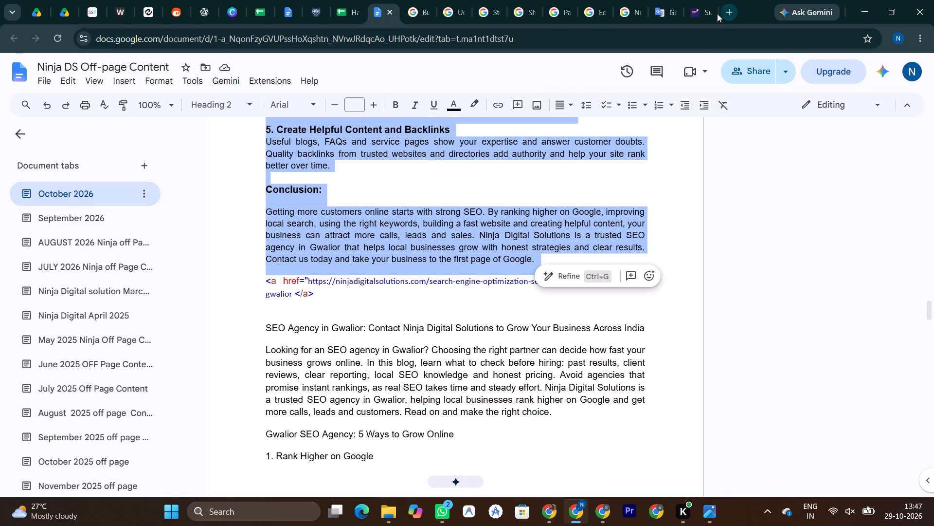
pyautogui.click(703, 0)
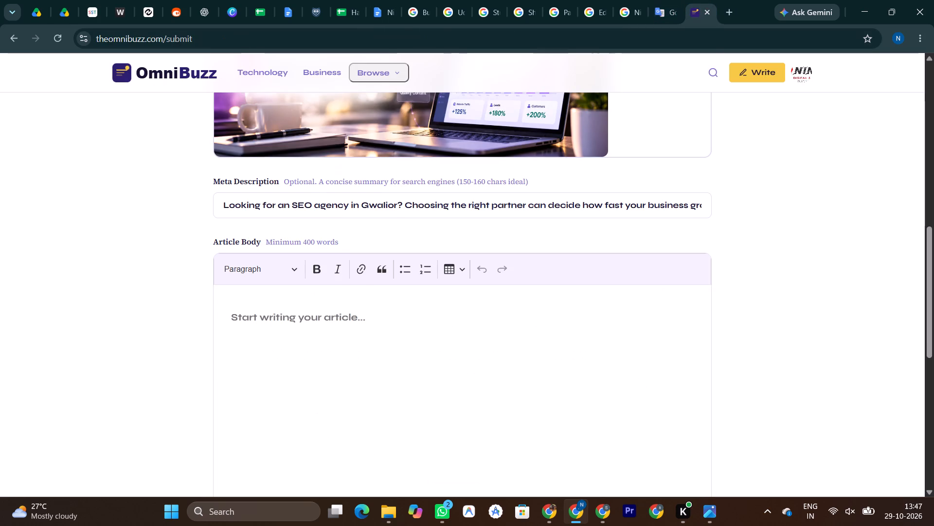
pyautogui.hotkey('ctrl', 'v')
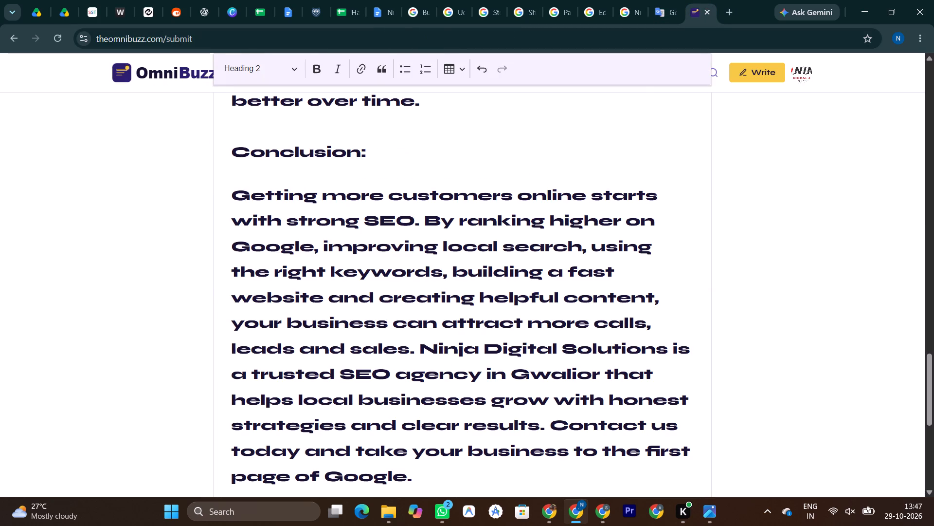
pyautogui.hotkey('ctrl', 'z')
pyautogui.hotkey('ctrl', 'shift', 'v')
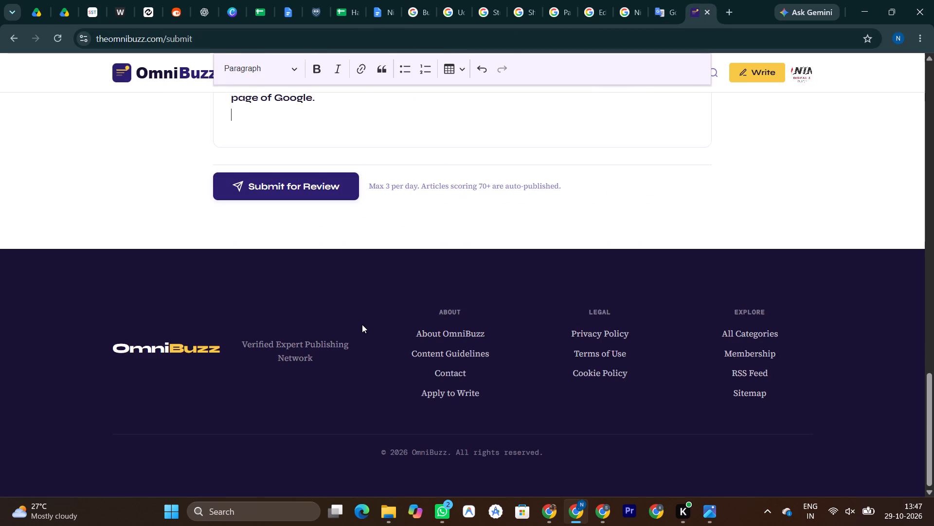
# Insert a blank line above and below the "Conclusion:" heading in the article body.
pyautogui.scroll(4, 362, 324)
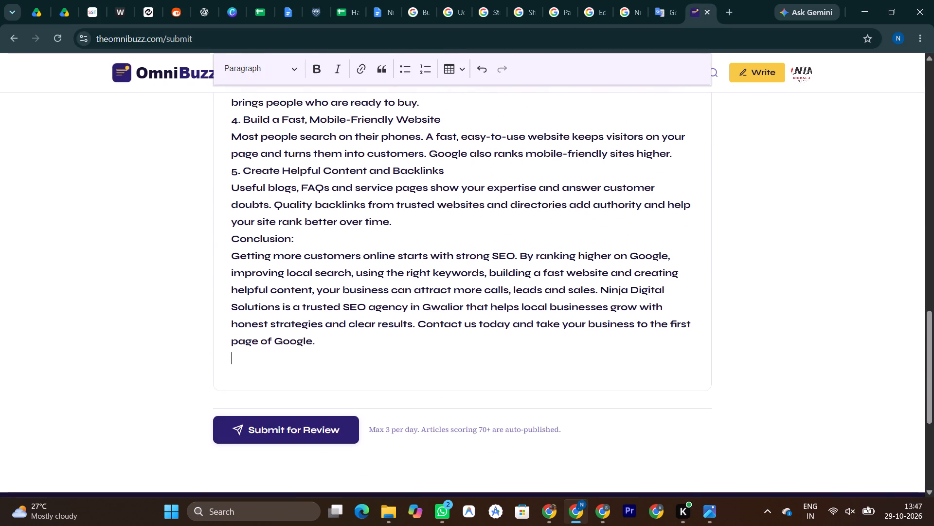
pyautogui.click(409, 218)
pyautogui.press('Return')
pyautogui.click(376, 245)
pyautogui.click(373, 251)
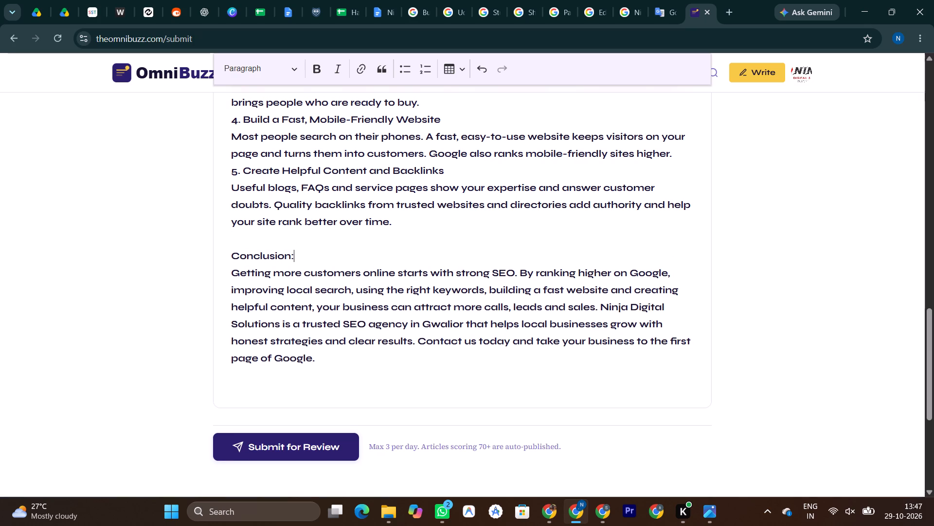
pyautogui.press('Return')
# Insert a blank line above each of the five numbered points in the article body, working up from point 5 to point 1.
pyautogui.scroll(2, 437, 262)
pyautogui.click(481, 289)
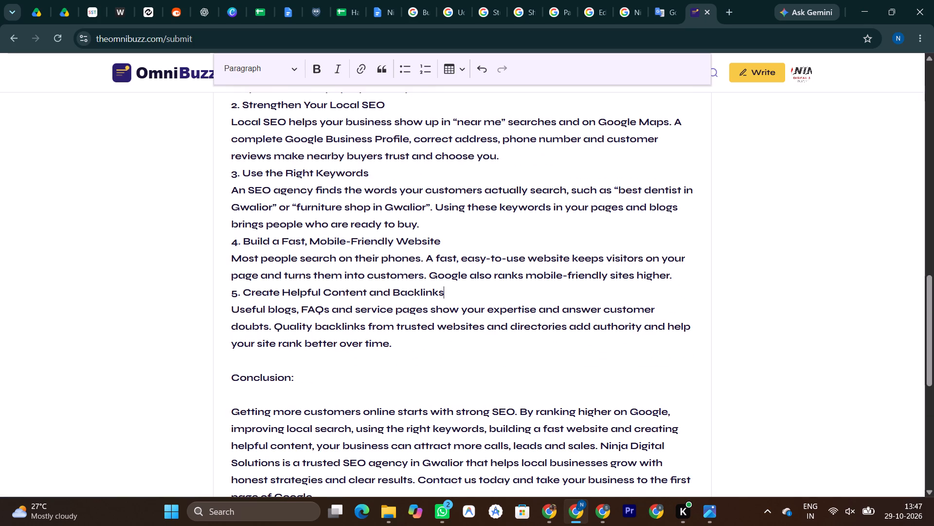
pyautogui.click(683, 274)
pyautogui.press('Return')
pyautogui.click(444, 225)
pyautogui.press('Return')
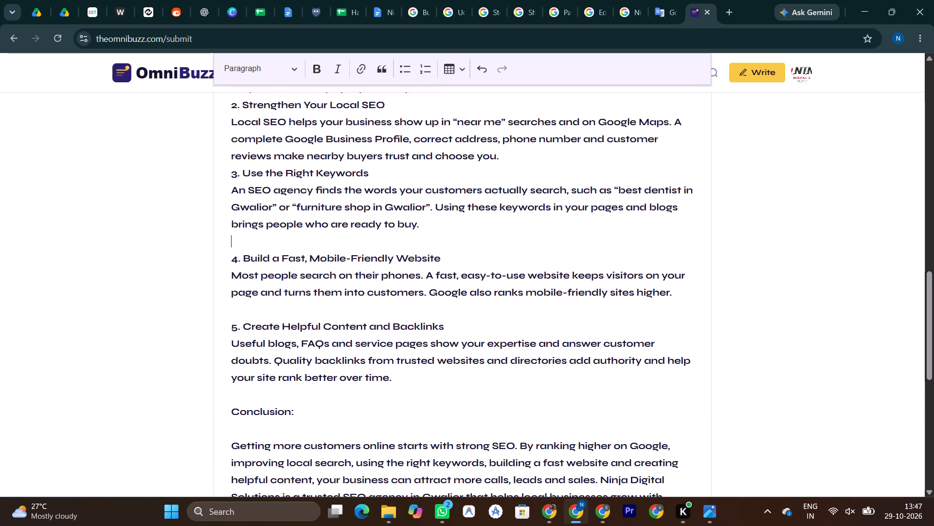
pyautogui.click(541, 156)
pyautogui.press('Return')
pyautogui.scroll(2, 545, 234)
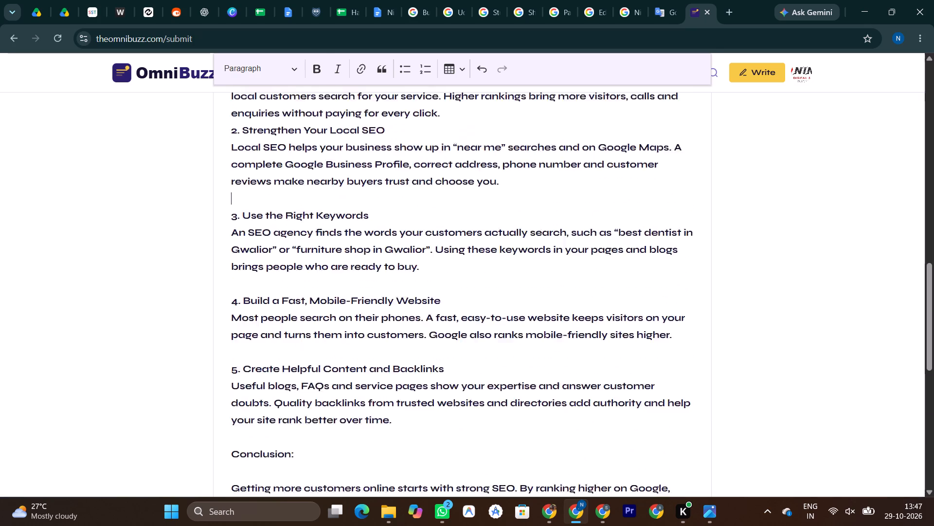
pyautogui.click(474, 201)
pyautogui.press('Return')
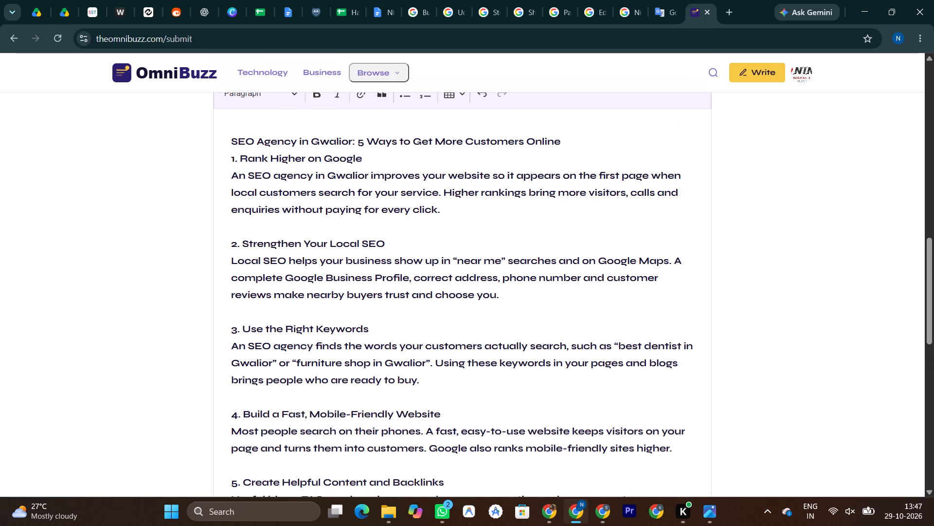
pyautogui.click(598, 149)
pyautogui.press('Return')
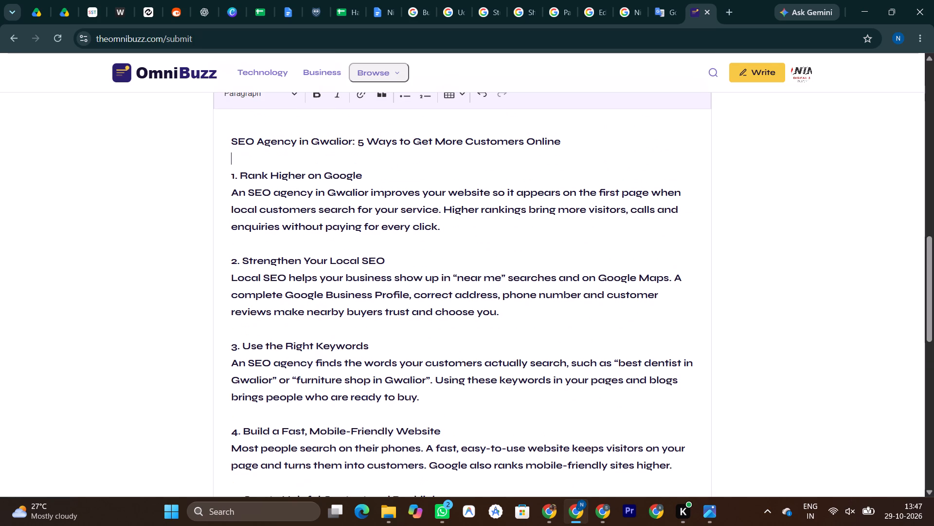
# Make the heading "5. Create Helpful Content and Backlinks" bold in the article body.
pyautogui.scroll(1, 496, 274)
pyautogui.scroll(-2, 413, 256)
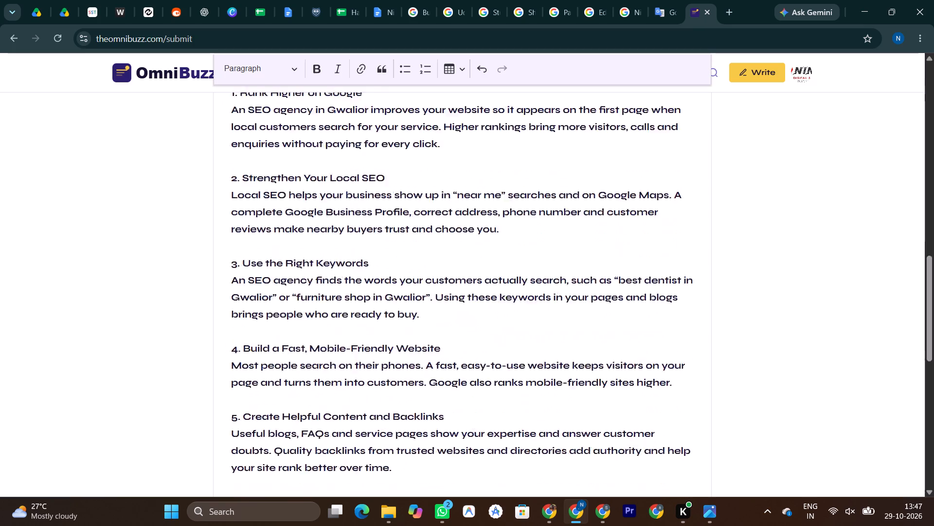
pyautogui.scroll(-5, 413, 256)
pyautogui.scroll(2, 413, 258)
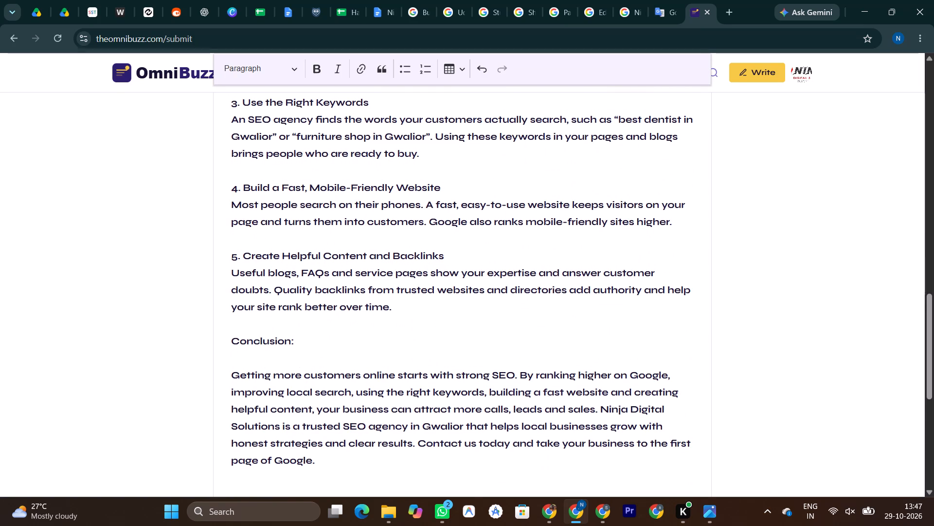
pyautogui.moveTo(458, 259); pyautogui.dragTo(218, 252)
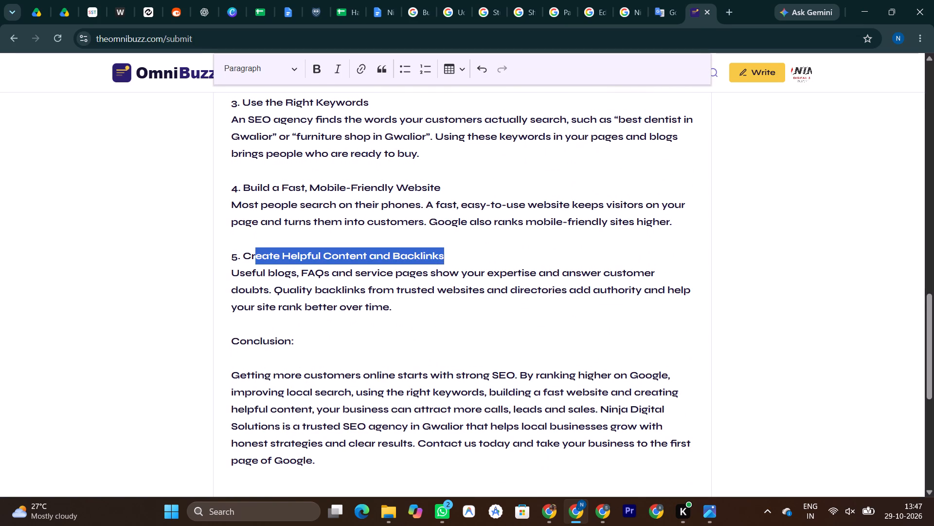
pyautogui.click(317, 63)
pyautogui.click(470, 212)
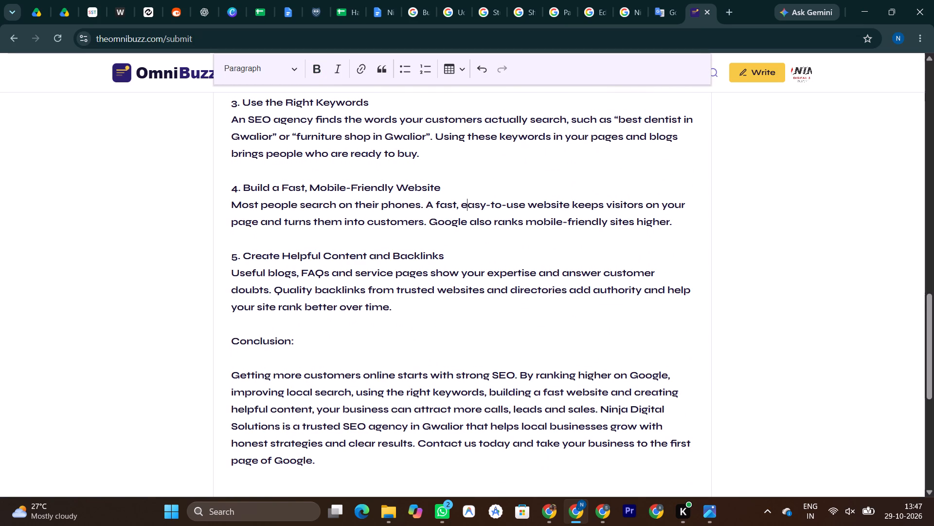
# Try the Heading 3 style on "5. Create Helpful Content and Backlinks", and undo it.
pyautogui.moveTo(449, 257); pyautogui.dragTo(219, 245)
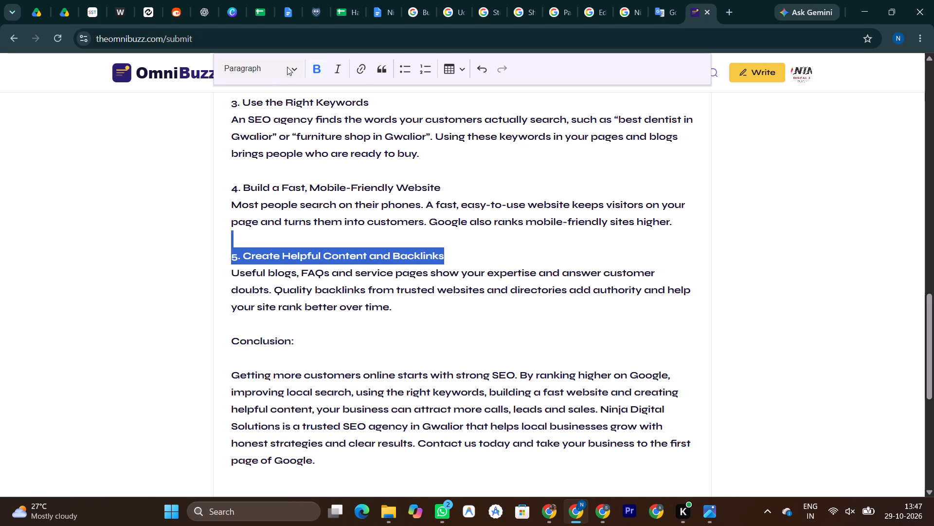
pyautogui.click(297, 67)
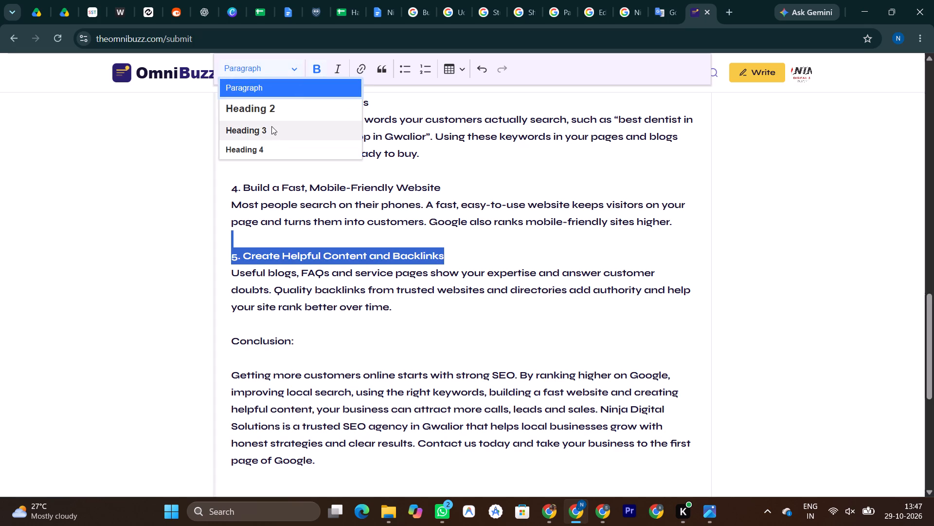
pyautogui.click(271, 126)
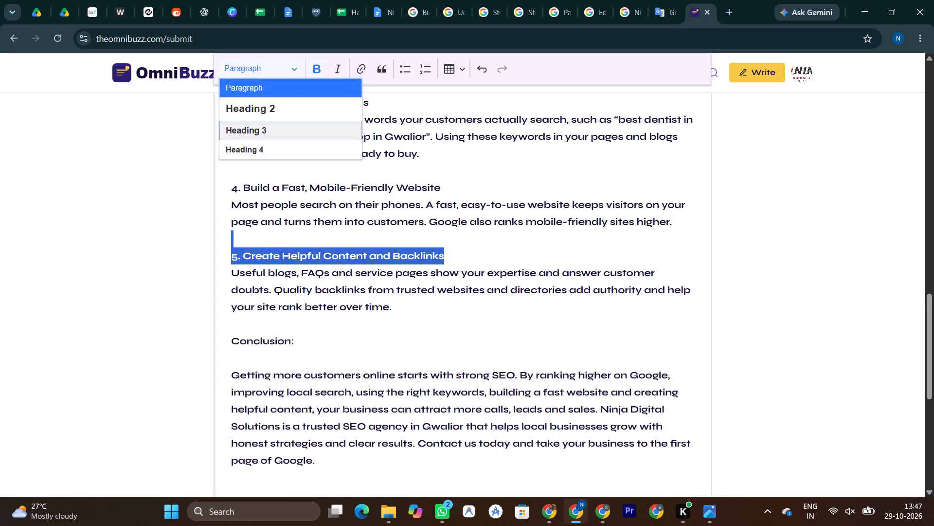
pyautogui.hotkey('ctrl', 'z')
# Insert a blank line between the heading "5. Create Helpful Content and Backlinks" and its paragraph.
pyautogui.click(466, 251)
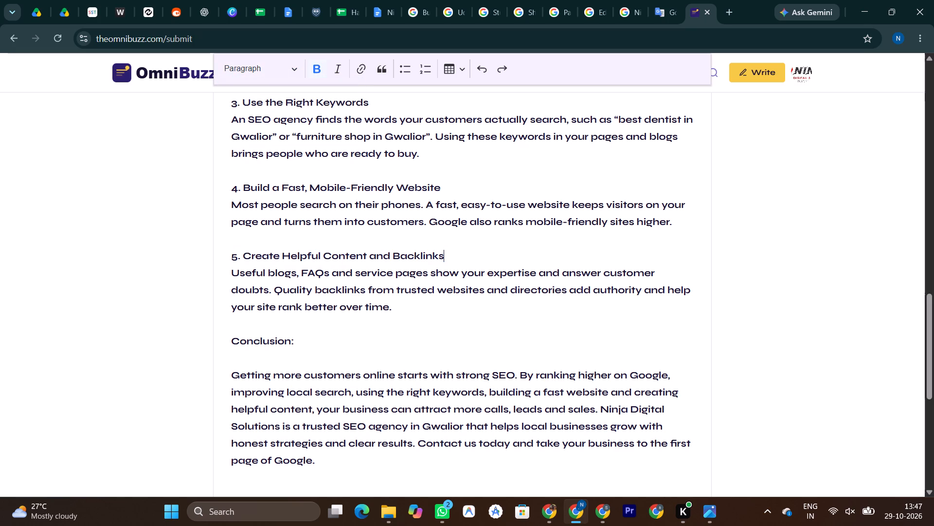
pyautogui.press('Return')
# Apply the Heading 3 style to "5. Create Helpful Content and Backlinks" in the article body.
pyautogui.moveTo(445, 253); pyautogui.dragTo(367, 264)
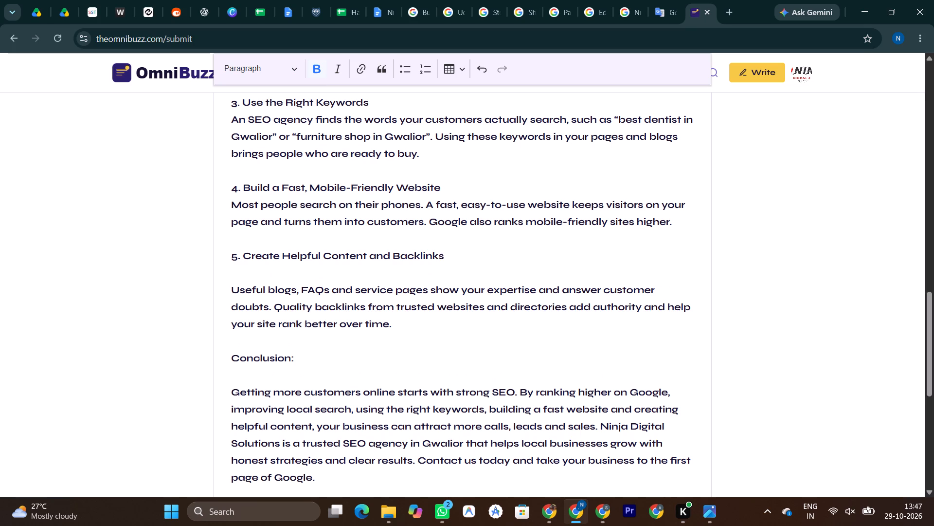
pyautogui.moveTo(367, 264); pyautogui.dragTo(224, 256)
pyautogui.click(291, 70)
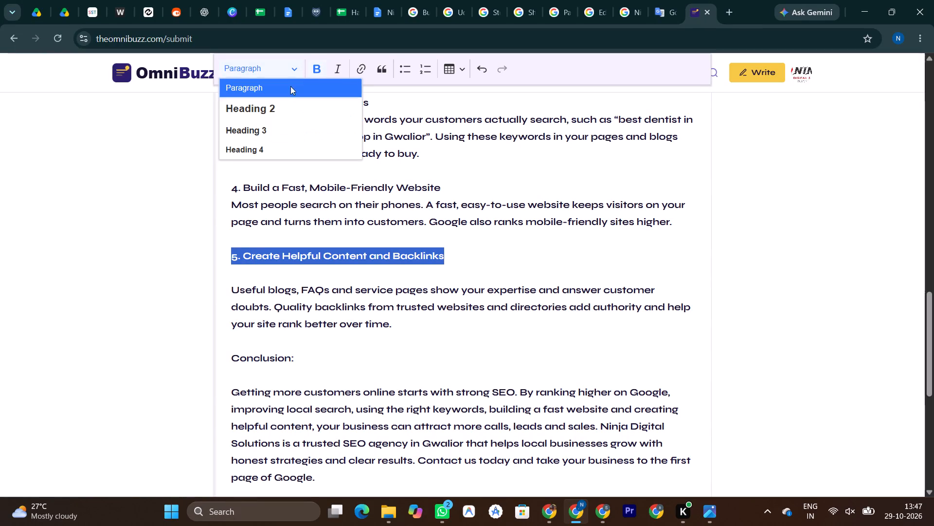
pyautogui.click(260, 127)
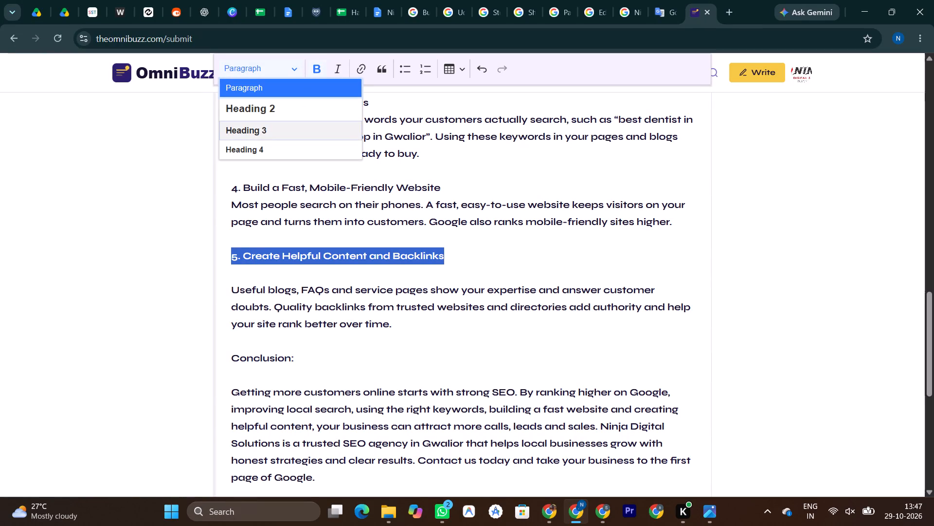
# Apply the Heading 2 style to "Conclusion:" and make it bold.
pyautogui.moveTo(304, 384); pyautogui.dragTo(298, 384)
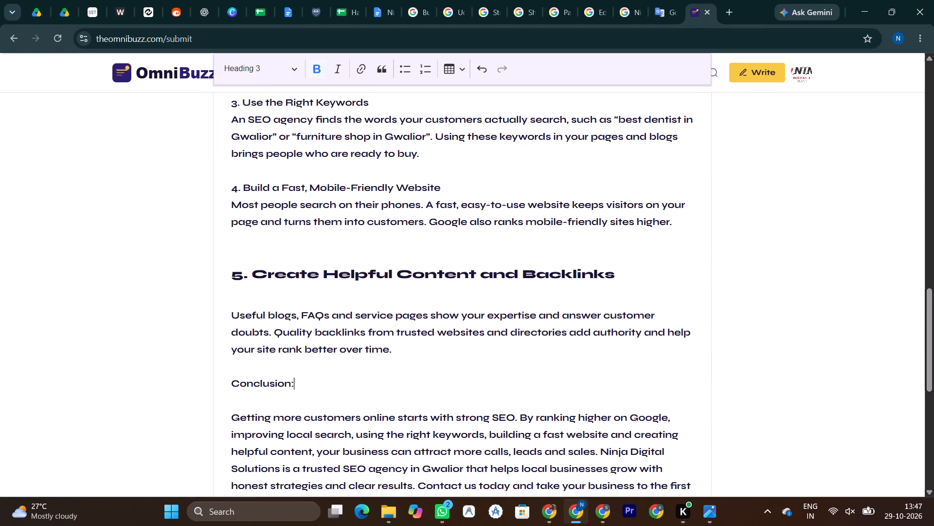
pyautogui.moveTo(298, 384); pyautogui.dragTo(157, 379)
pyautogui.click(290, 69)
pyautogui.click(283, 104)
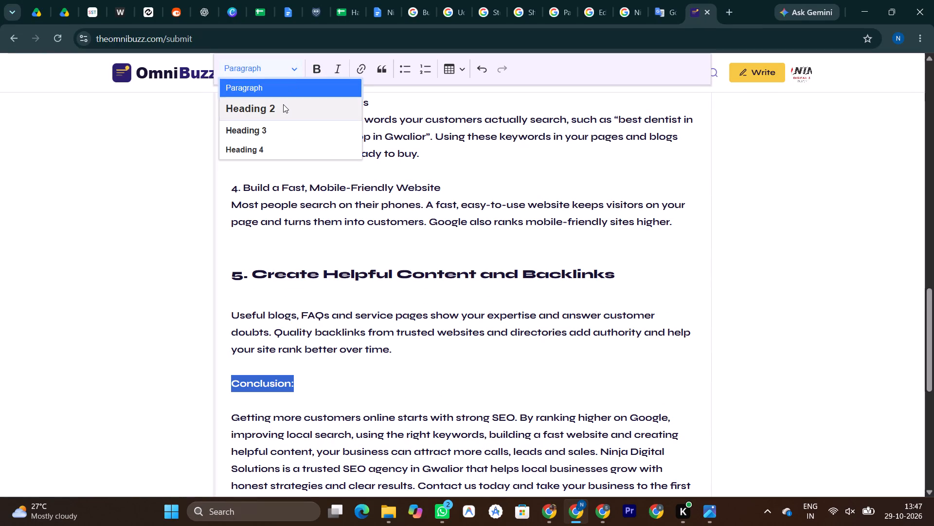
pyautogui.click(322, 67)
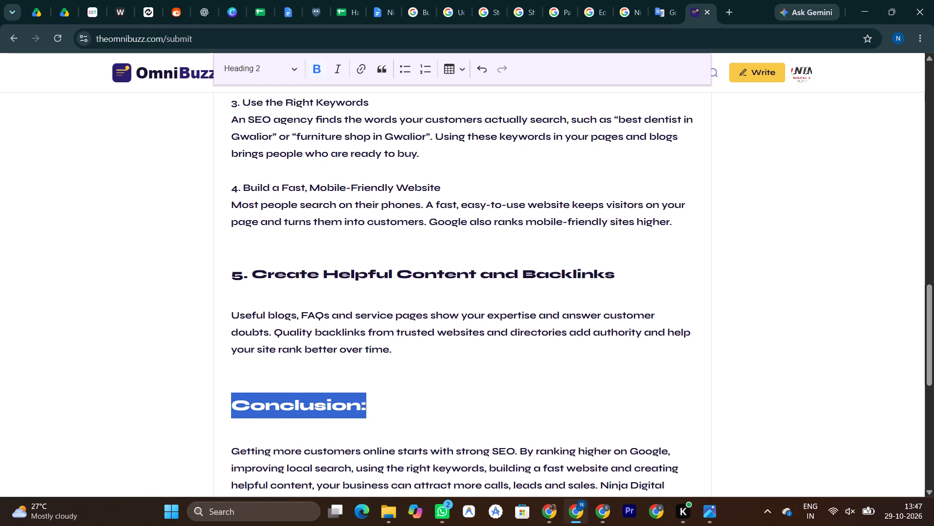
# Insert a blank line below "4. Build a Fast, Mobile-Friendly Website" and apply the Heading 3 style to that line.
pyautogui.scroll(1, 411, 366)
pyautogui.click(451, 242)
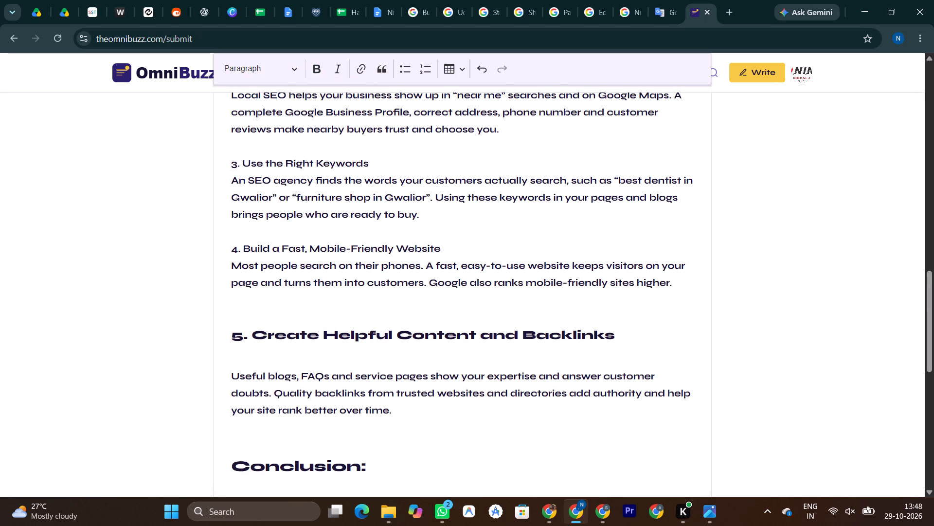
pyautogui.press('Return')
pyautogui.moveTo(451, 251); pyautogui.dragTo(212, 242)
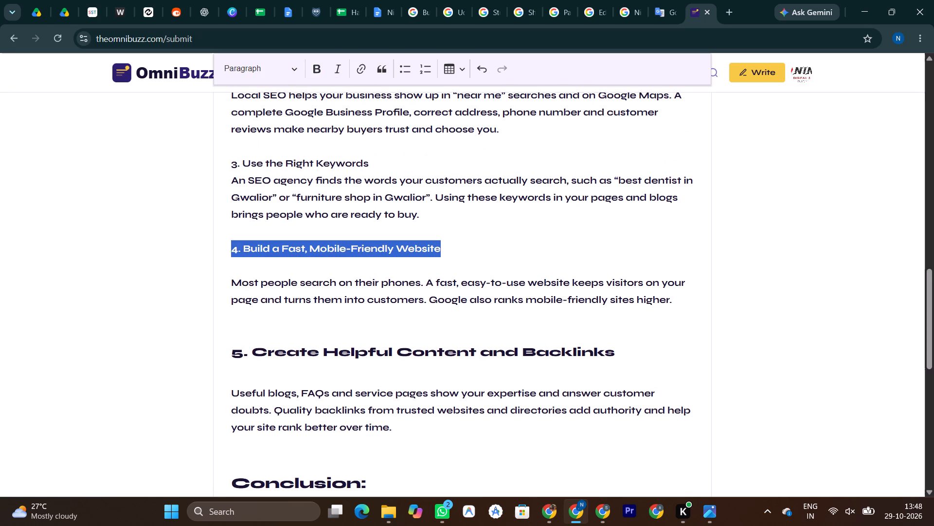
pyautogui.click(293, 69)
pyautogui.click(290, 137)
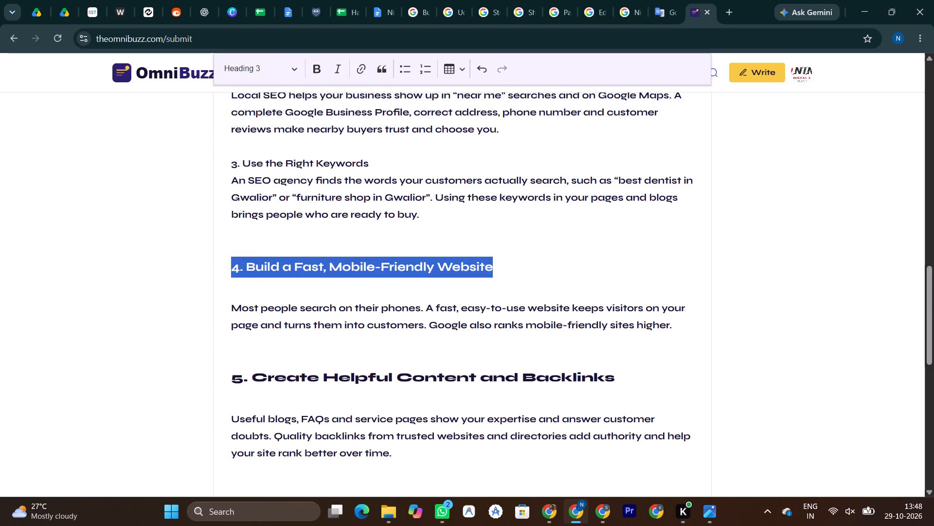
# Insert a blank line between "3. Use the Right Keywords" and its paragraph.
pyautogui.scroll(2, 359, 247)
pyautogui.click(406, 284)
pyautogui.press('Return')
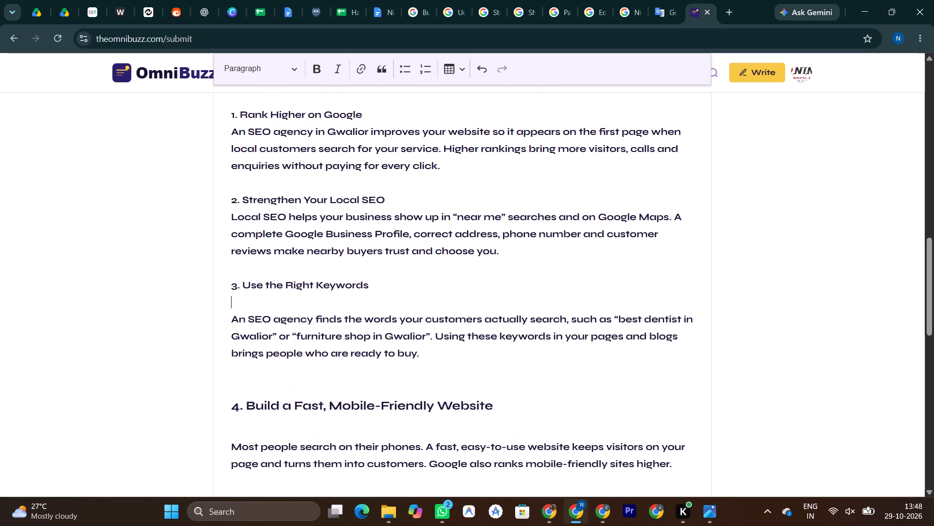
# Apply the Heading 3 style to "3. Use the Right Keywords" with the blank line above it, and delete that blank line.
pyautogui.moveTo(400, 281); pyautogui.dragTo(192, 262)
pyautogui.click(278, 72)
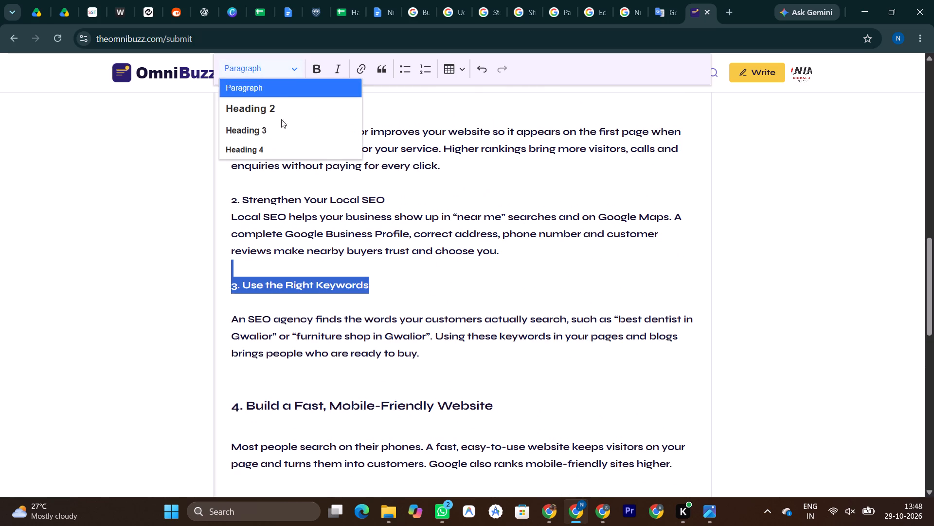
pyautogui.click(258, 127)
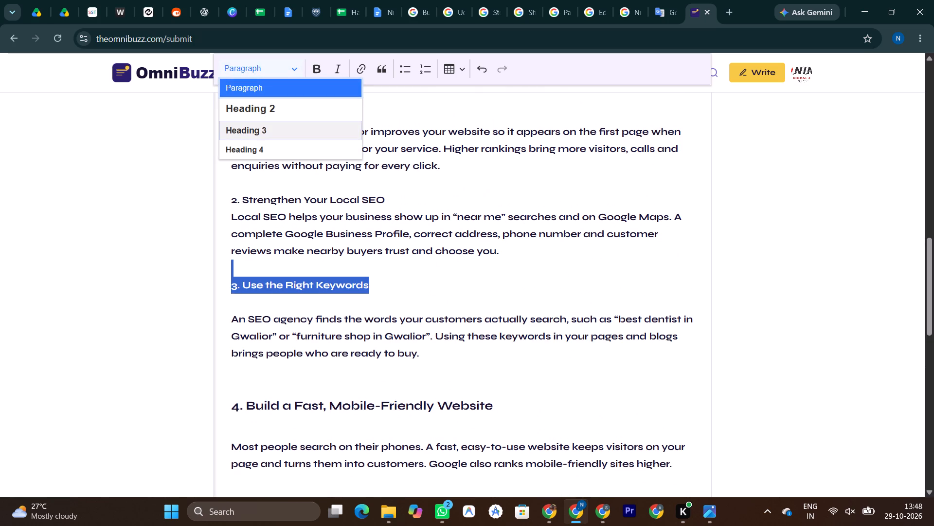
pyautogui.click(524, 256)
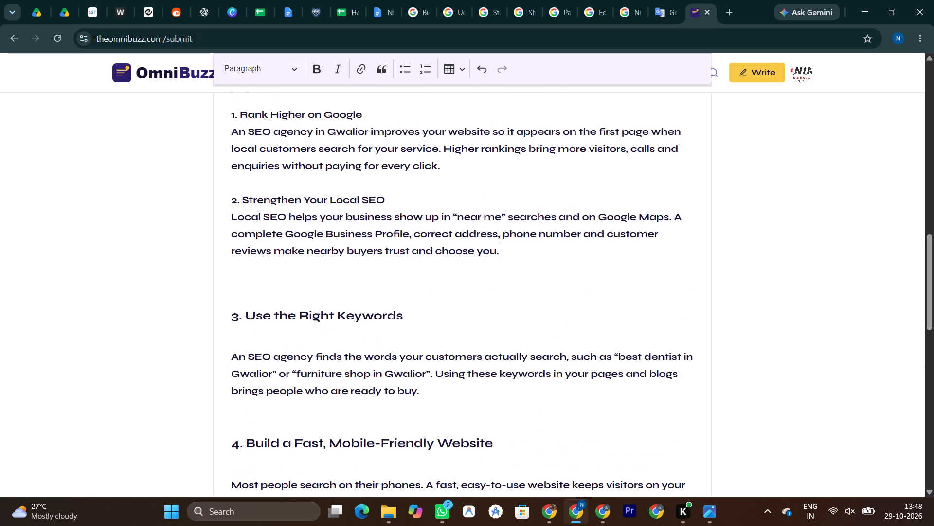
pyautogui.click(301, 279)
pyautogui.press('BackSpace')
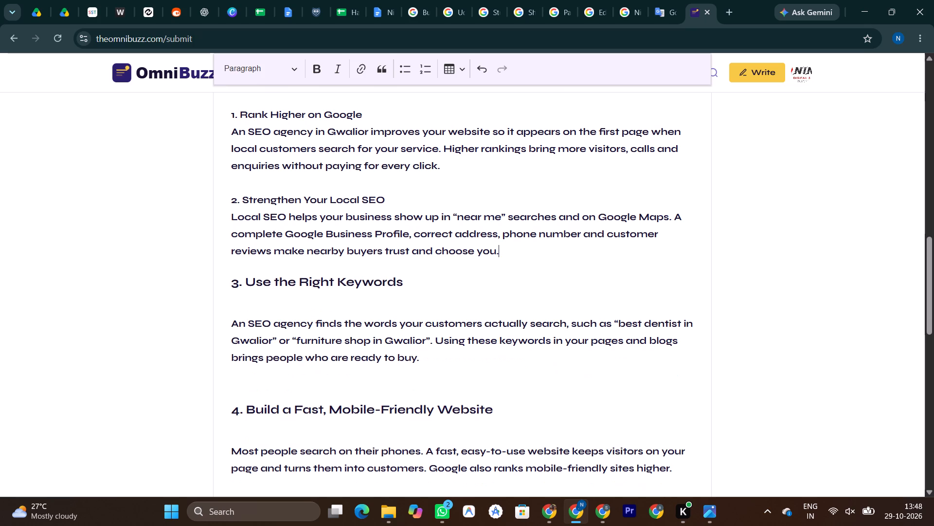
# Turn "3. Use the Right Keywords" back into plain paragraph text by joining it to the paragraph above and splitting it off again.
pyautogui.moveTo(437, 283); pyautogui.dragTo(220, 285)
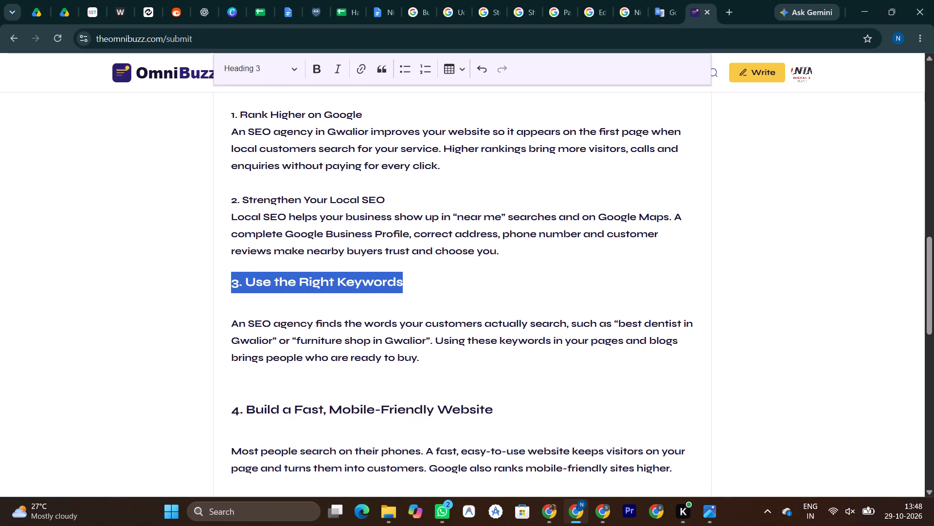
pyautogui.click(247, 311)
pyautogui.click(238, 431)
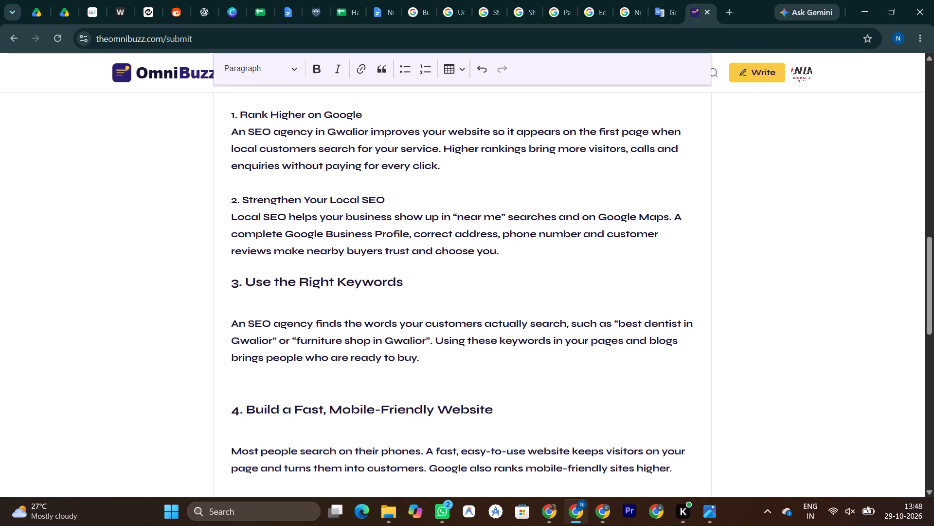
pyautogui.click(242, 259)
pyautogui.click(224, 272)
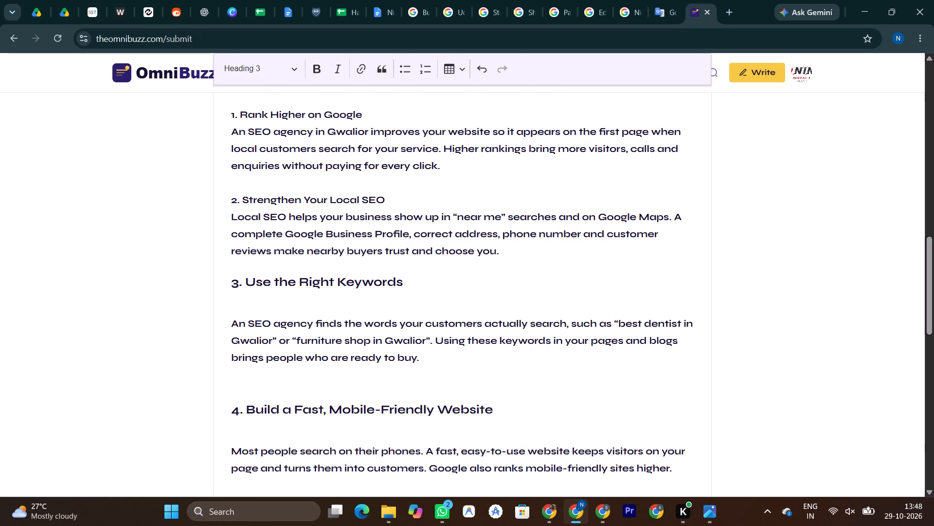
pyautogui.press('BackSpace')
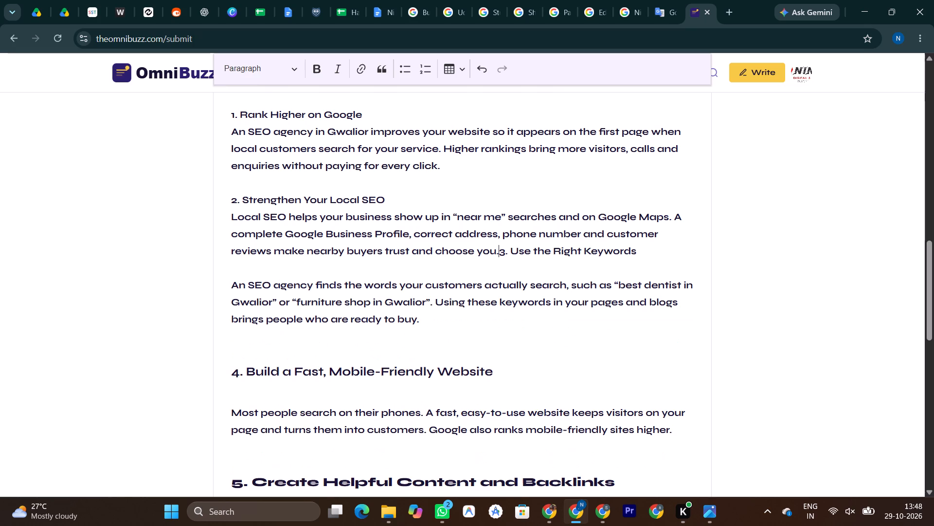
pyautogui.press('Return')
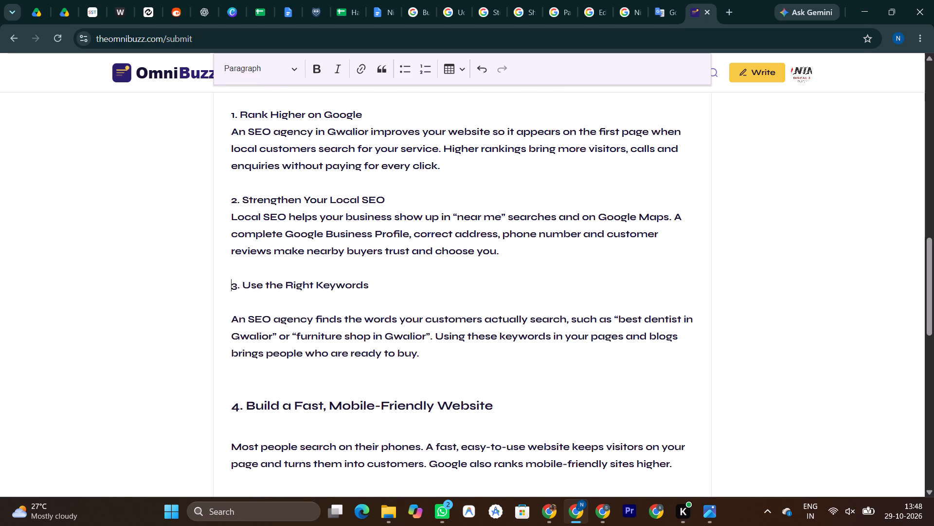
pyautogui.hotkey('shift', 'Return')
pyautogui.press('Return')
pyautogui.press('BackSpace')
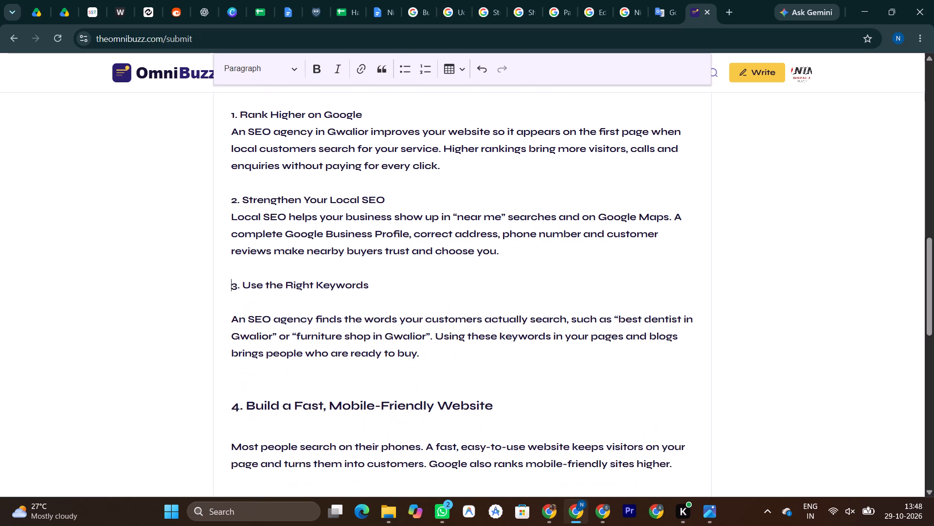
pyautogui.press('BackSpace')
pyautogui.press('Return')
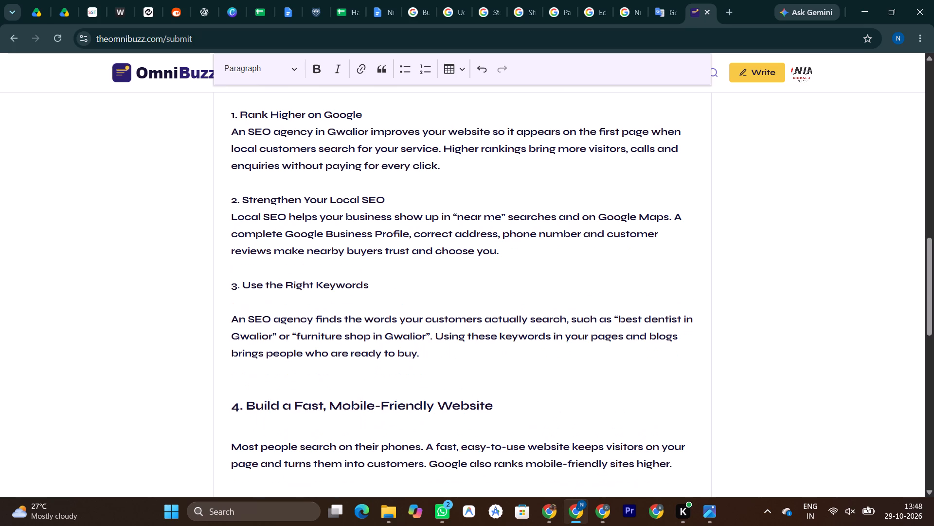
# Add an extra blank line between the point 2 paragraph and "3. Use the Right Keywords".
pyautogui.click(248, 266)
pyautogui.click(248, 378)
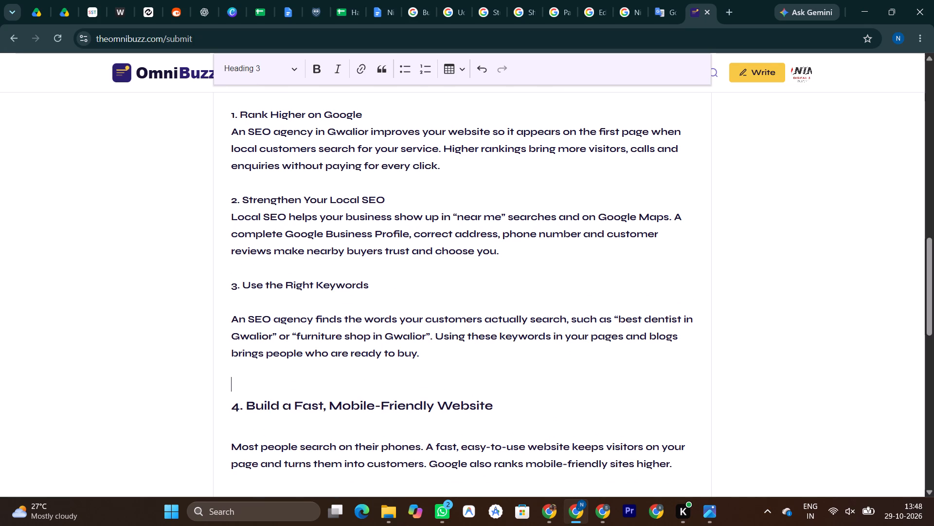
pyautogui.press('Up')
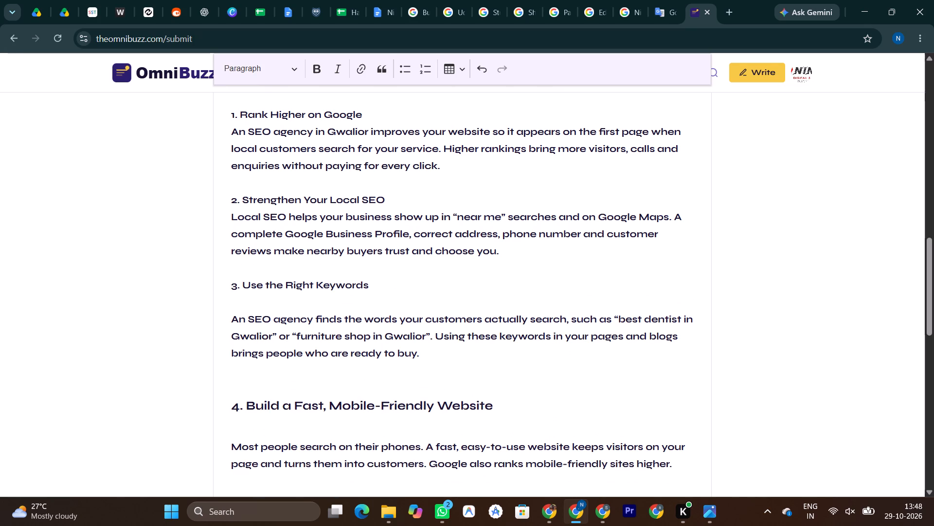
pyautogui.click(509, 249)
pyautogui.press('Return')
pyautogui.click(229, 309)
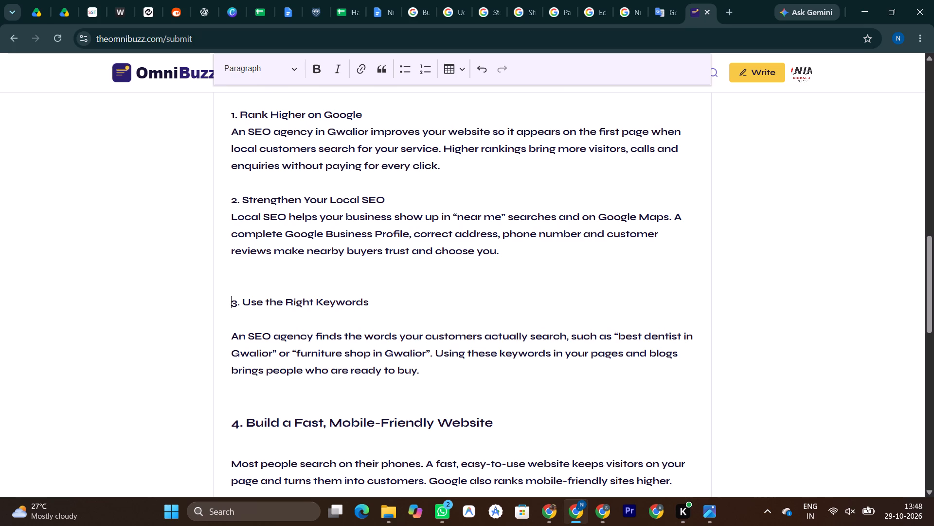
pyautogui.press('BackSpace')
pyautogui.click(273, 273)
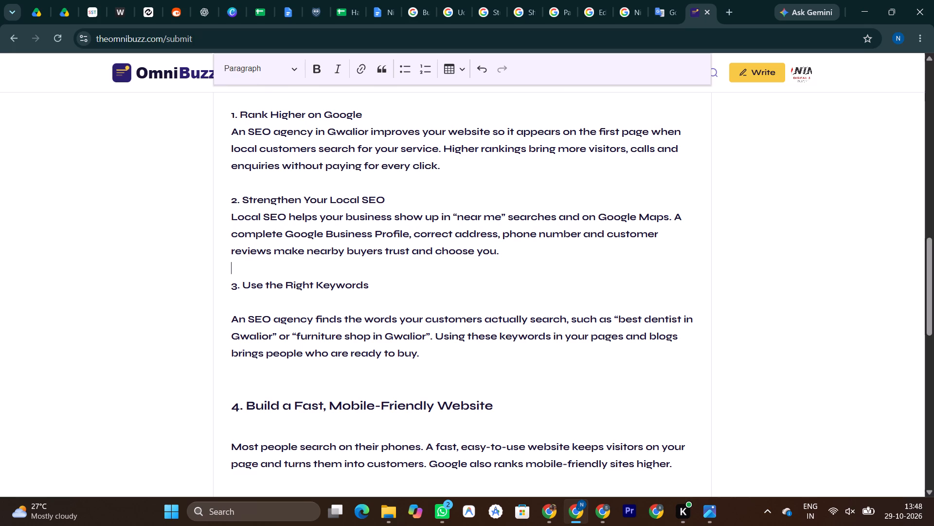
pyautogui.press('BackSpace')
pyautogui.hotkey('shift', 'Return')
pyautogui.press('Return')
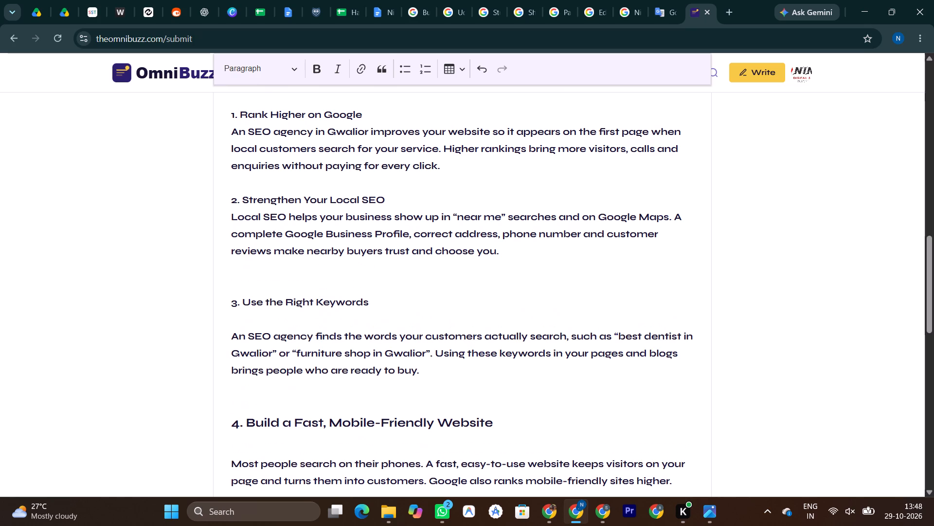
# Add an extra blank line above "2. Strengthen Your Local SEO" and insert a blank line between it and its paragraph.
pyautogui.scroll(2, 280, 294)
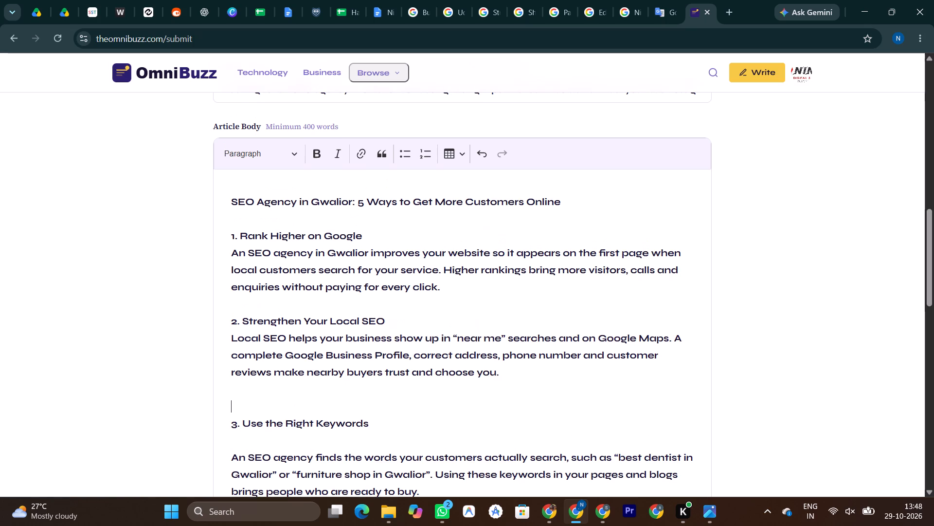
pyautogui.click(464, 283)
pyautogui.hotkey('shift', 'Return')
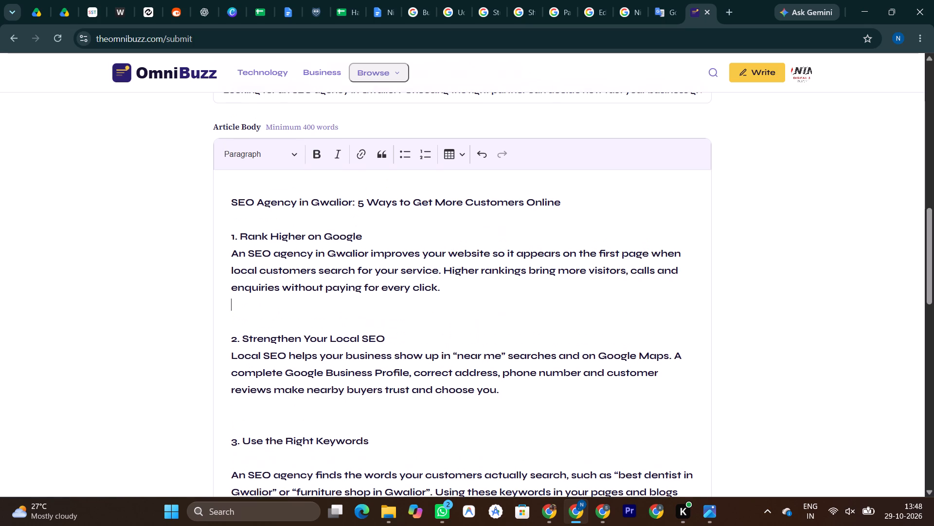
pyautogui.click(388, 337)
pyautogui.press('Return')
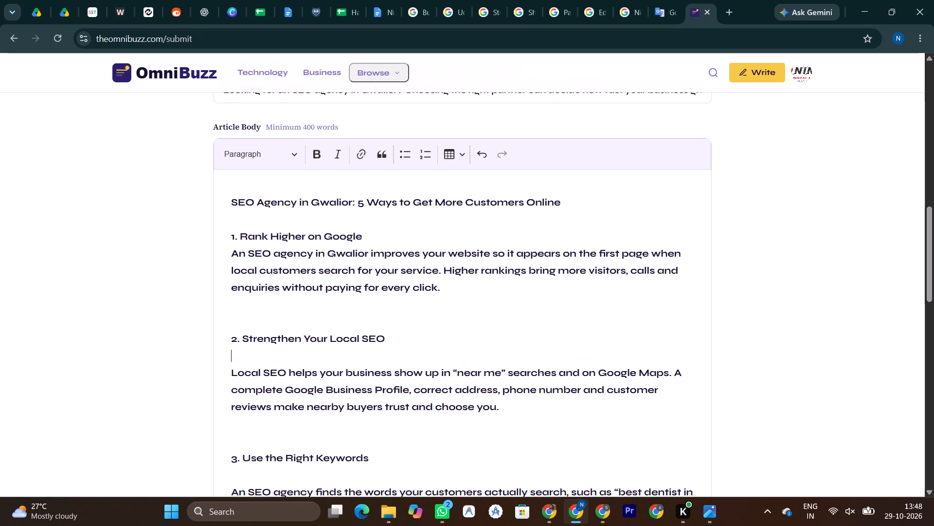
# Apply the Heading 3 style to "3. Use the Right Keywords" only.
pyautogui.scroll(-2, 385, 394)
pyautogui.moveTo(374, 338); pyautogui.dragTo(203, 338)
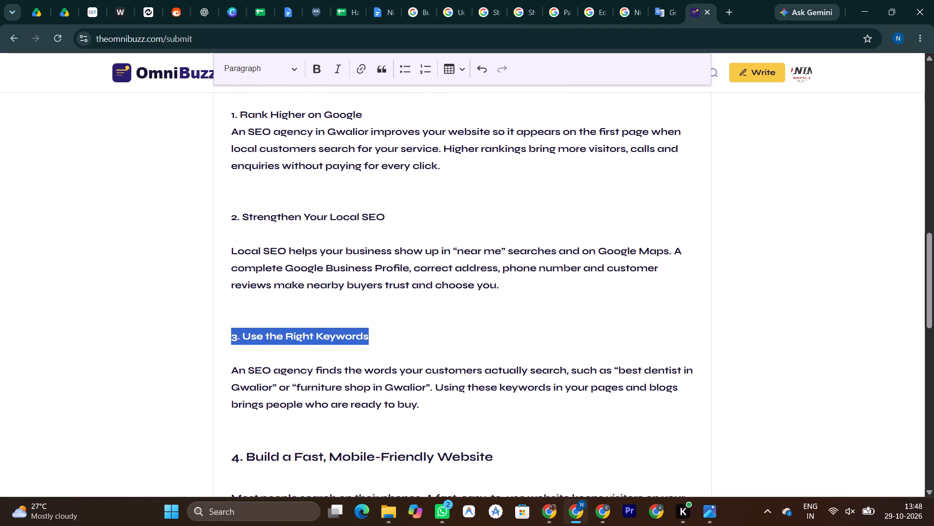
pyautogui.click(278, 69)
pyautogui.click(255, 132)
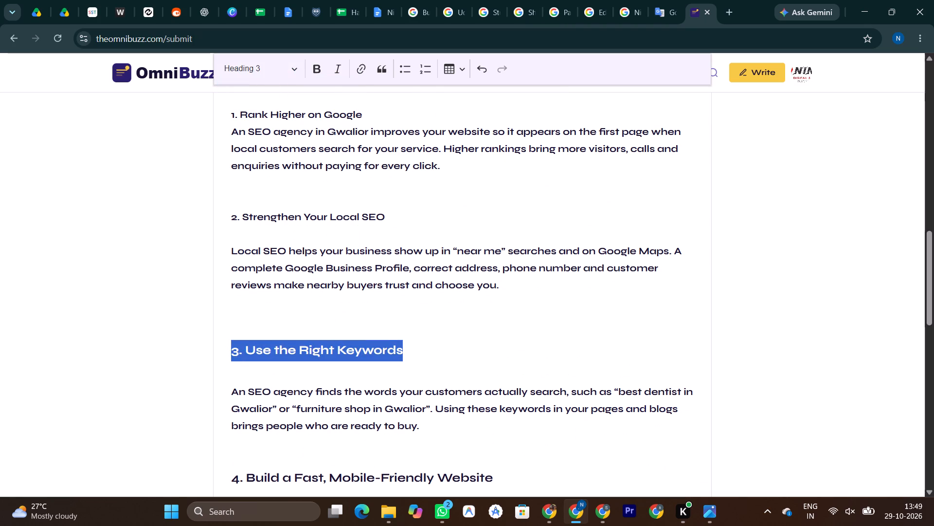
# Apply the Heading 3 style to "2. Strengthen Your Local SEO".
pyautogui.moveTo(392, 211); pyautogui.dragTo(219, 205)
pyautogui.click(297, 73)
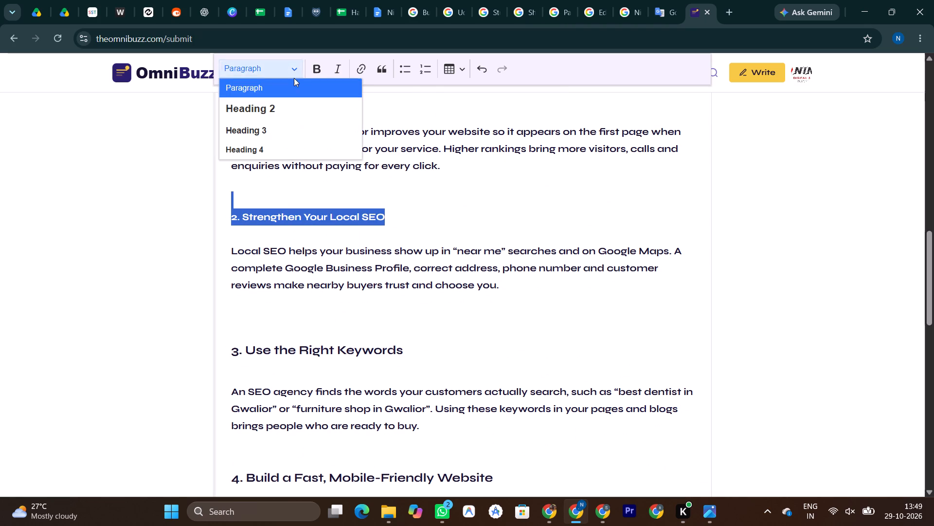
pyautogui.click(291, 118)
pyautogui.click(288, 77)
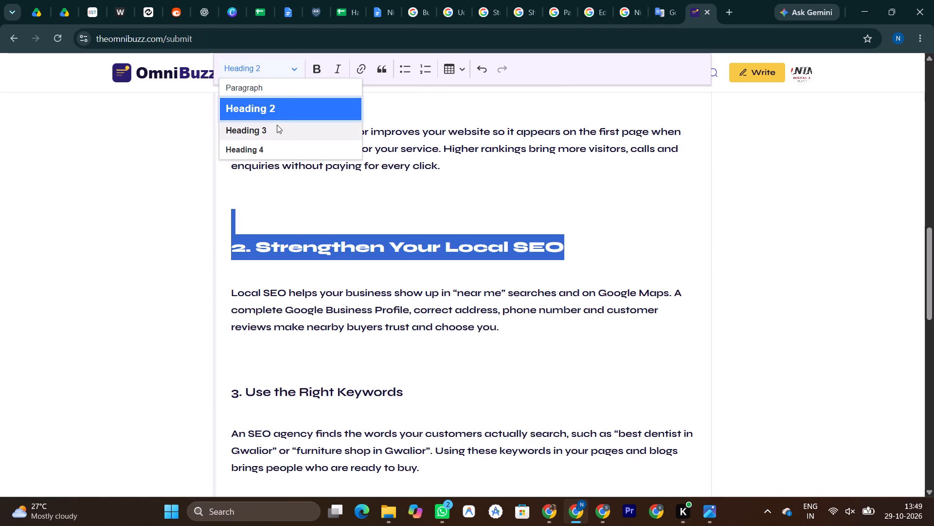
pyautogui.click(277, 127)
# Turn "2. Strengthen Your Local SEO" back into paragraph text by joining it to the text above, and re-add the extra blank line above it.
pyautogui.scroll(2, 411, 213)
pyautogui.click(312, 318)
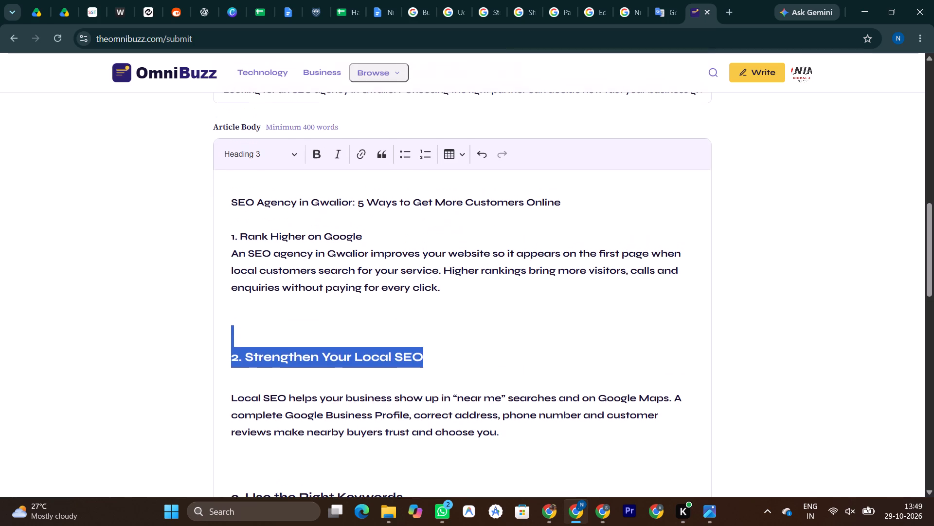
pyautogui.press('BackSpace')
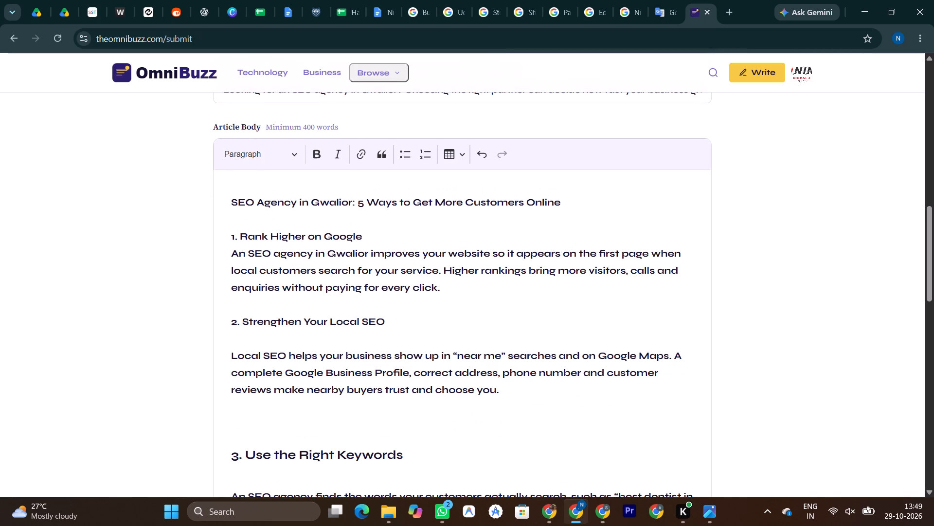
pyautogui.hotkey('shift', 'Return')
# Insert a blank line between "1. Rank Higher on Google" and its paragraph.
pyautogui.scroll(1, 400, 304)
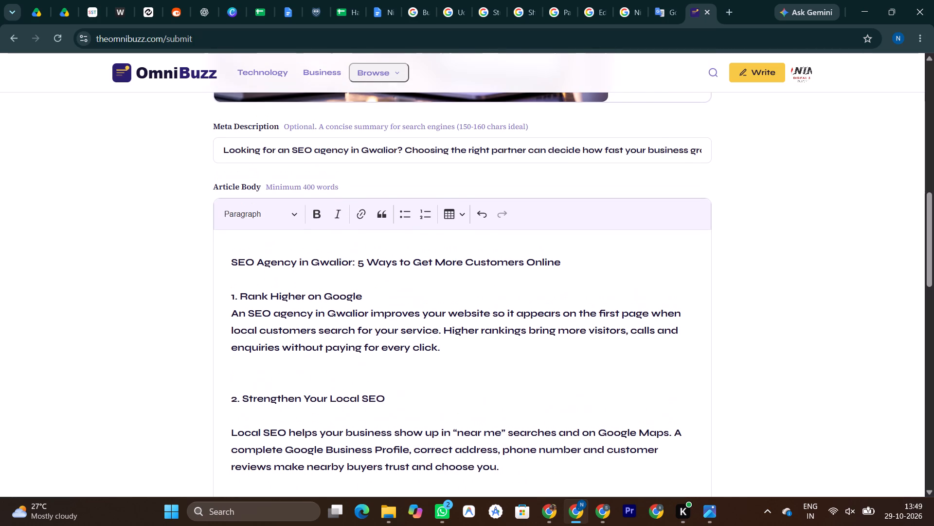
pyautogui.moveTo(388, 298); pyautogui.dragTo(216, 298)
pyautogui.click(404, 292)
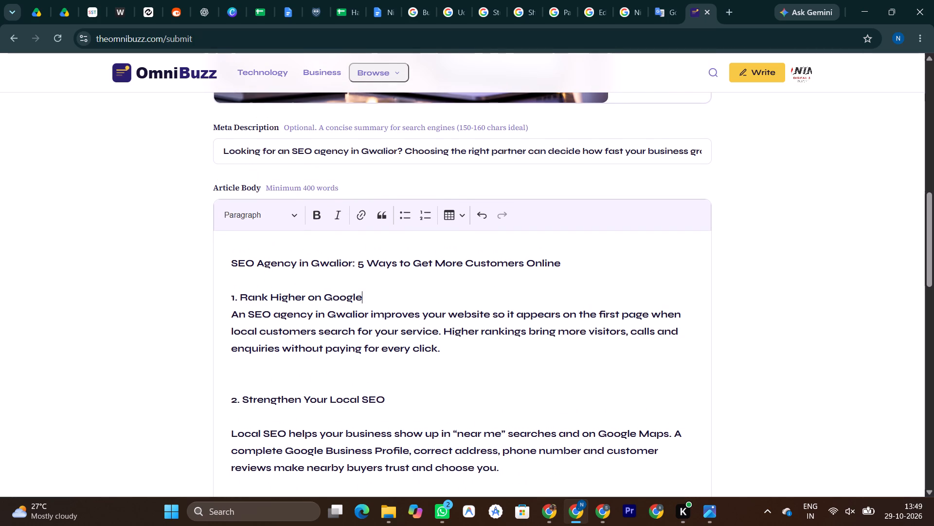
pyautogui.press('Return')
# Apply the Heading 3 style to "1. Rank Higher on Google".
pyautogui.moveTo(388, 301); pyautogui.dragTo(284, 300)
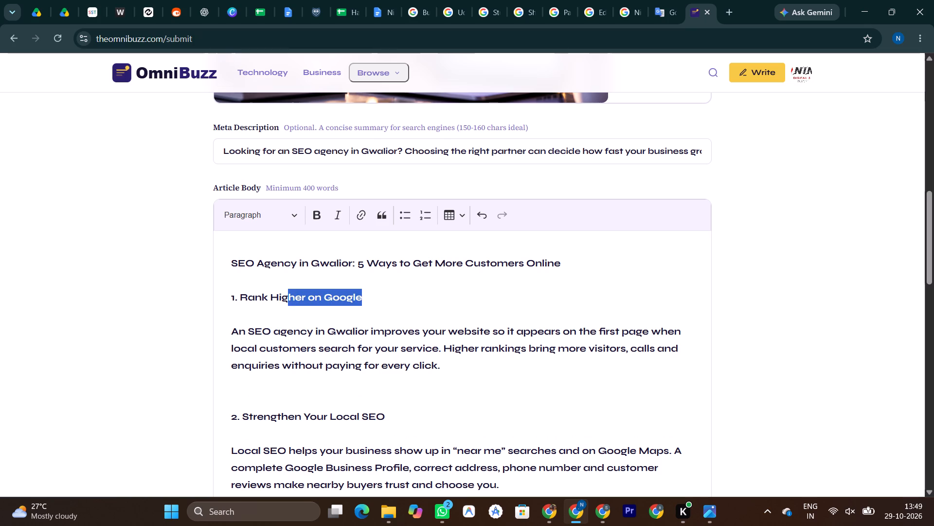
pyautogui.moveTo(284, 300); pyautogui.dragTo(219, 299)
pyautogui.click(287, 218)
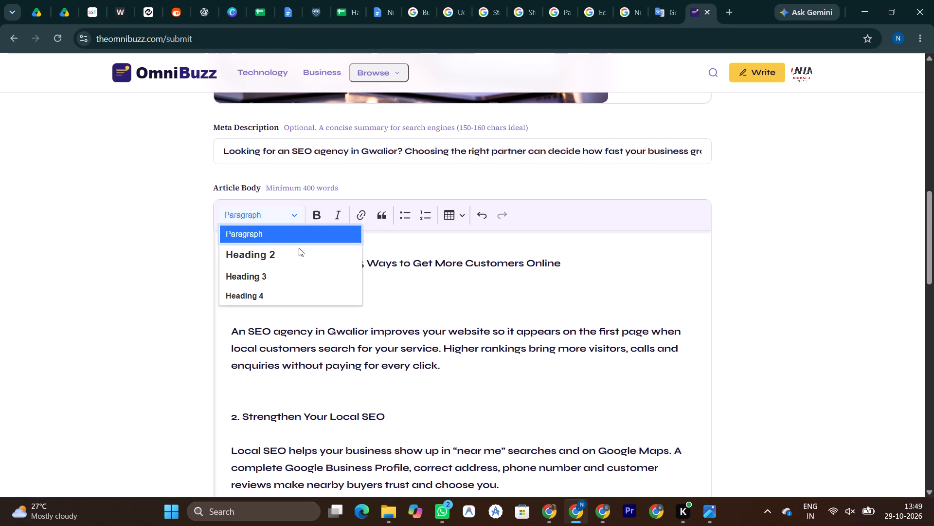
pyautogui.click(260, 270)
pyautogui.click(362, 292)
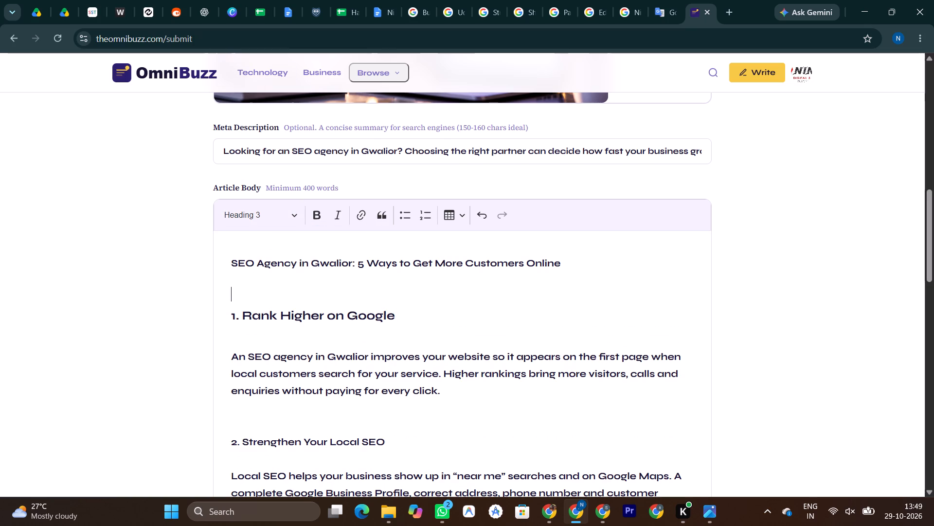
# Apply the Heading 2 style to the line "SEO Agency in Gwalior: 5 Ways to Get More Customers Online".
pyautogui.moveTo(573, 262); pyautogui.dragTo(227, 263)
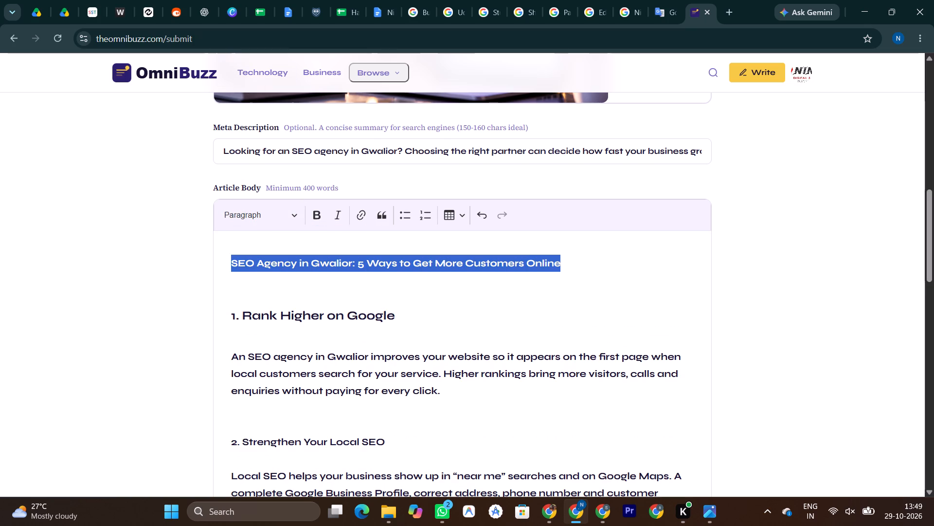
pyautogui.click(297, 214)
pyautogui.click(273, 251)
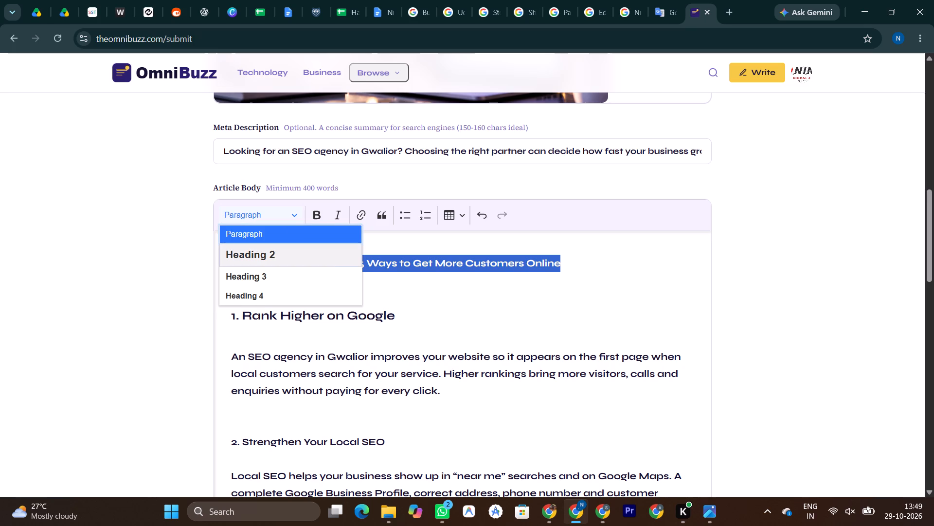
pyautogui.click(524, 334)
# Review the article's formatting from its title down to the conclusion and back.
pyautogui.scroll(-2, 338, 306)
pyautogui.scroll(4, 338, 306)
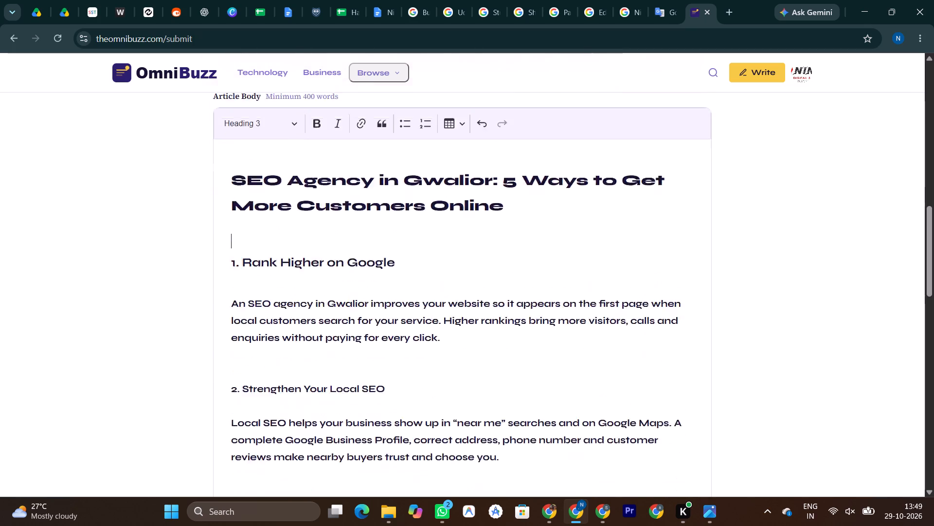
pyautogui.scroll(-17, 338, 306)
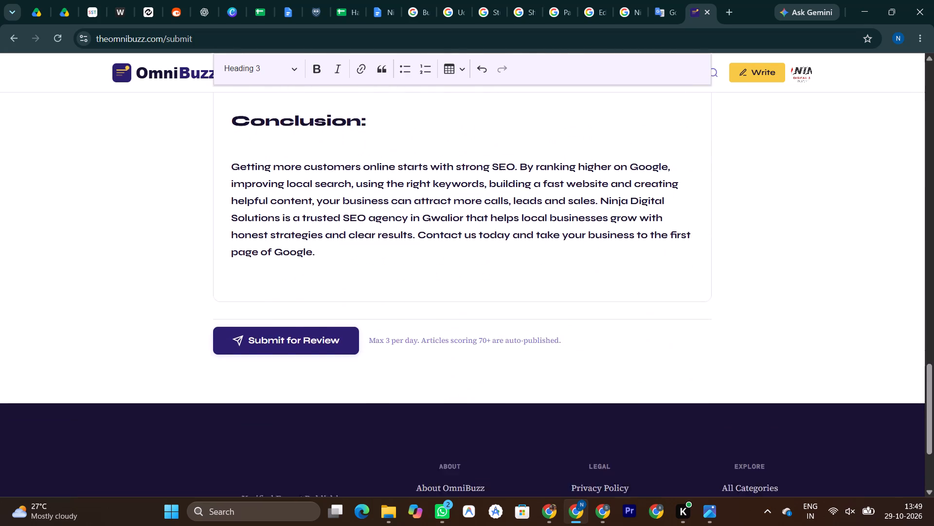
pyautogui.scroll(18, 338, 306)
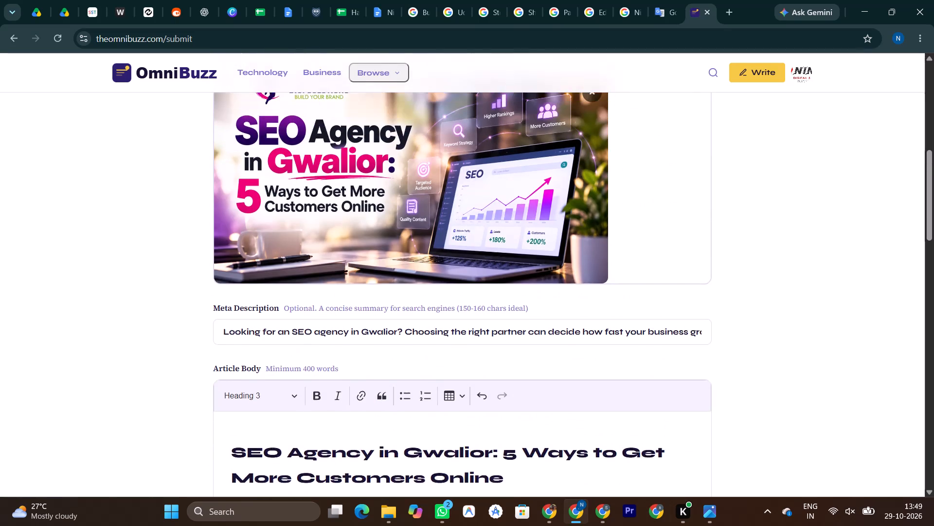
pyautogui.scroll(4, 338, 306)
pyautogui.scroll(-7, 338, 306)
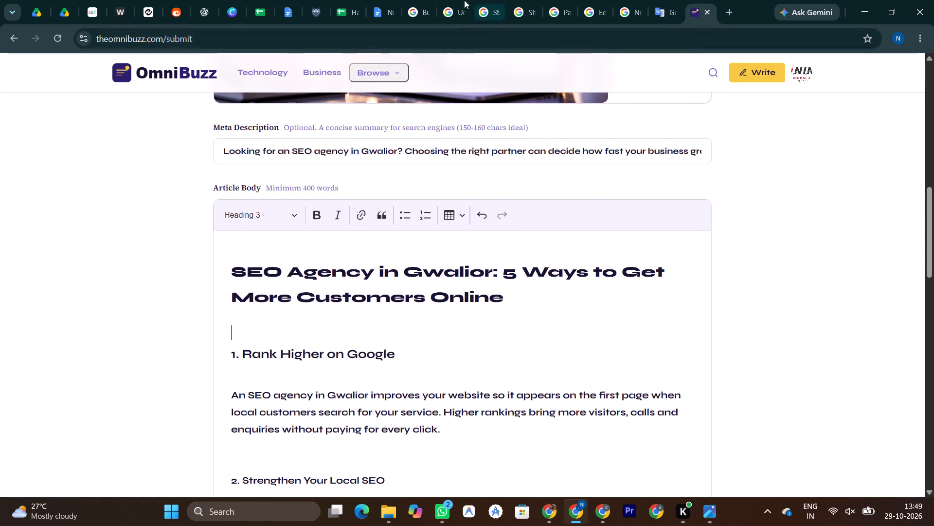
# In the Ninja DS Off-page Content document, copy the URL listed under 8. Blog for the keyword "seo agency in gwalior".
pyautogui.click(374, 0)
pyautogui.scroll(6, 364, 239)
pyautogui.scroll(-7, 364, 239)
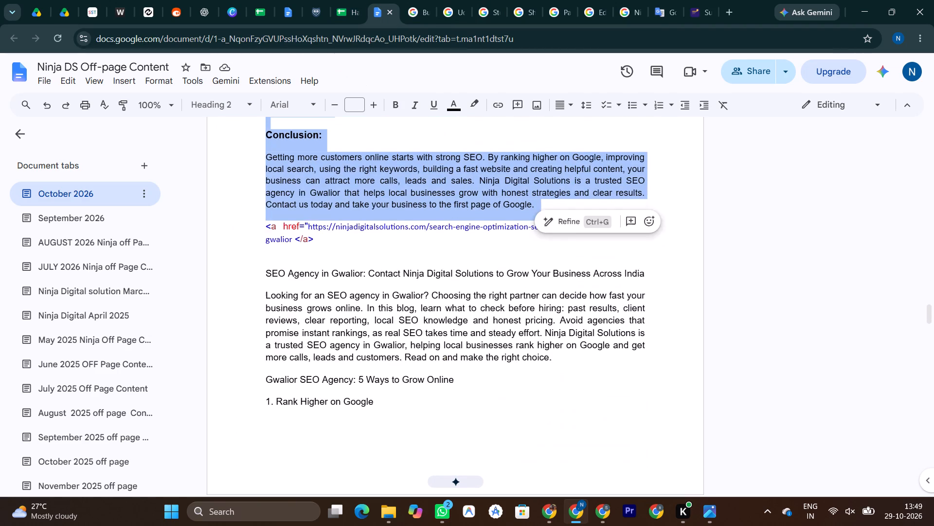
pyautogui.moveTo(328, 240); pyautogui.dragTo(280, 238)
pyautogui.scroll(11, 376, 202)
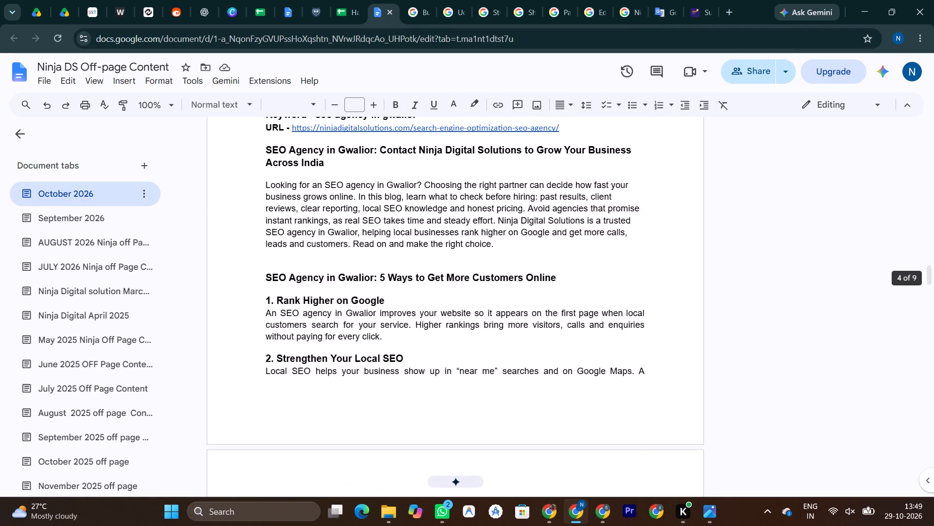
pyautogui.scroll(2, 375, 211)
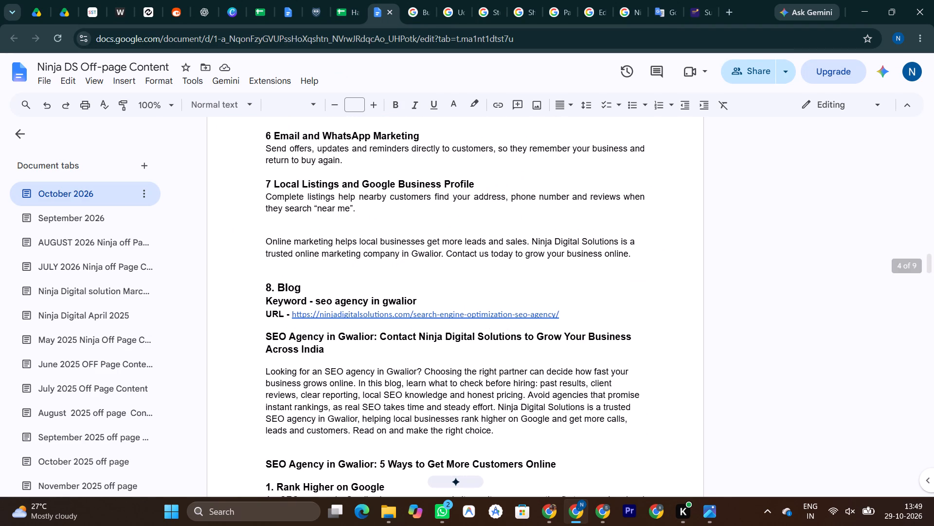
pyautogui.moveTo(561, 317); pyautogui.dragTo(293, 314)
pyautogui.hotkey('ctrl', 'c')
pyautogui.click(707, 0)
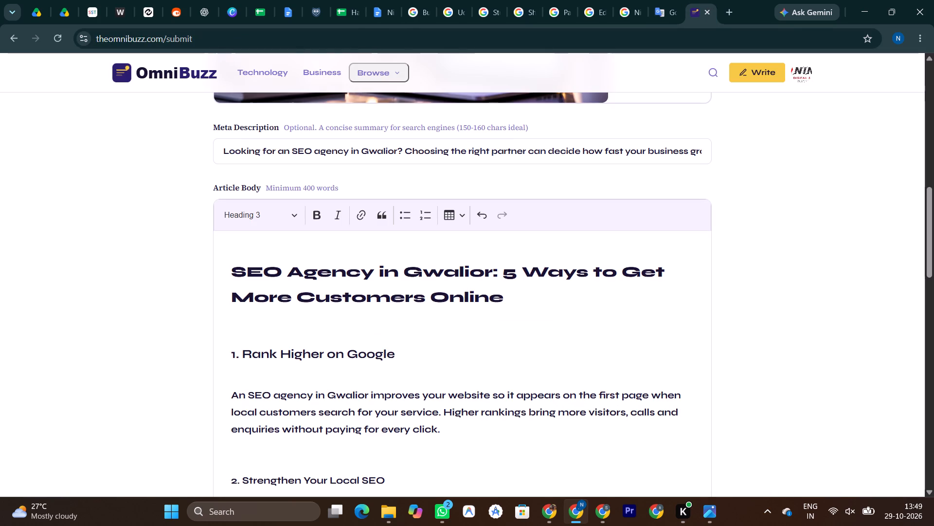
pyautogui.scroll(-1, 342, 287)
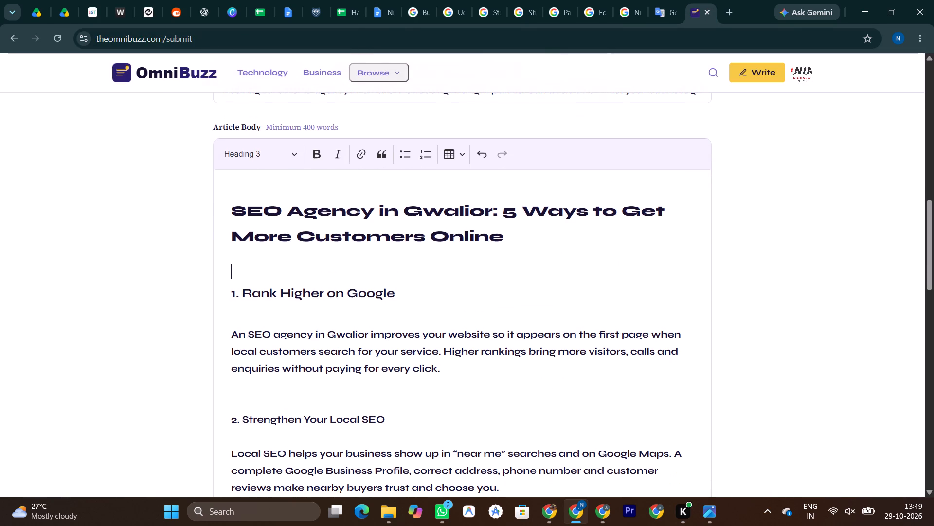
pyautogui.moveTo(251, 332); pyautogui.dragTo(290, 328)
pyautogui.moveTo(248, 334); pyautogui.dragTo(343, 341)
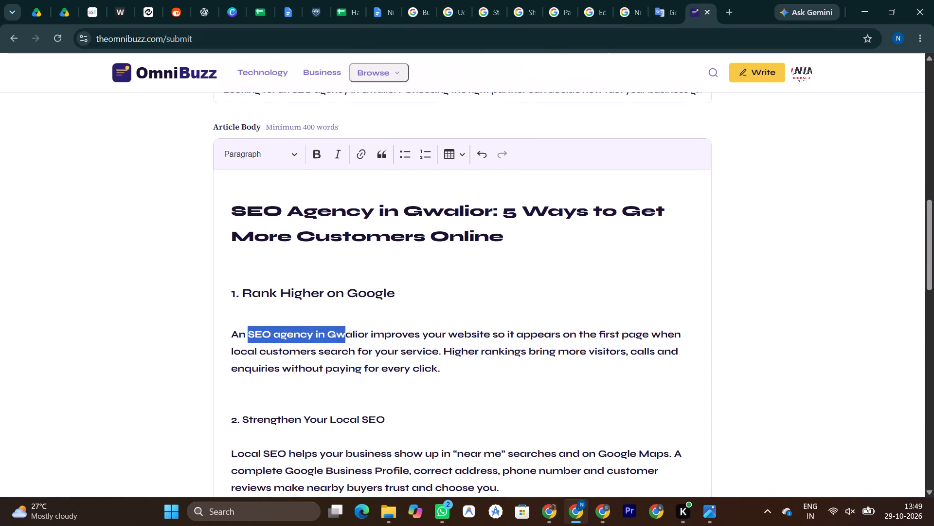
pyautogui.moveTo(343, 341); pyautogui.dragTo(369, 340)
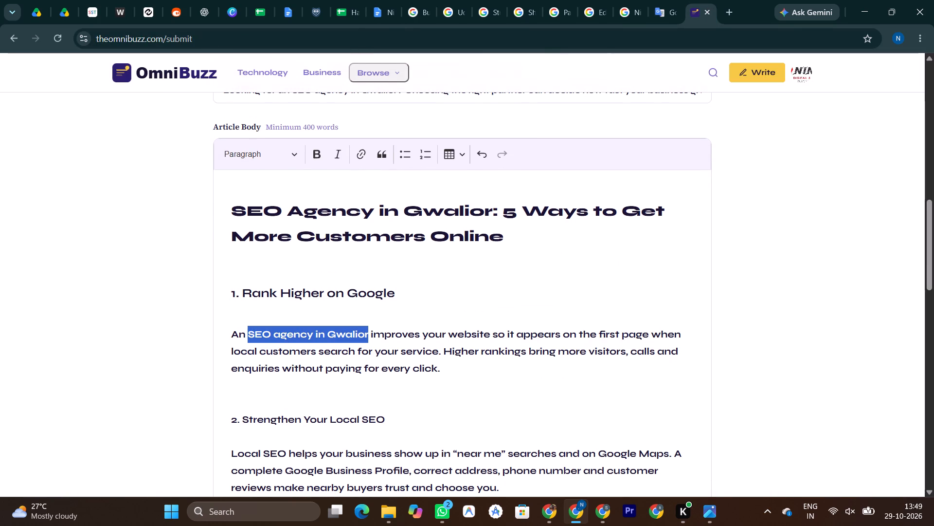
pyautogui.click(362, 156)
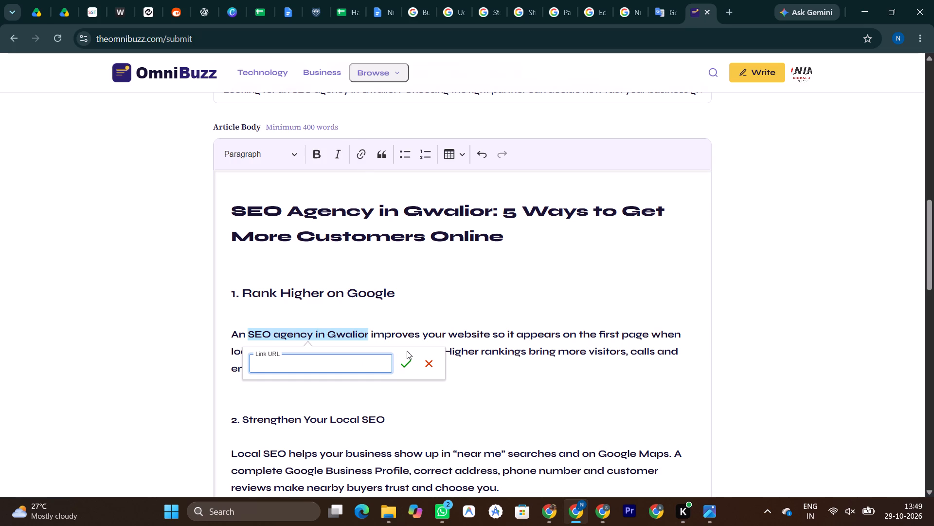
pyautogui.hotkey('ctrl', 'v')
pyautogui.click(407, 363)
pyautogui.click(429, 297)
# Link "SEO agency in Gwalior" in the Conclusion paragraph to the same copied search-engine-optimization-seo-agency URL.
pyautogui.scroll(-1, 429, 297)
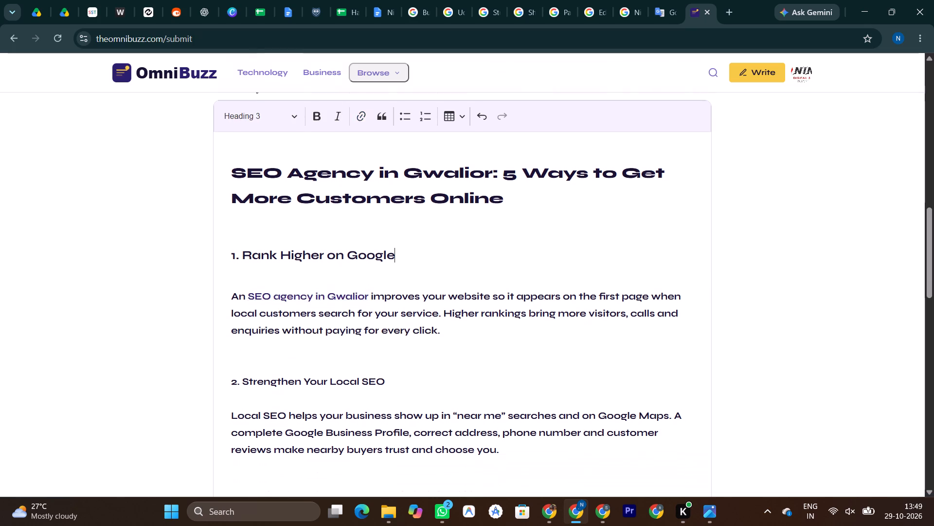
pyautogui.scroll(-2, 429, 297)
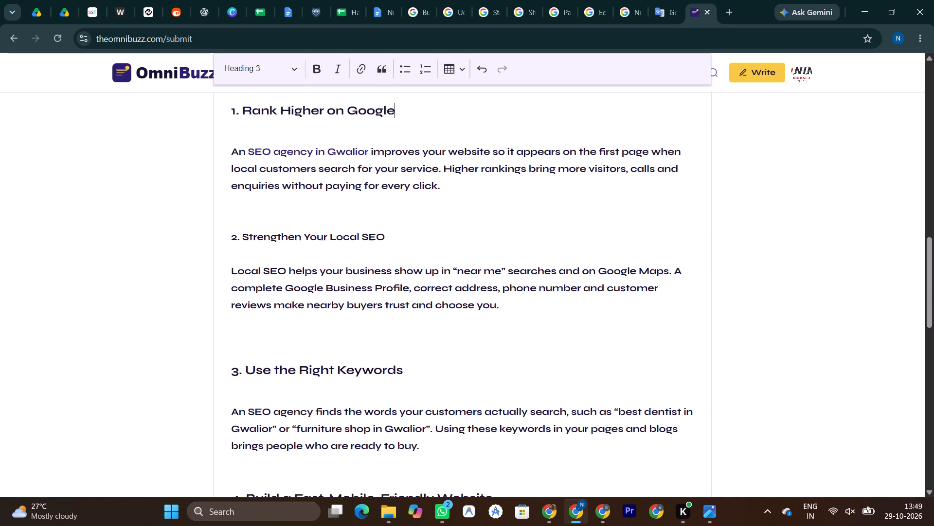
pyautogui.scroll(-3, 431, 306)
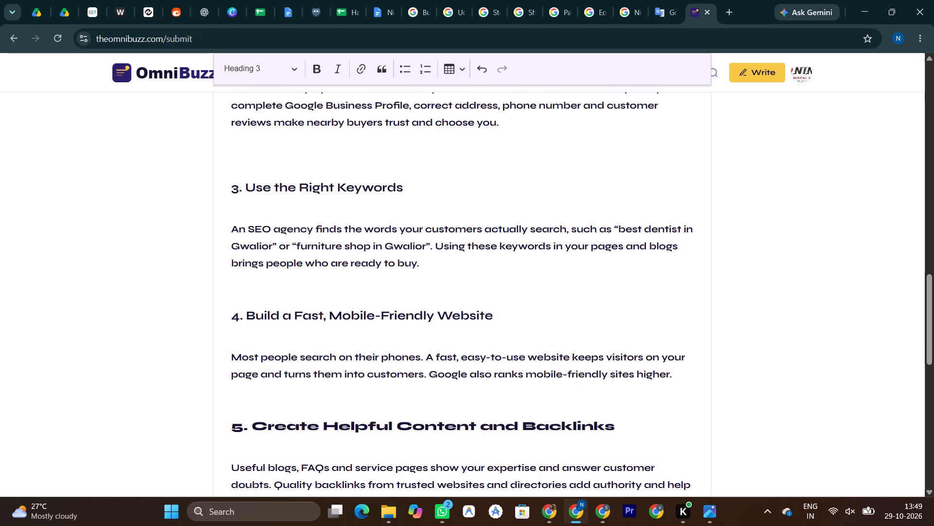
pyautogui.scroll(-1, 297, 320)
pyautogui.scroll(-1, 544, 296)
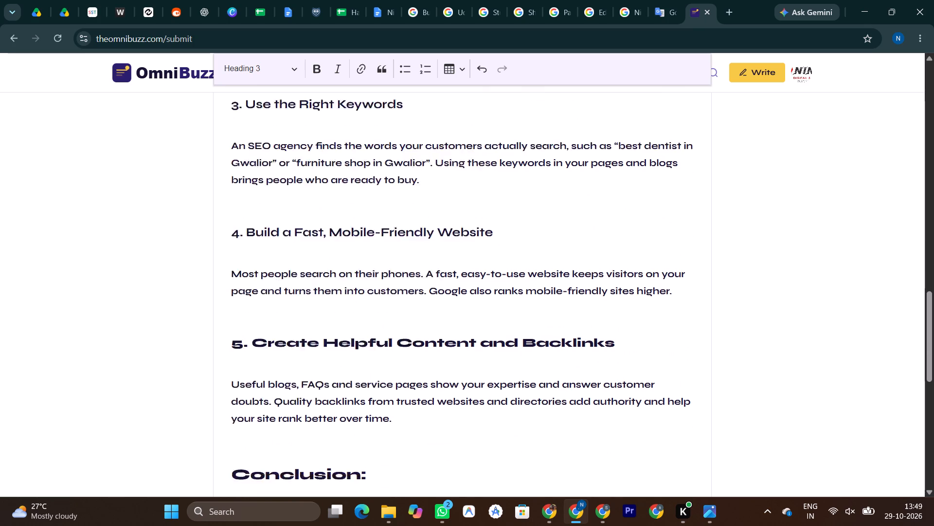
pyautogui.scroll(-1, 544, 296)
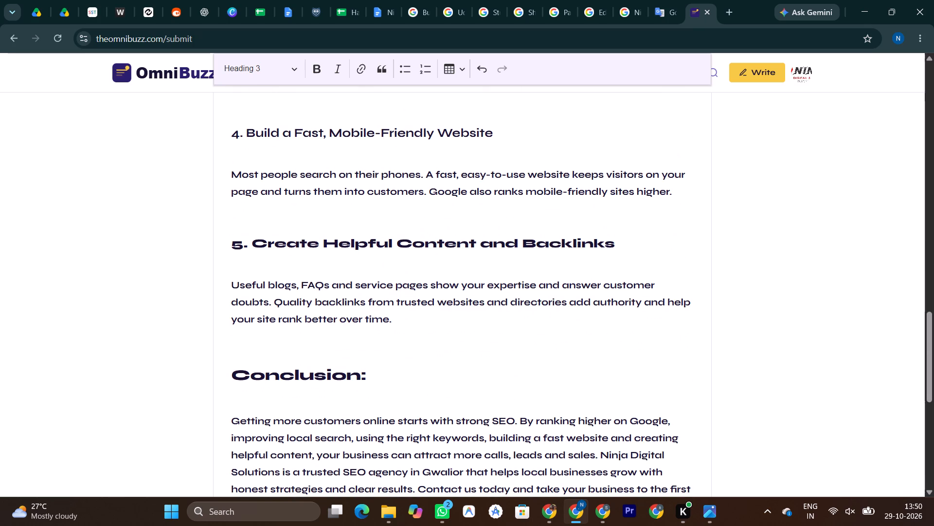
pyautogui.scroll(-2, 487, 294)
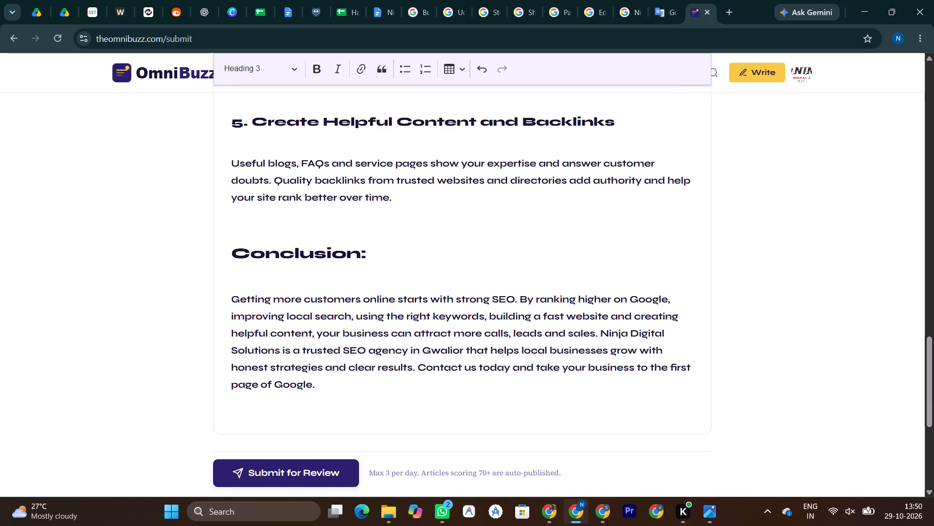
pyautogui.moveTo(345, 352); pyautogui.dragTo(373, 349)
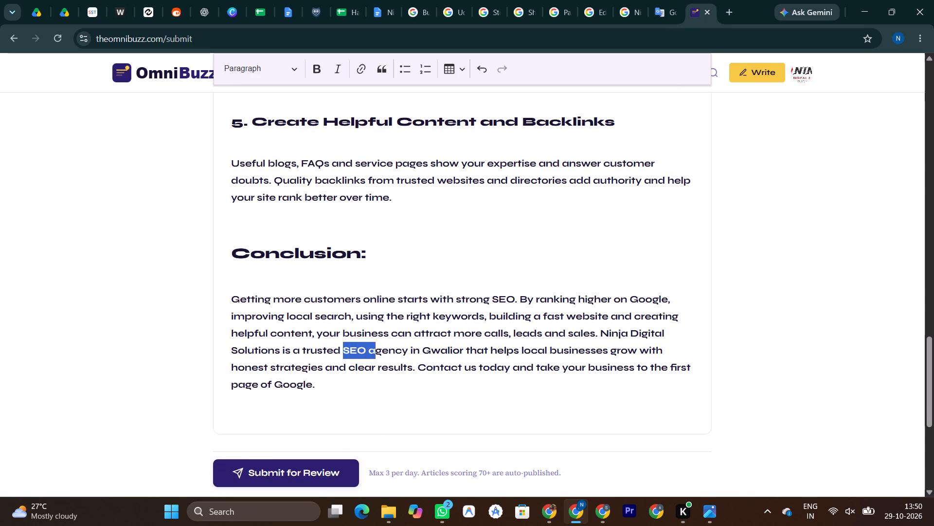
pyautogui.moveTo(373, 349); pyautogui.dragTo(463, 347)
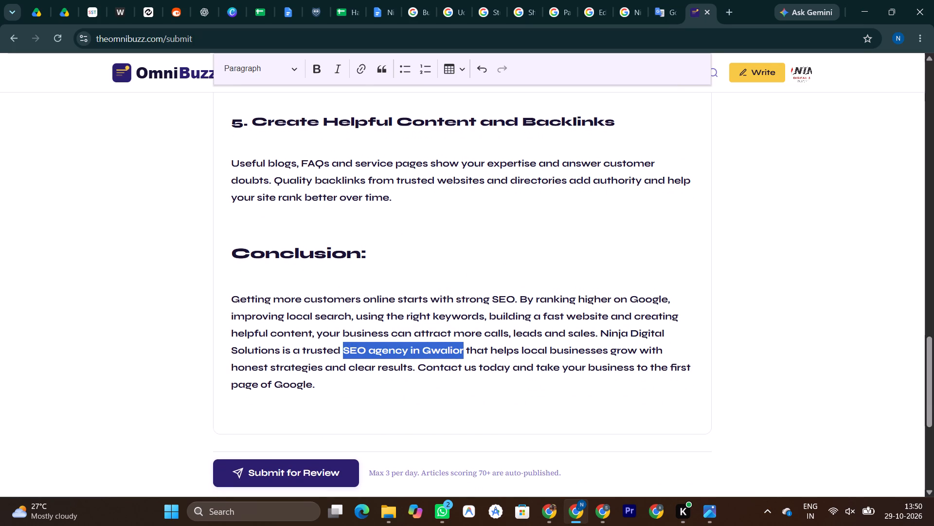
pyautogui.click(361, 72)
pyautogui.hotkey('ctrl', 'v')
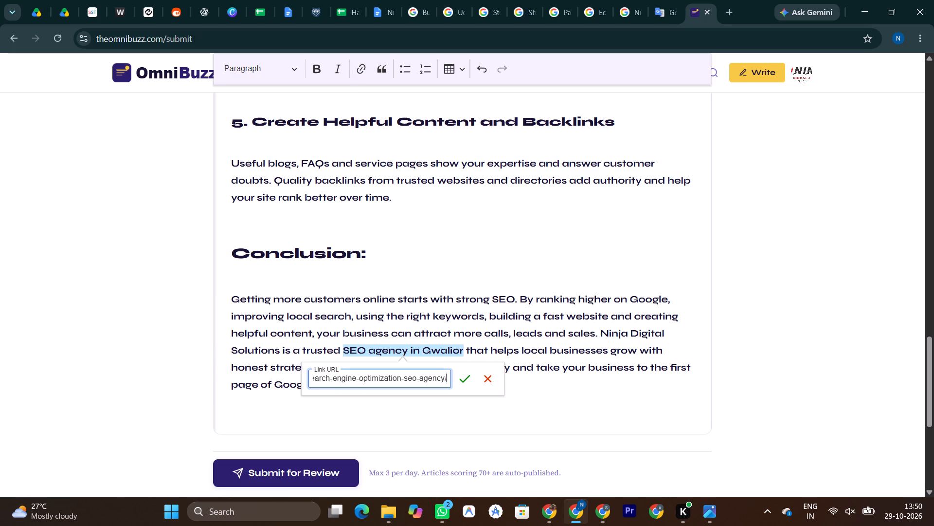
pyautogui.click(468, 378)
# Delete the empty line after the Conclusion paragraph.
pyautogui.click(500, 420)
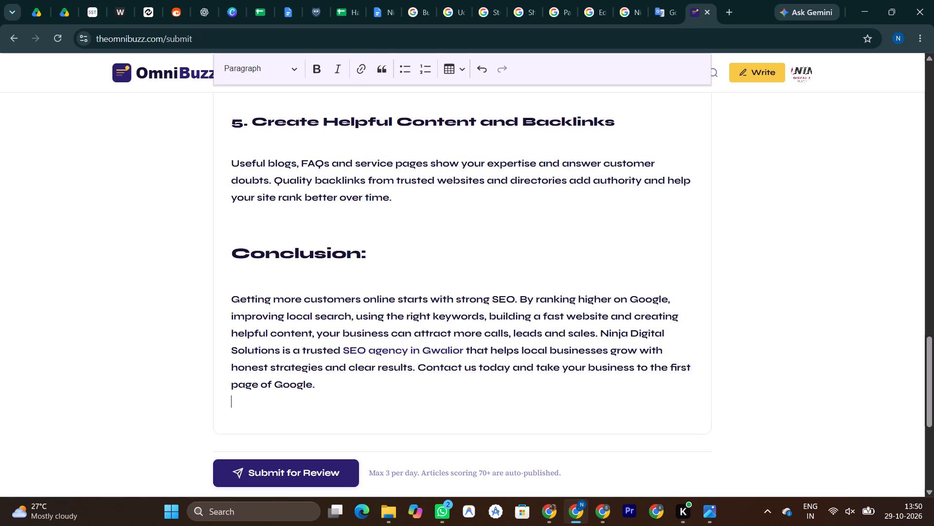
pyautogui.scroll(-2, 333, 409)
pyautogui.press('BackSpace')
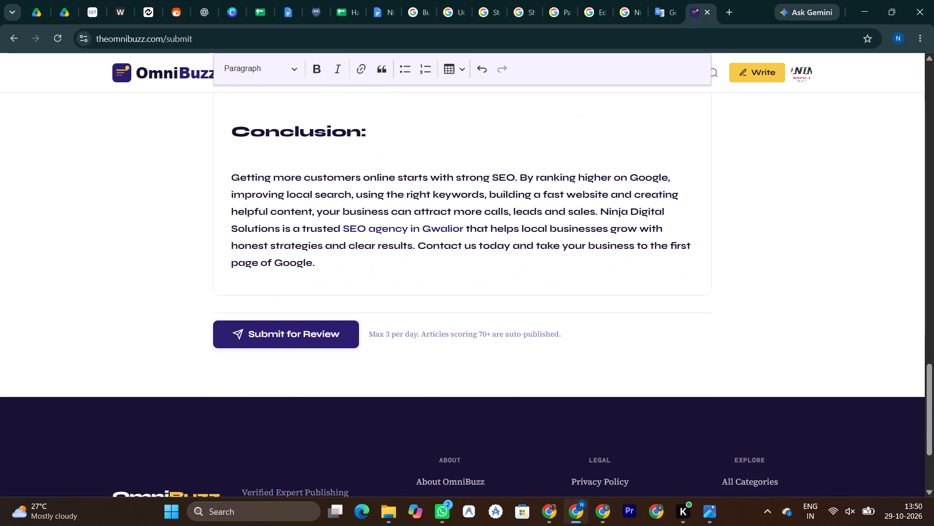
# Try to submit the finished SEO agency in Gwalior article for review on OmniBuzz.
pyautogui.click(281, 337)
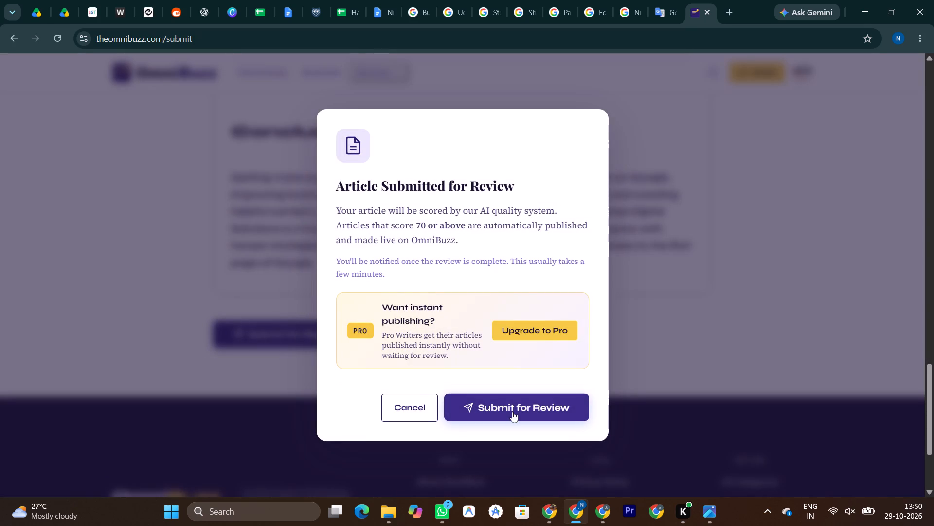
pyautogui.click(512, 412)
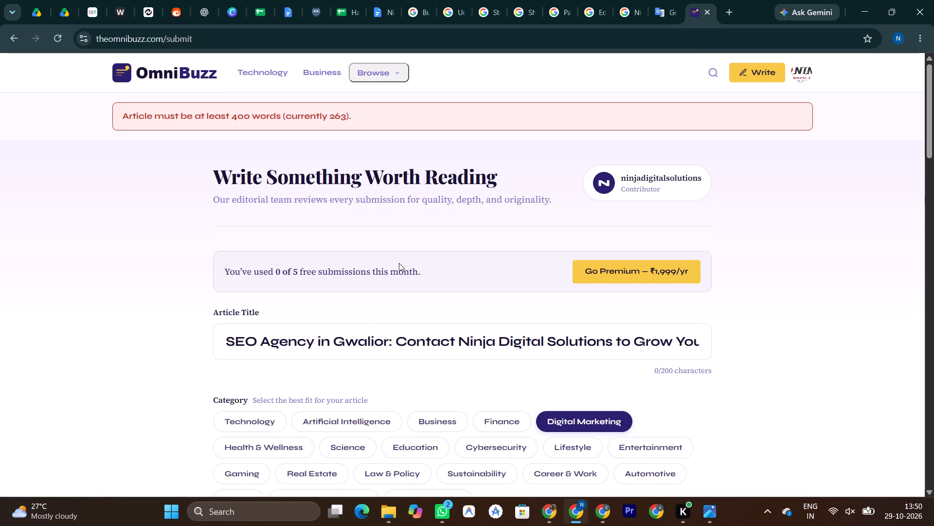
pyautogui.scroll(-5, 473, 301)
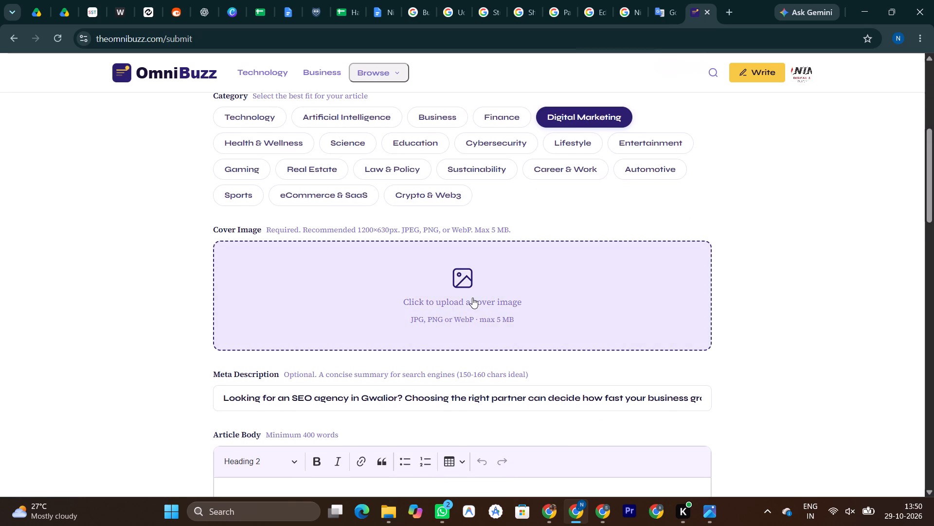
pyautogui.scroll(-4, 472, 298)
pyautogui.scroll(6, 472, 298)
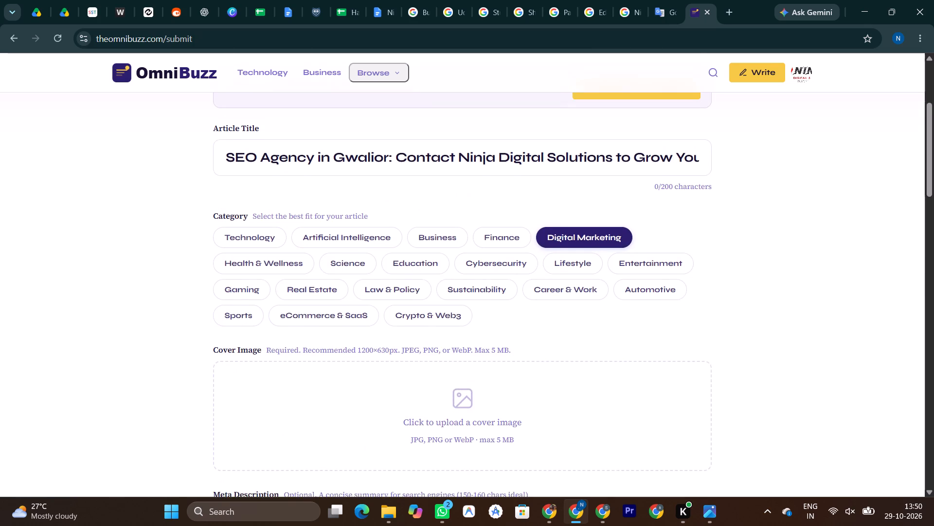
pyautogui.scroll(1, 472, 298)
pyautogui.tripleClick(497, 215)
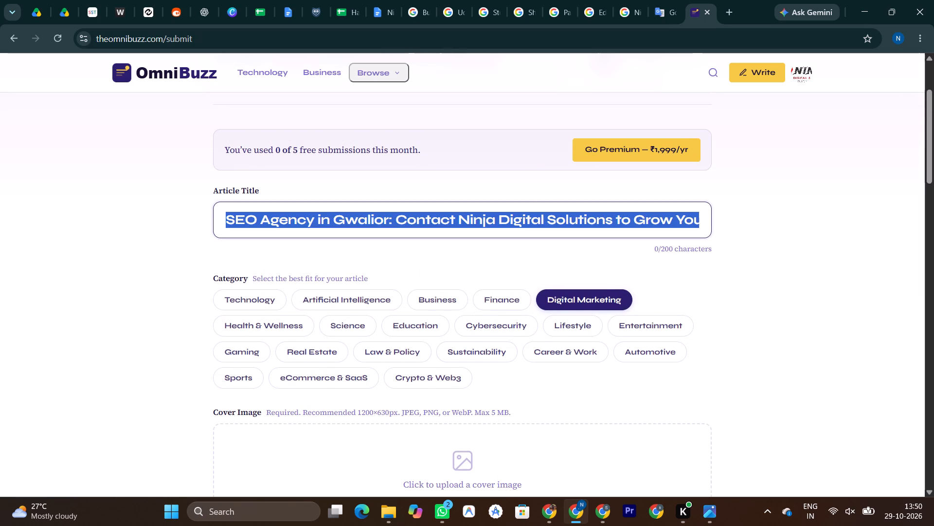
pyautogui.scroll(3, 497, 215)
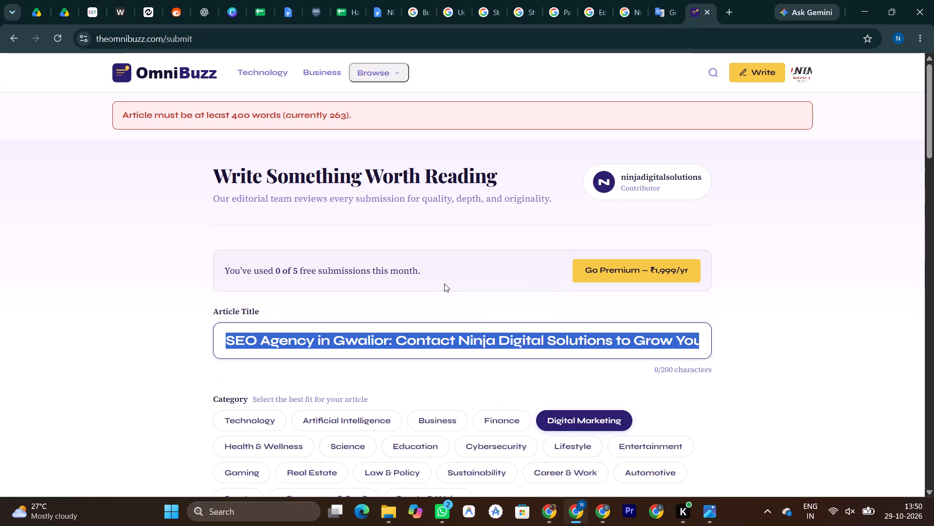
pyautogui.scroll(2, 548, 289)
pyautogui.press('shift+super+s')
pyautogui.moveTo(88, 91); pyautogui.dragTo(670, 143)
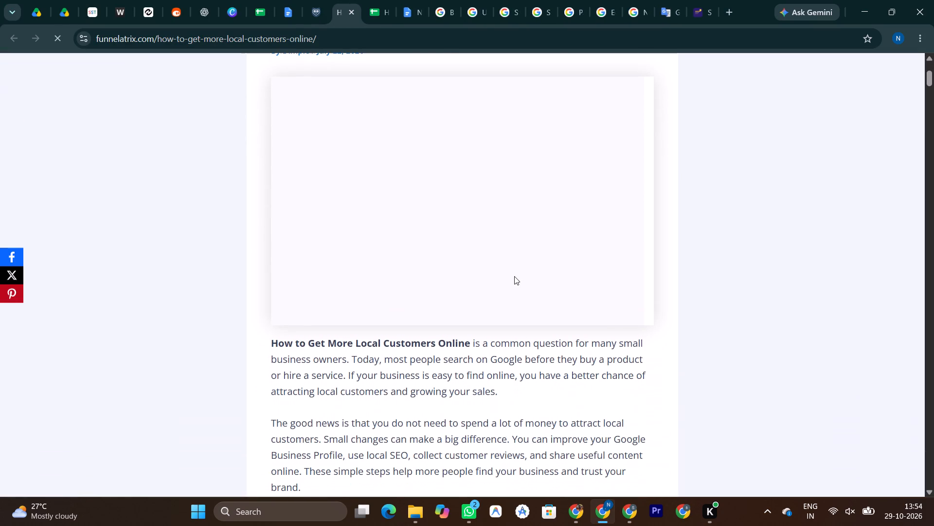
pyautogui.scroll(1, 514, 276)
pyautogui.scroll(-6, 514, 276)
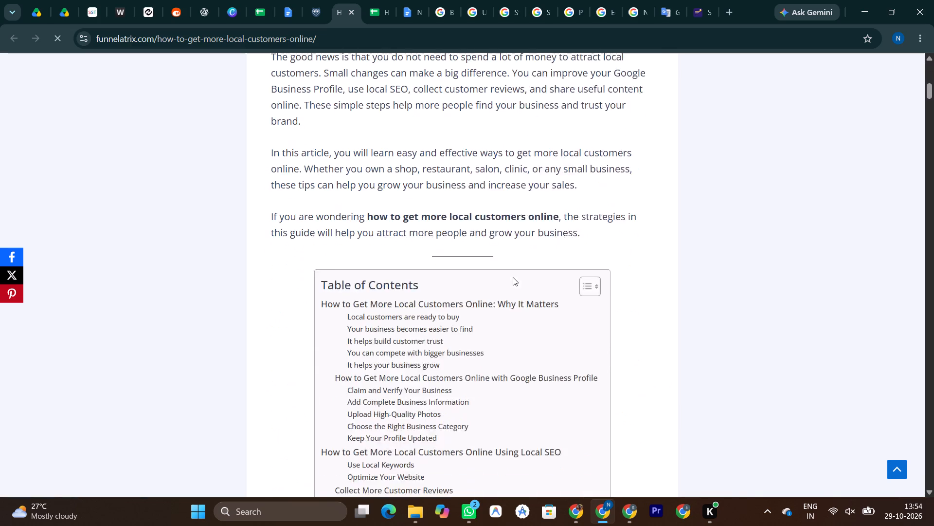
pyautogui.scroll(-6, 513, 277)
pyautogui.scroll(16, 513, 277)
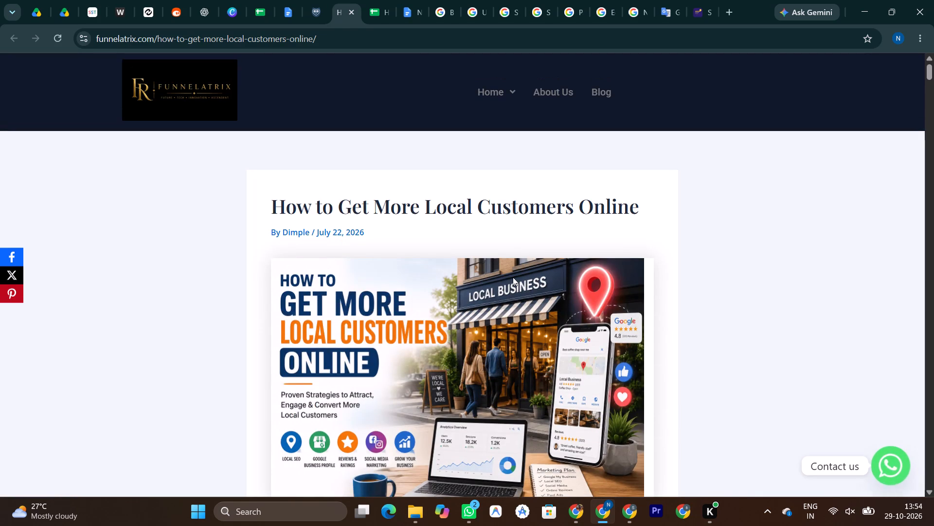
pyautogui.scroll(-1, 513, 277)
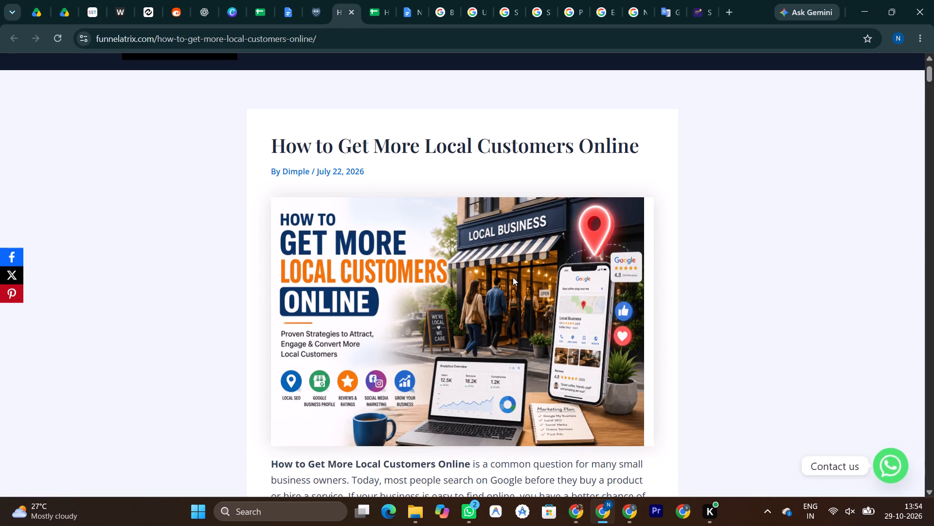
pyautogui.scroll(-13, 513, 277)
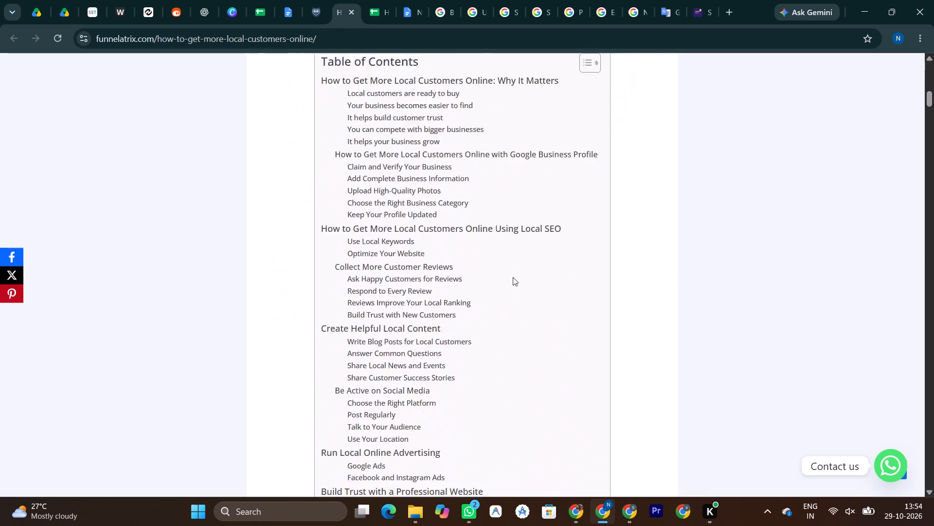
pyautogui.scroll(-8, 513, 277)
pyautogui.scroll(14, 513, 277)
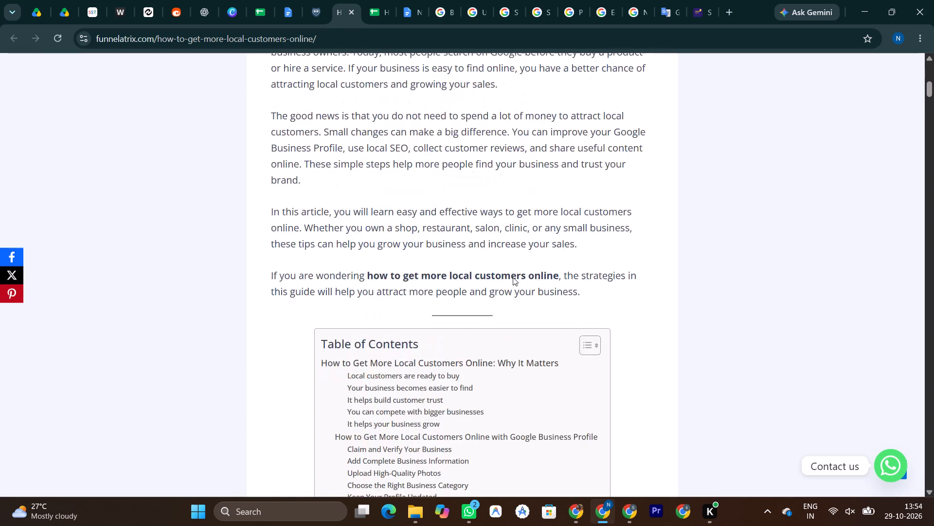
pyautogui.scroll(4, 513, 277)
pyautogui.scroll(5, 510, 168)
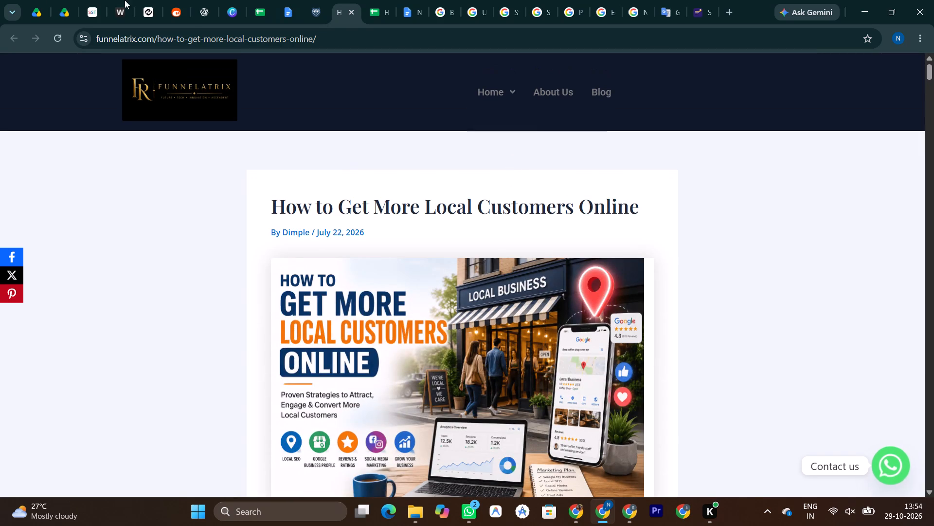
# Search the funnelatrix.com article for the flagged phrase "customers online today most" copied from the PapersOwl report.
pyautogui.click(331, 0)
pyautogui.click(318, 0)
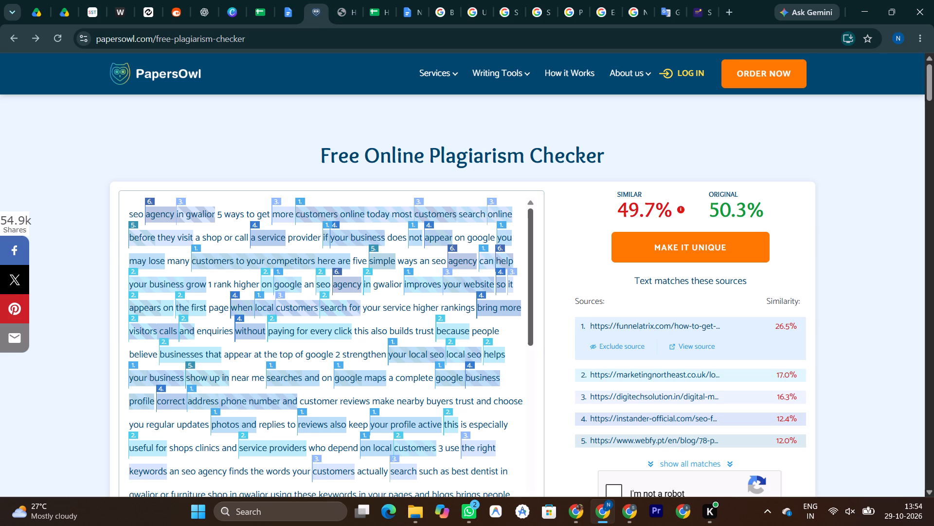
pyautogui.moveTo(295, 213); pyautogui.dragTo(418, 207)
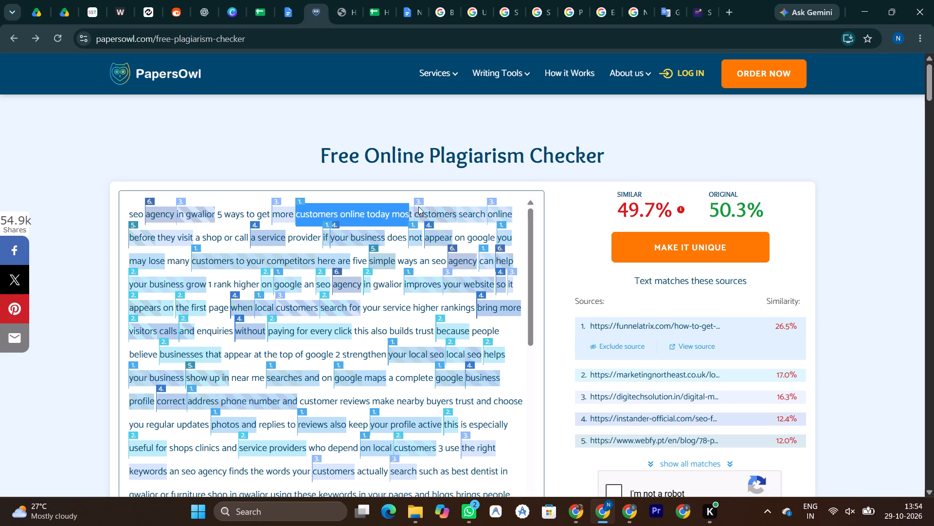
pyautogui.moveTo(418, 207); pyautogui.dragTo(413, 208)
pyautogui.hotkey('ctrl', 'c')
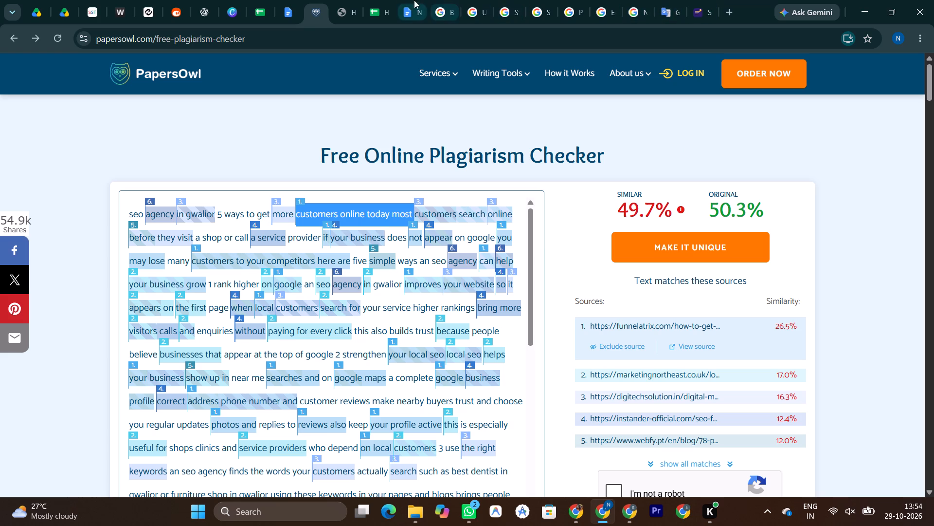
pyautogui.click(349, 0)
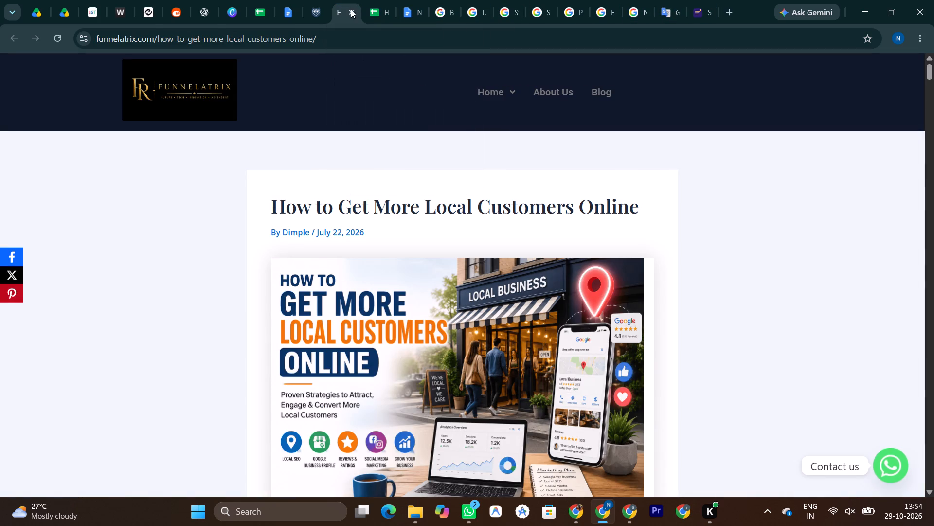
pyautogui.hotkey('ctrl', 'f')
pyautogui.hotkey('ctrl', 'v')
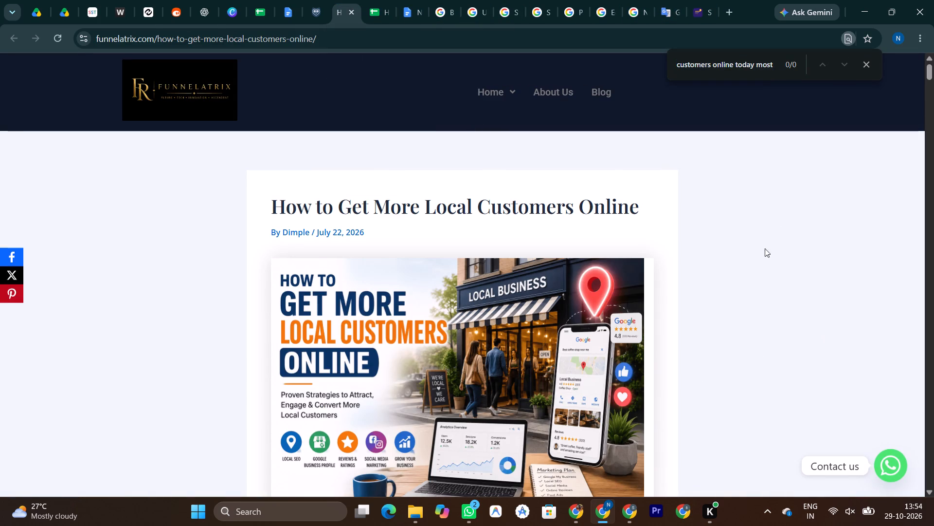
pyautogui.click(865, 63)
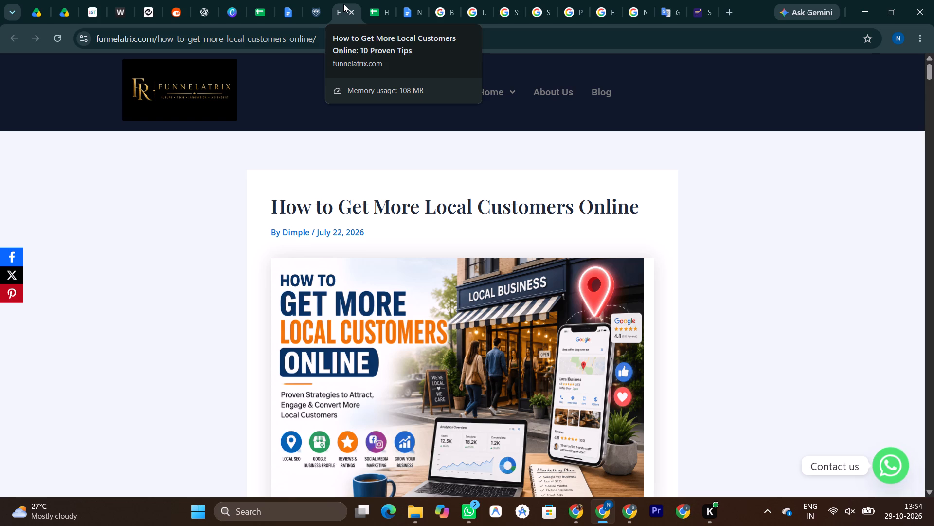
# Examine the PapersOwl report's highlighted passages through to the conclusion, and expand the second matched source, marketingnortheast.co.uk.
pyautogui.click(318, 12)
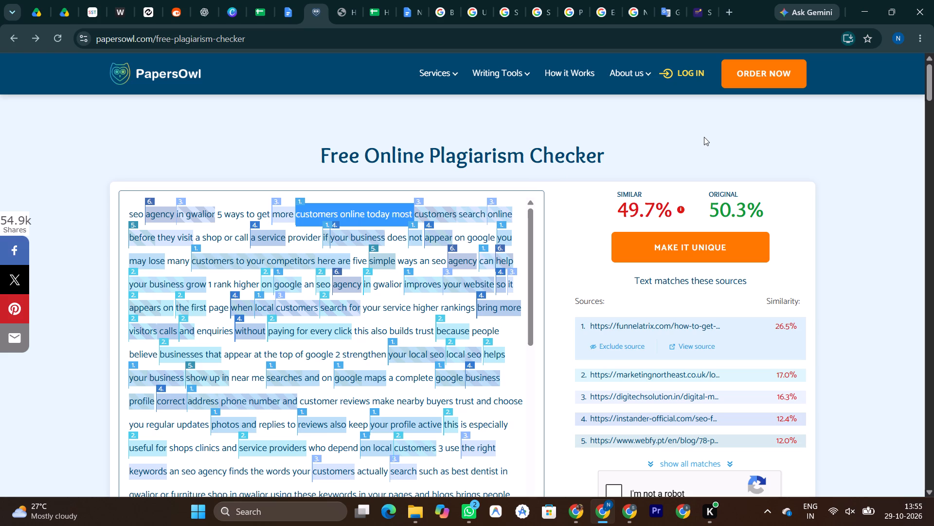
pyautogui.scroll(-1, 516, 166)
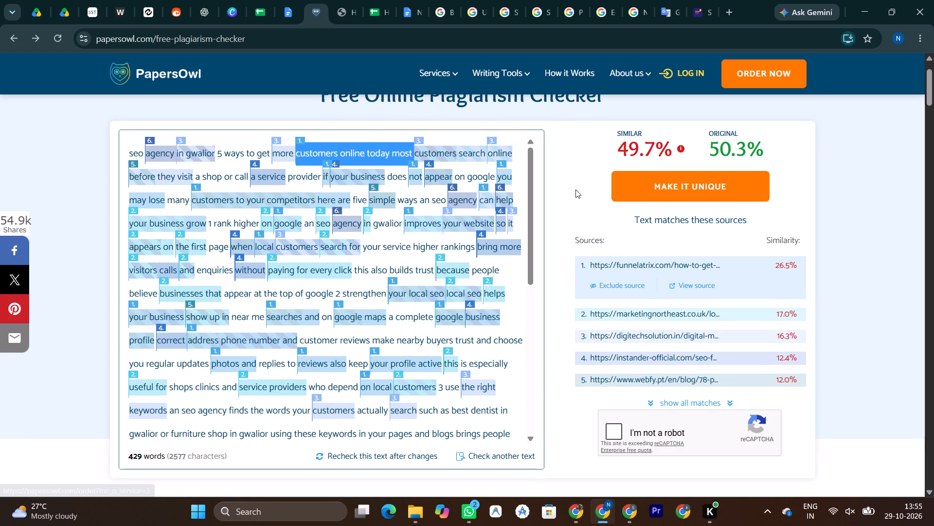
pyautogui.scroll(-1, 575, 189)
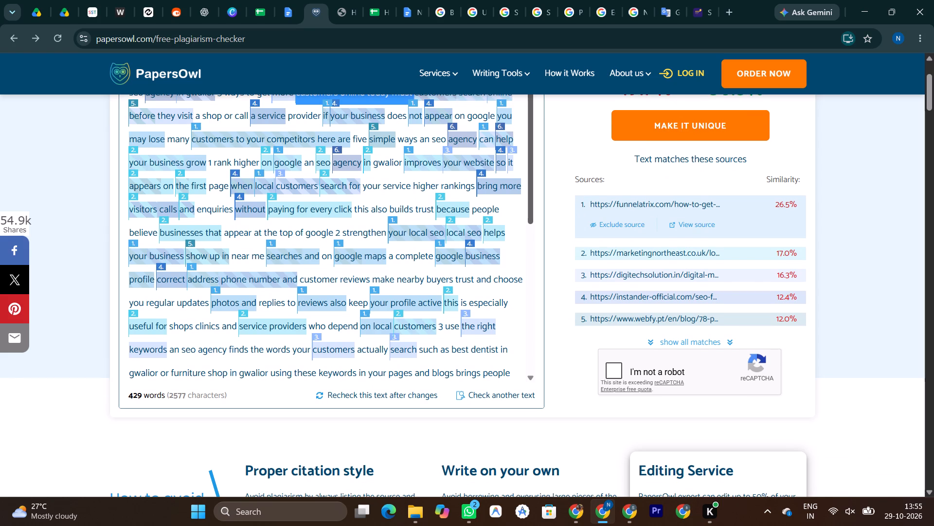
pyautogui.click(625, 249)
pyautogui.scroll(2, 392, 241)
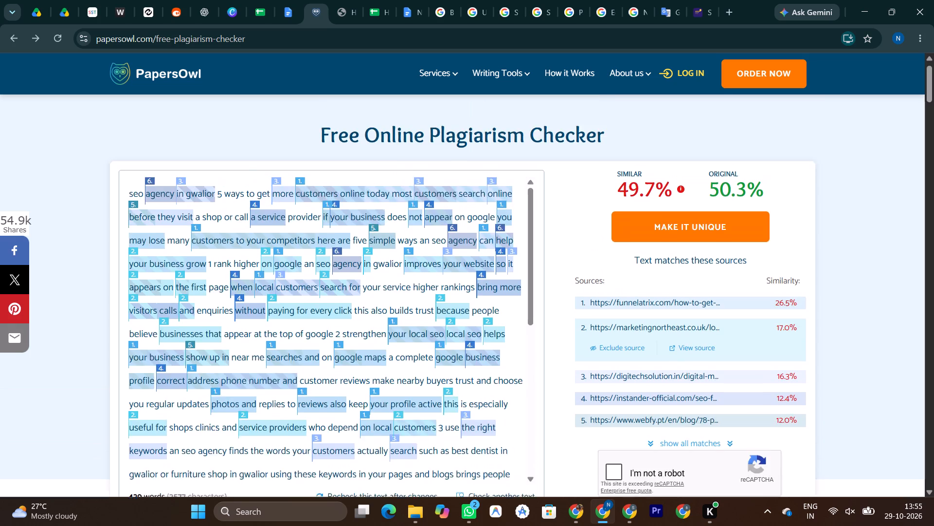
pyautogui.scroll(-8, 392, 241)
pyautogui.scroll(7, 392, 235)
pyautogui.click(392, 235)
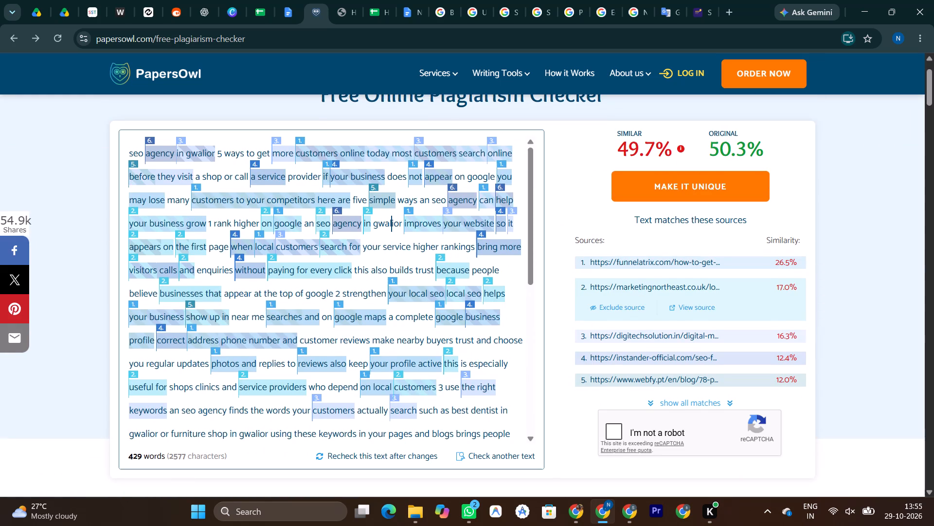
pyautogui.scroll(-13, 392, 235)
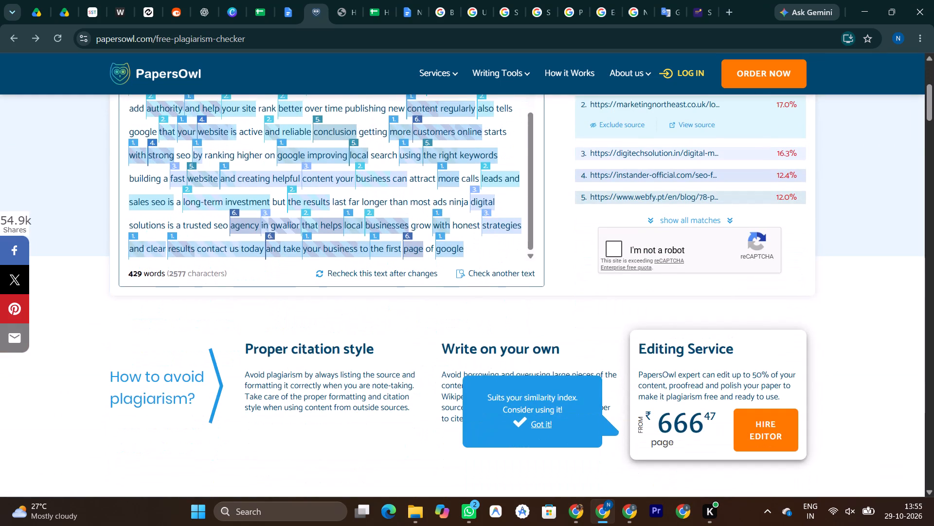
pyautogui.scroll(20, 392, 235)
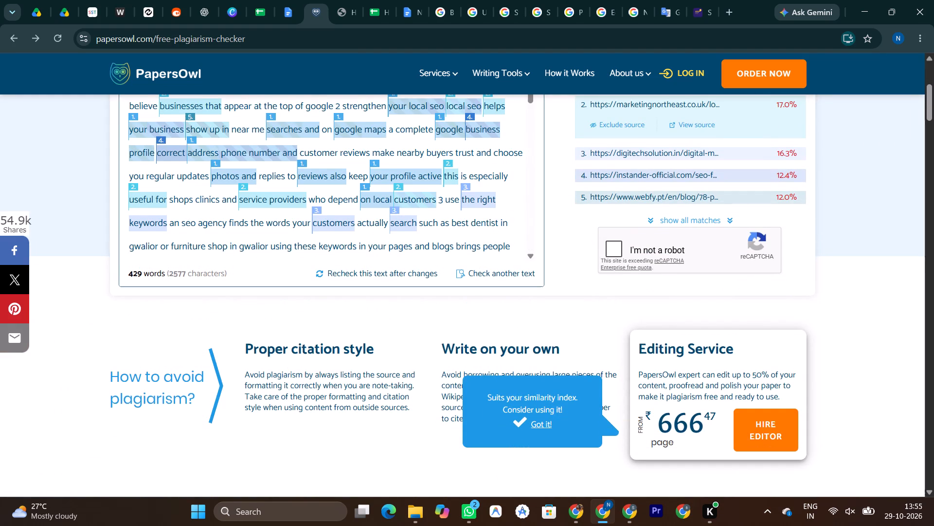
pyautogui.scroll(2, 392, 235)
pyautogui.scroll(4, 547, 221)
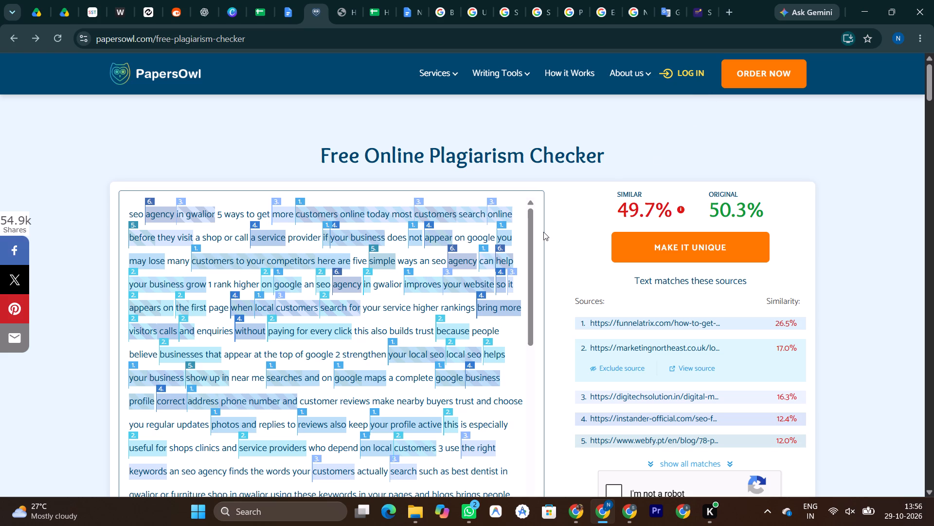
pyautogui.scroll(-3, 543, 232)
pyautogui.scroll(-12, 425, 224)
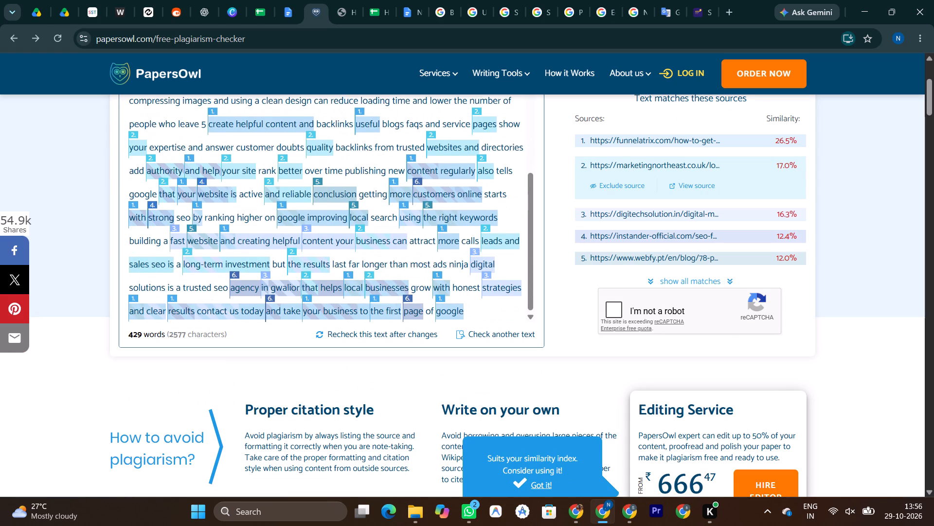
pyautogui.scroll(15, 425, 224)
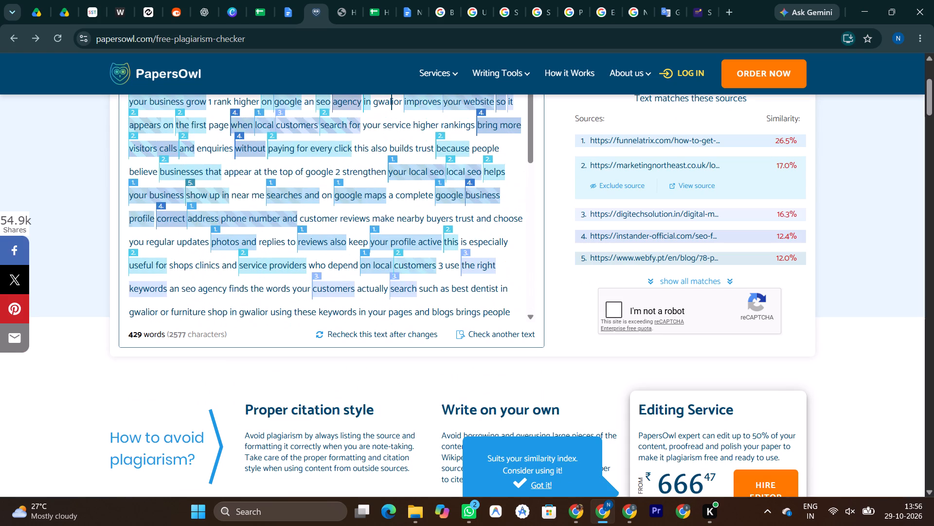
pyautogui.scroll(1, 559, 212)
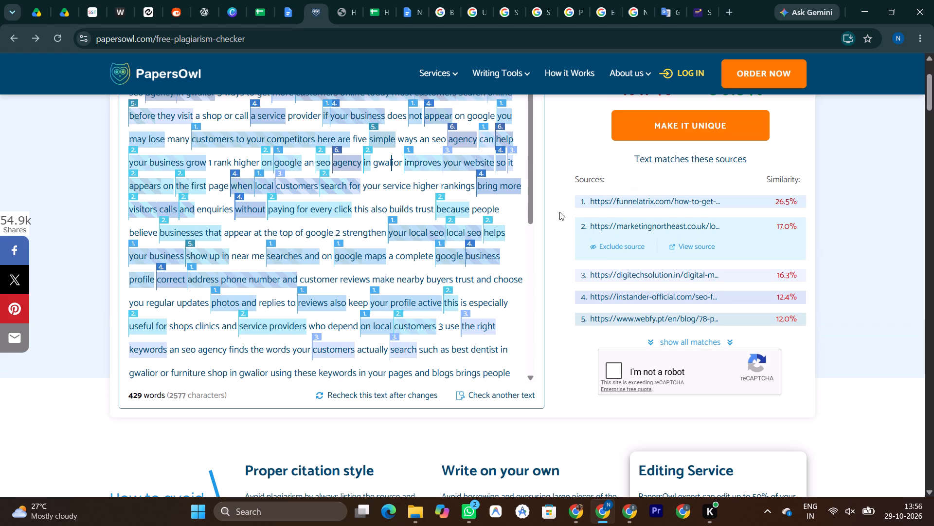
pyautogui.scroll(5, 559, 212)
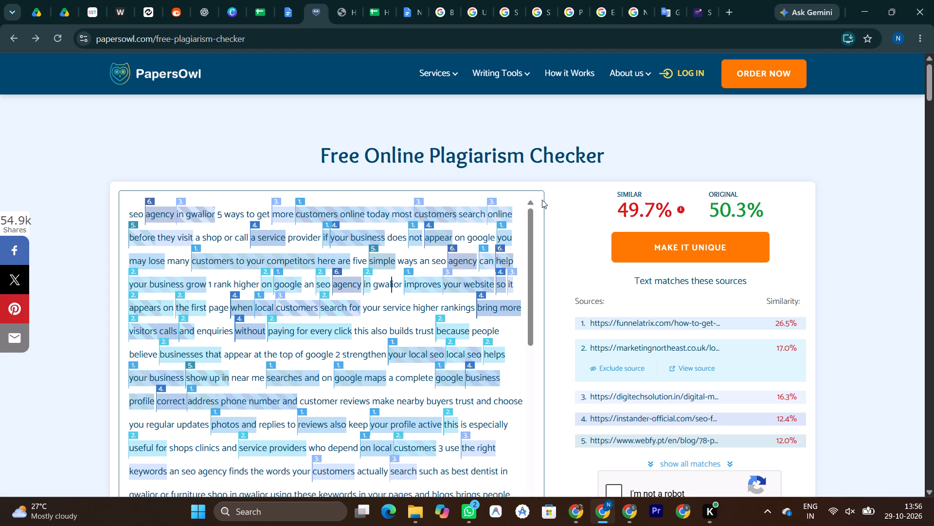
pyautogui.scroll(-3, 577, 223)
pyautogui.scroll(4, 579, 205)
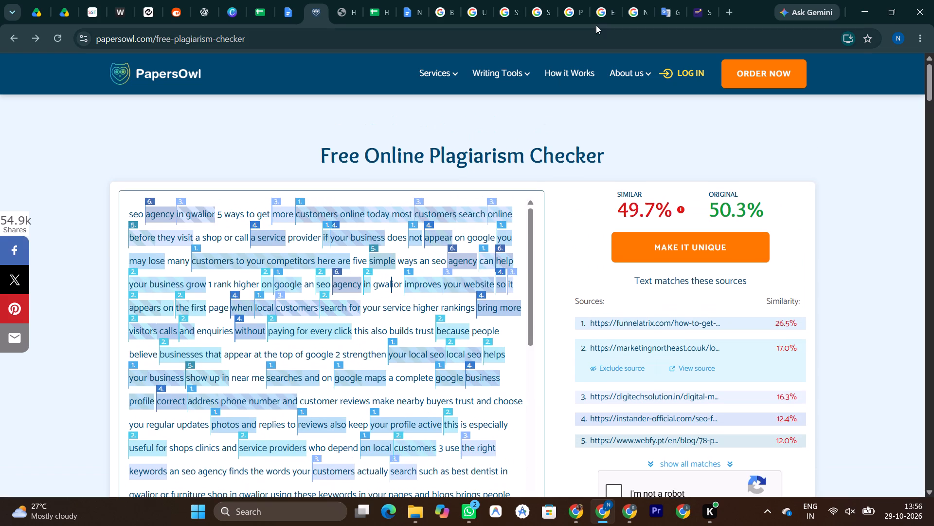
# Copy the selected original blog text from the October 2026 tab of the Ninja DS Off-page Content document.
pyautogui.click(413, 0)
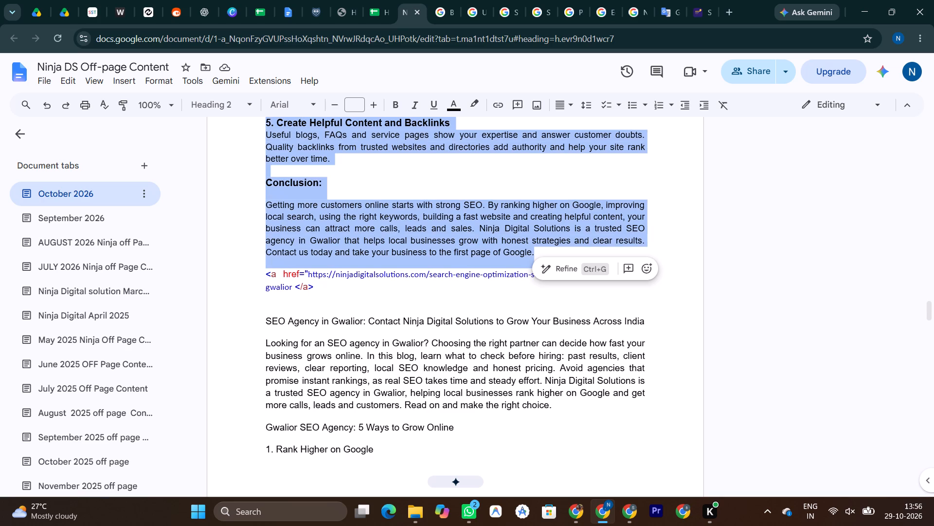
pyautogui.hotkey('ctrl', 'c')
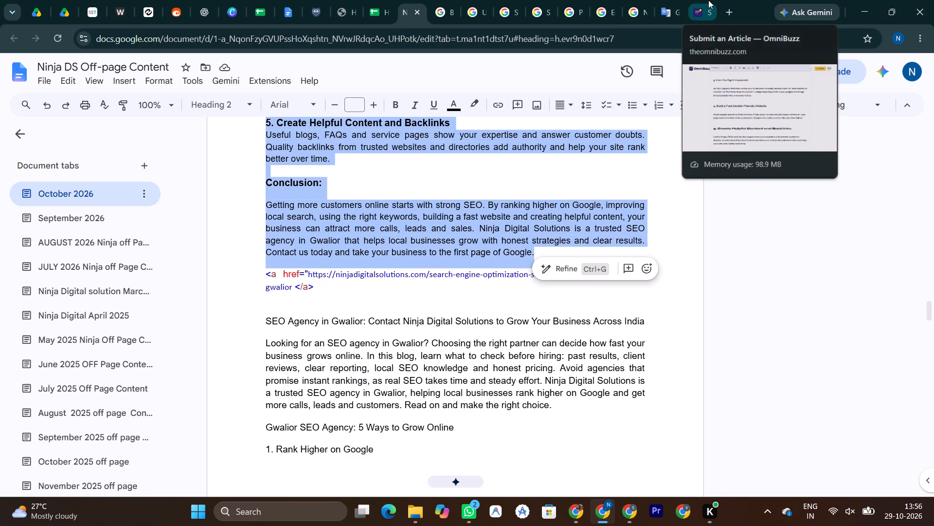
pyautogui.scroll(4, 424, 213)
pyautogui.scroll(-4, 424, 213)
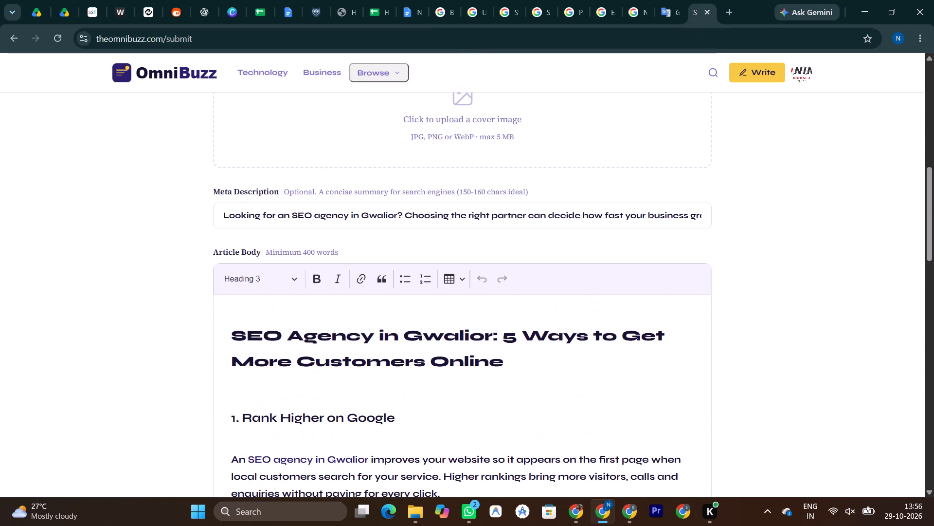
pyautogui.tripleClick(294, 347)
pyautogui.hotkey('ctrl', 'a')
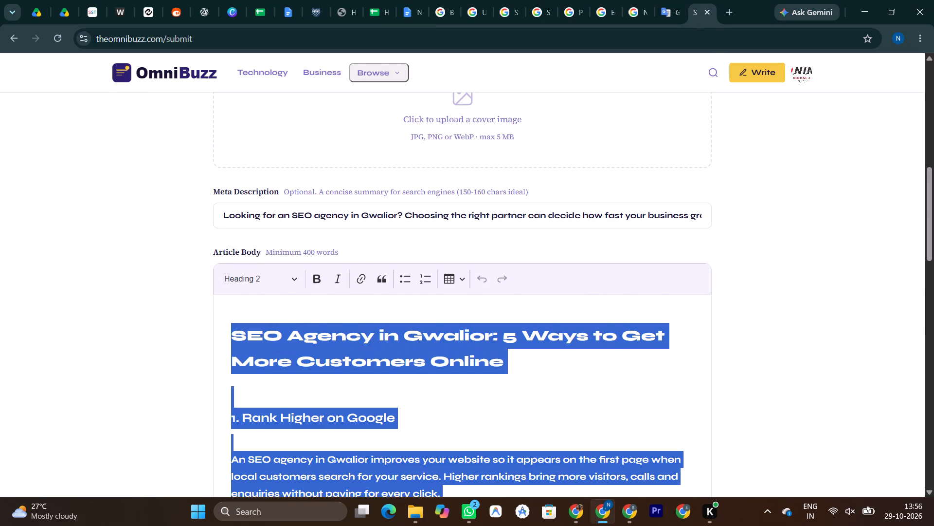
pyautogui.hotkey('ctrl', 'shift', 'v')
# Insert blank lines after the article's title, after the introduction paragraph and after "1. Rank Higher on Google".
pyautogui.scroll(7, 406, 304)
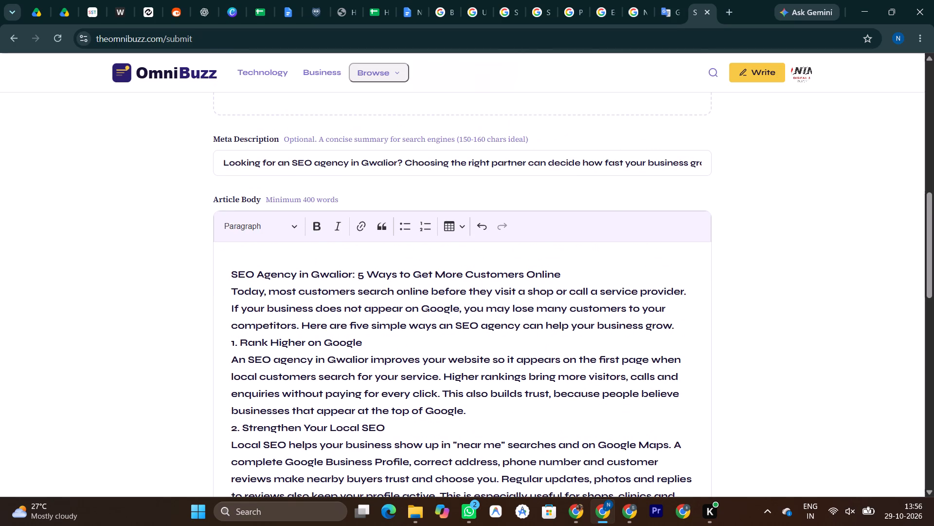
pyautogui.click(590, 276)
pyautogui.press('Return')
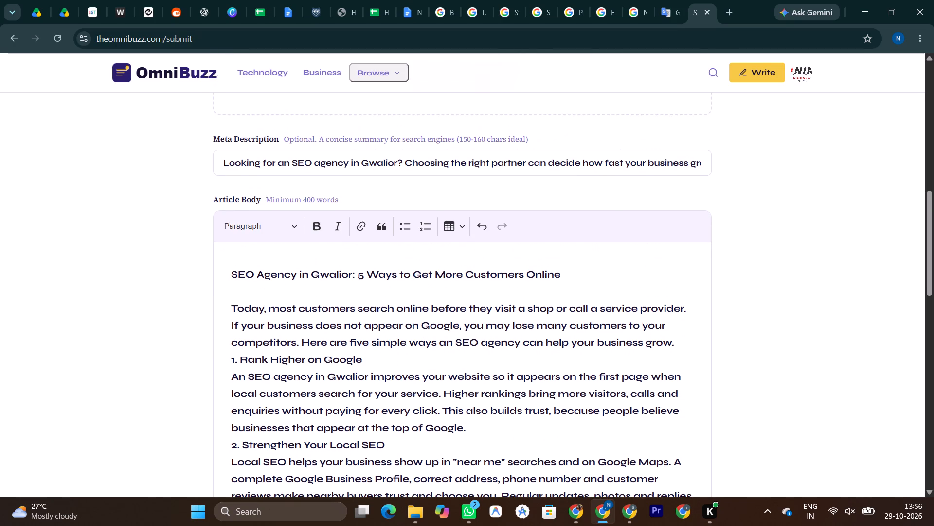
pyautogui.click(463, 364)
pyautogui.press('Return')
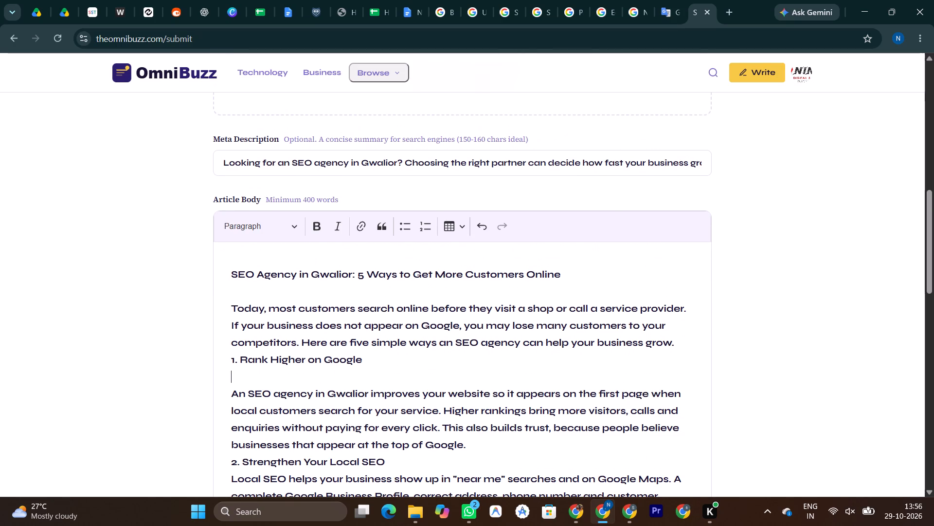
pyautogui.click(687, 341)
pyautogui.press('Return')
# Format the title line "SEO Agency in Gwalior: 5 Ways to Get More Customers Online" as bold Heading 2.
pyautogui.moveTo(567, 275); pyautogui.dragTo(338, 264)
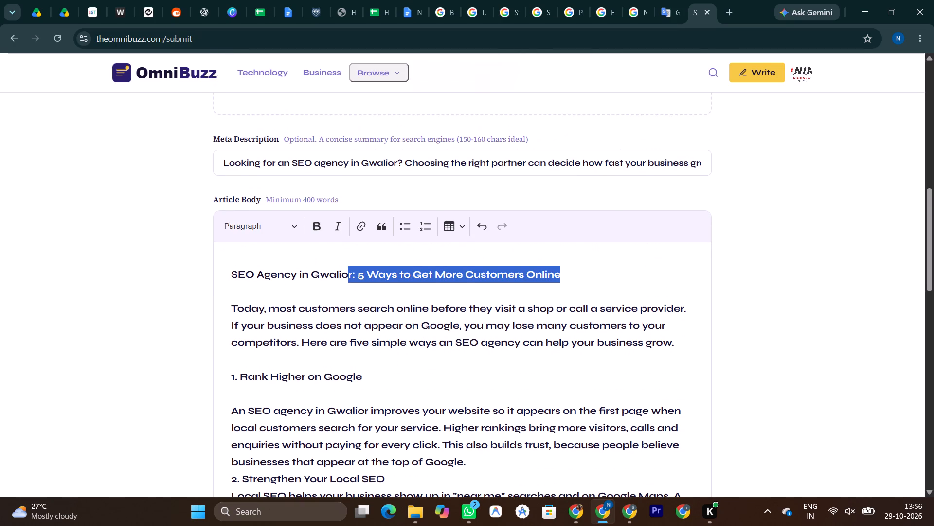
pyautogui.moveTo(338, 264); pyautogui.dragTo(212, 267)
pyautogui.click(265, 232)
pyautogui.click(264, 262)
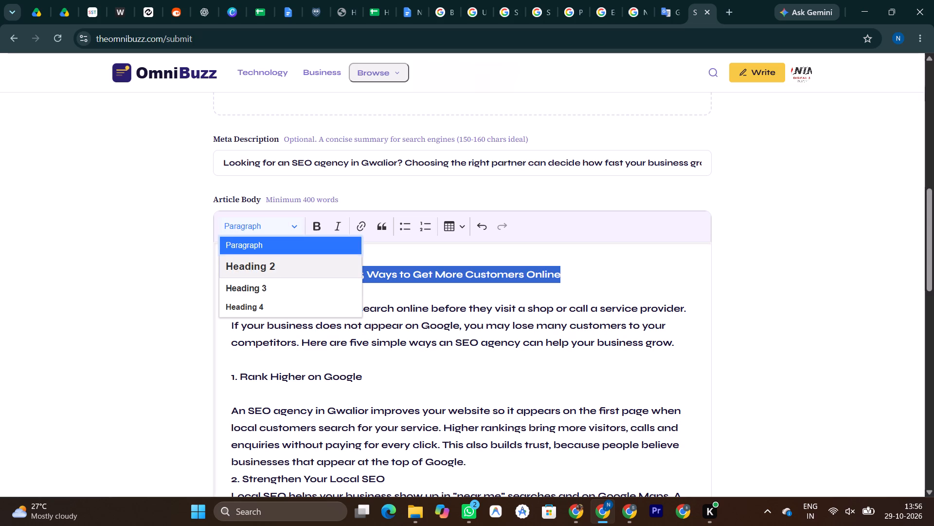
pyautogui.click(318, 232)
# Format the "1. Rank Higher on Google" line as Heading 3.
pyautogui.scroll(-2, 326, 292)
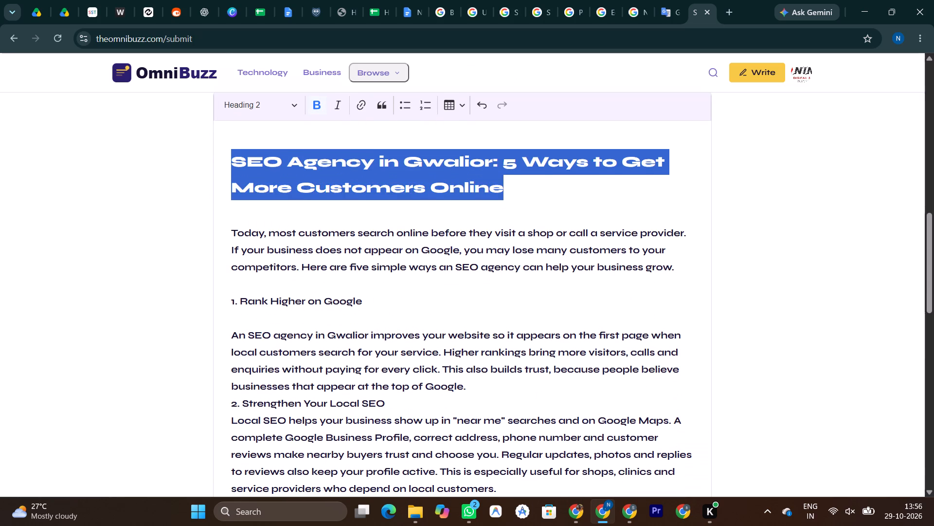
pyautogui.moveTo(368, 299); pyautogui.dragTo(185, 300)
pyautogui.click(290, 111)
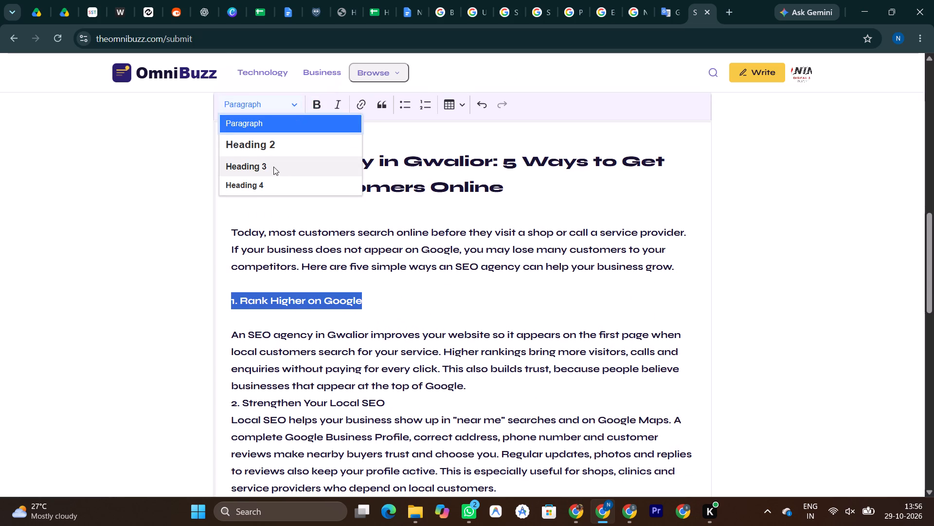
pyautogui.click(273, 167)
pyautogui.click(327, 108)
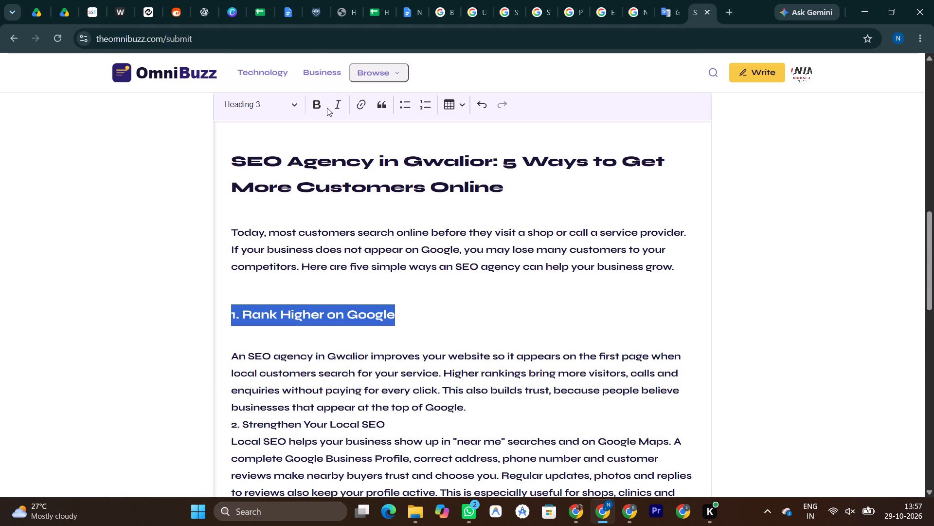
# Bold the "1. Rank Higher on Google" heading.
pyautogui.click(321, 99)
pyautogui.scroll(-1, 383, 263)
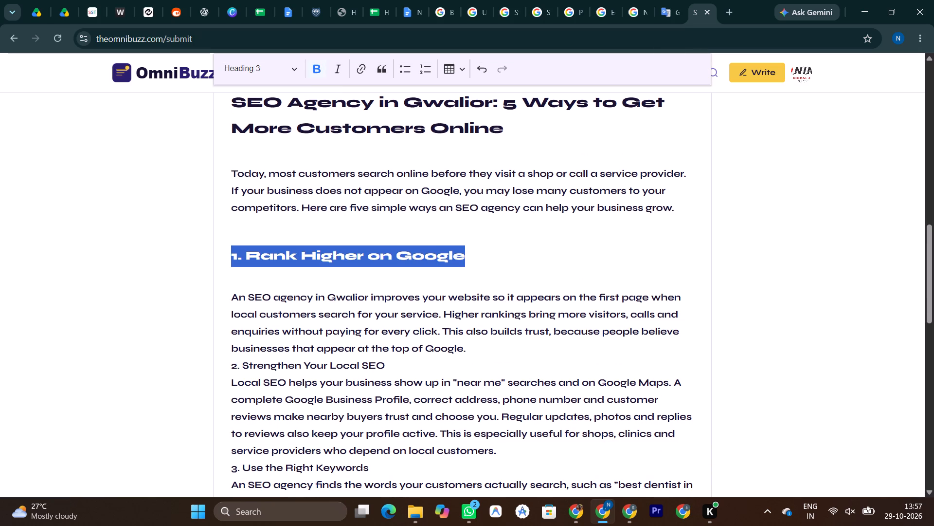
# Insert blank lines before and after "2. Strengthen Your Local SEO" and format that line as Heading 3.
pyautogui.click(444, 299)
pyautogui.click(484, 347)
pyautogui.press('Return')
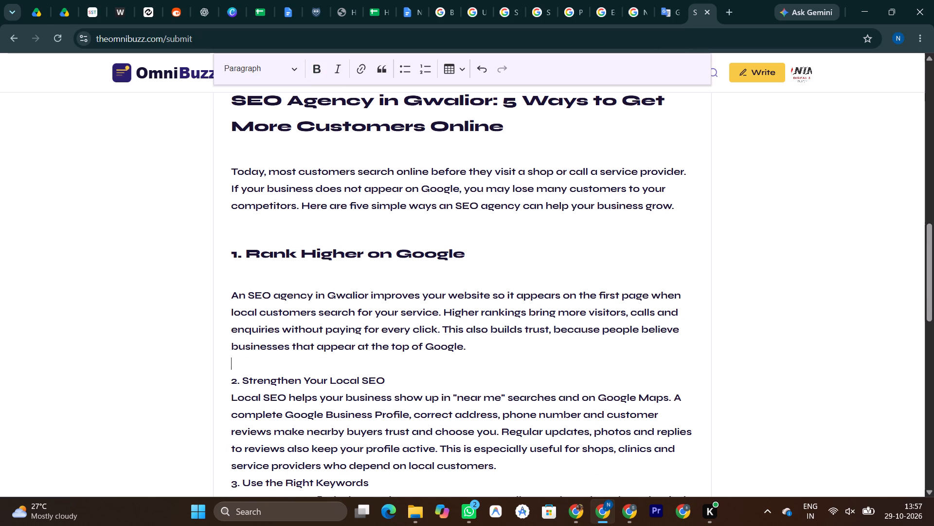
pyautogui.click(414, 377)
pyautogui.press('Return')
pyautogui.scroll(-1, 418, 354)
pyautogui.moveTo(397, 319); pyautogui.dragTo(209, 311)
pyautogui.click(289, 70)
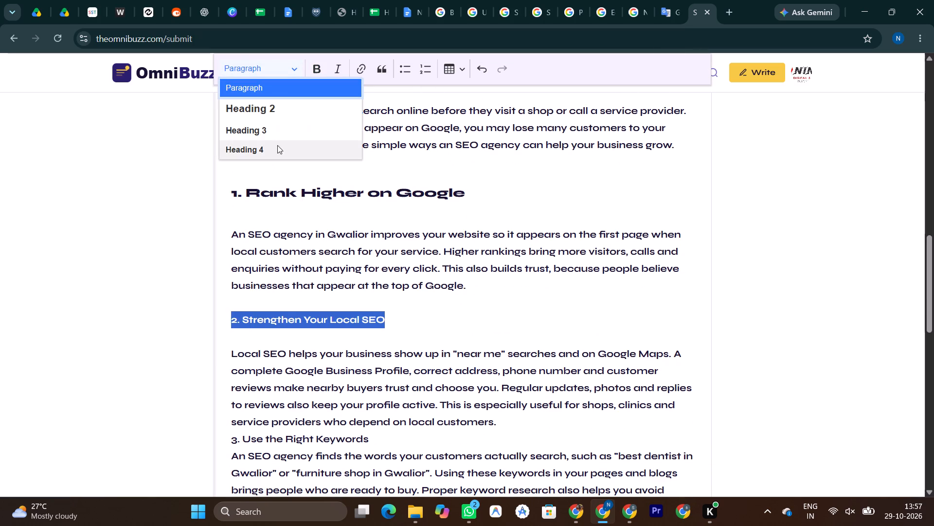
pyautogui.click(263, 130)
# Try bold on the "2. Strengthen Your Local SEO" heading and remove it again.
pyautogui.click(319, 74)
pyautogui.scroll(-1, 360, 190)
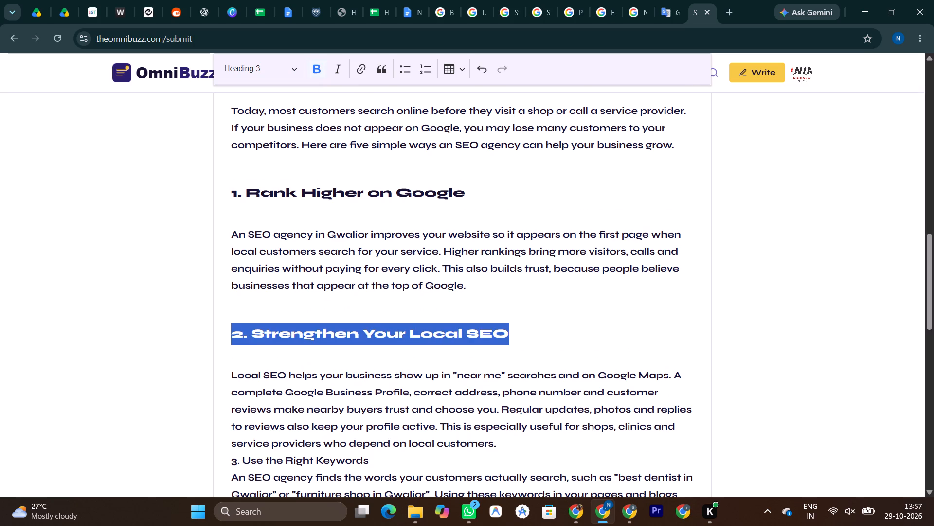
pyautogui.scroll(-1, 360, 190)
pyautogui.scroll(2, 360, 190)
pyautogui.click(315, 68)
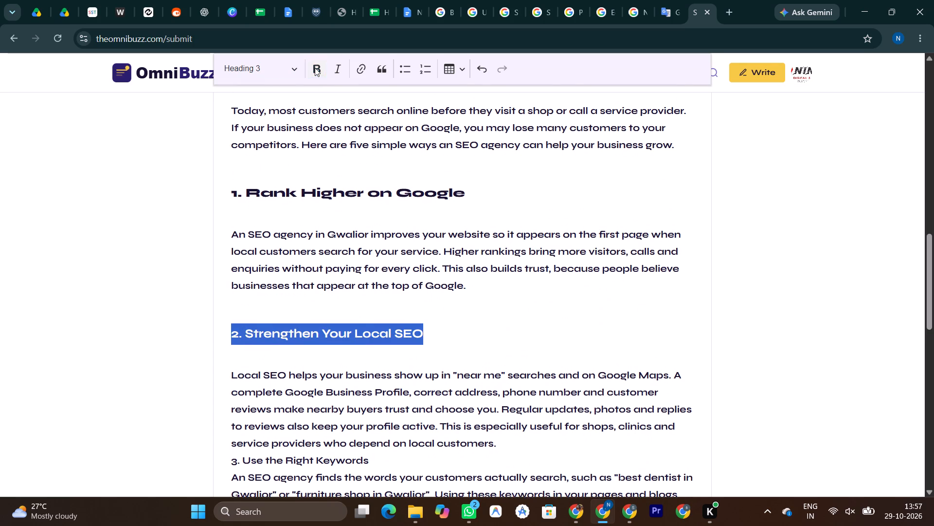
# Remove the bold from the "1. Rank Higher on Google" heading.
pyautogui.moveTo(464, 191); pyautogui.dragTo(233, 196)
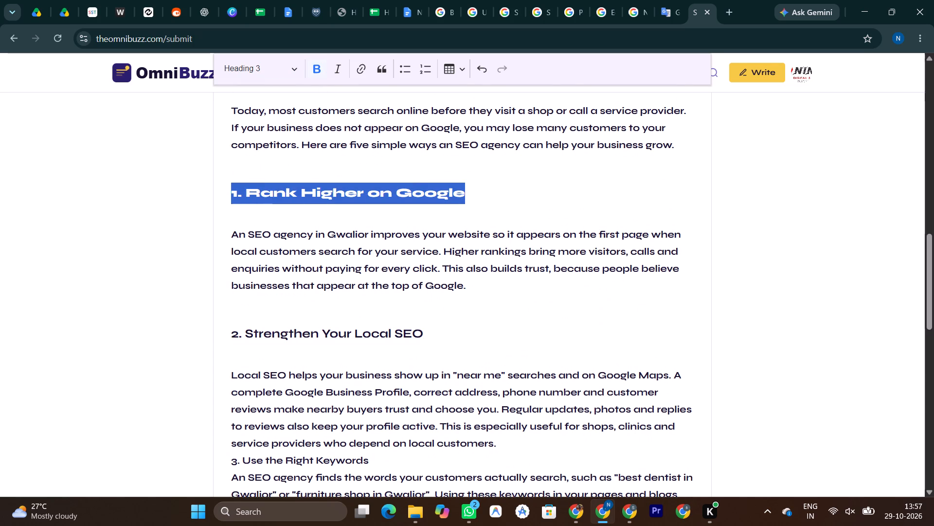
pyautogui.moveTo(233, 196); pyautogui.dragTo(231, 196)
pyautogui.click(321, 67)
# Remove the bold from the article's title heading "SEO Agency in Gwalior: 5 Ways to Get More Customers Online".
pyautogui.scroll(2, 320, 168)
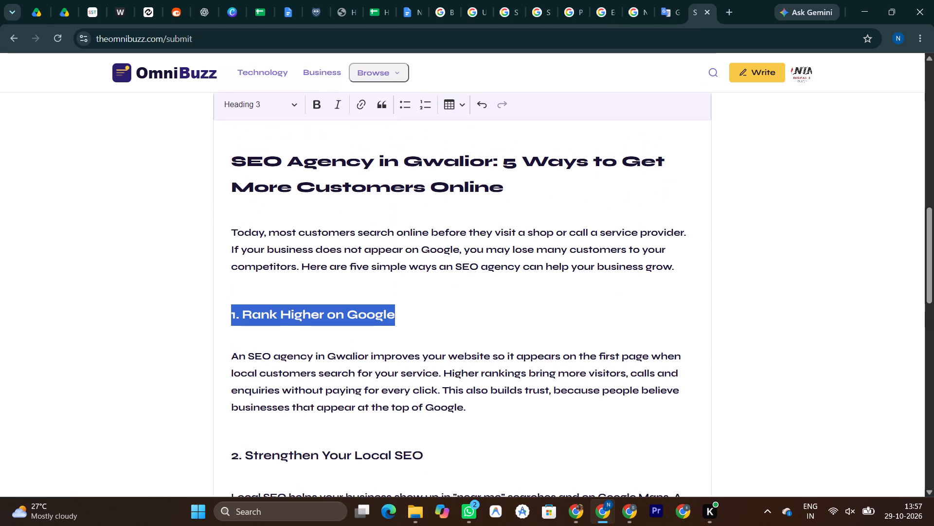
pyautogui.moveTo(507, 187); pyautogui.dragTo(211, 157)
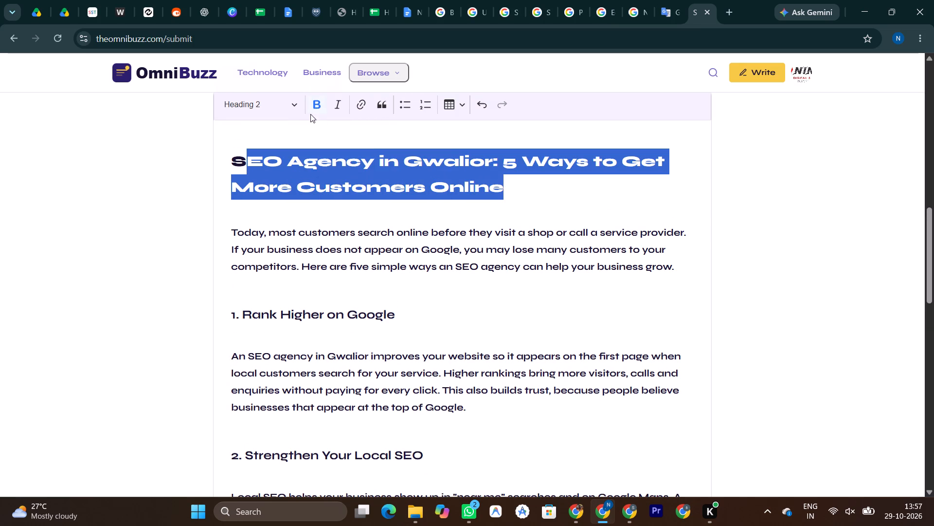
pyautogui.click(319, 109)
pyautogui.click(311, 103)
pyautogui.click(311, 103)
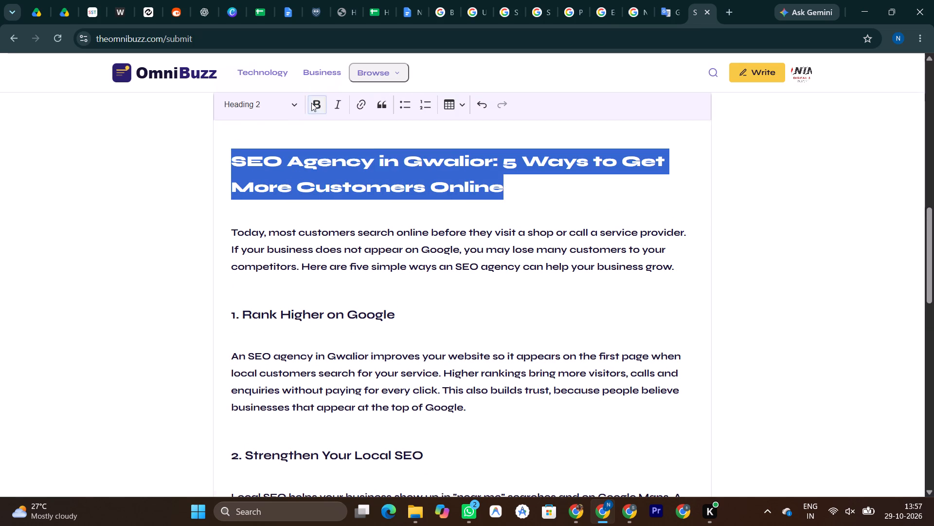
# Insert blank lines before and after "3. Use the Right Keywords" and format that line as Heading 3.
pyautogui.scroll(-2, 433, 187)
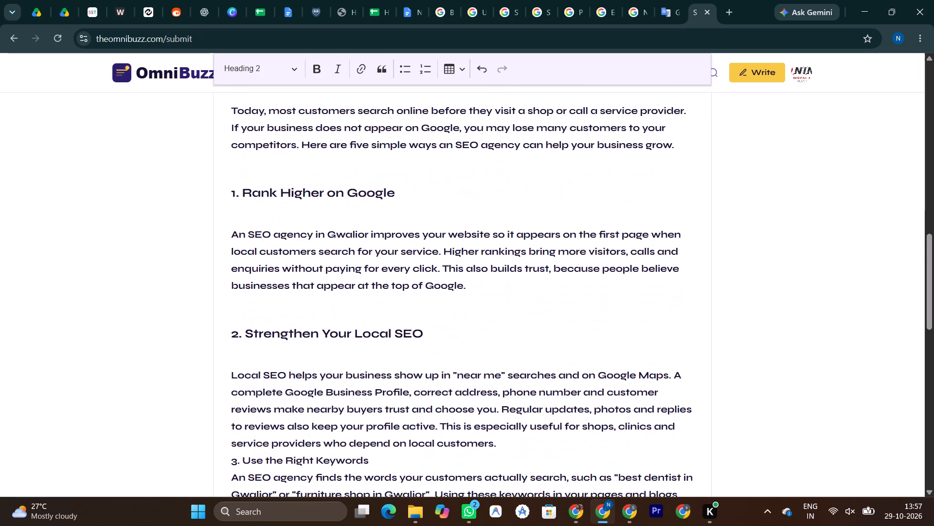
pyautogui.scroll(-2, 434, 249)
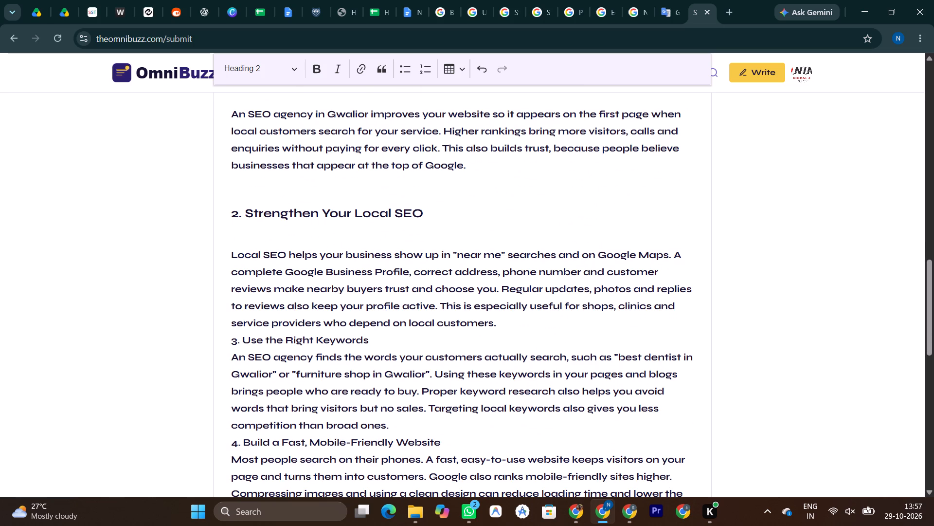
pyautogui.click(504, 321)
pyautogui.press('Return')
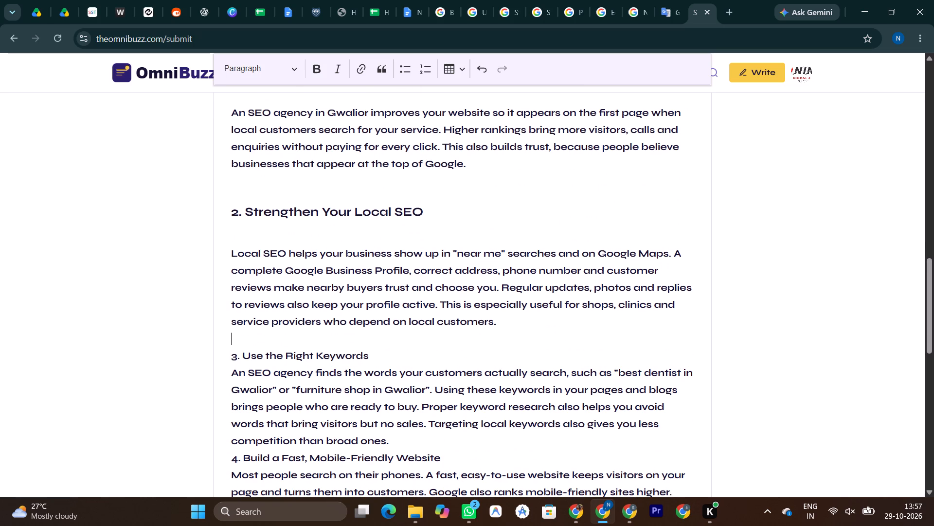
pyautogui.click(412, 354)
pyautogui.press('Return')
pyautogui.scroll(-2, 412, 341)
pyautogui.moveTo(383, 239); pyautogui.dragTo(230, 239)
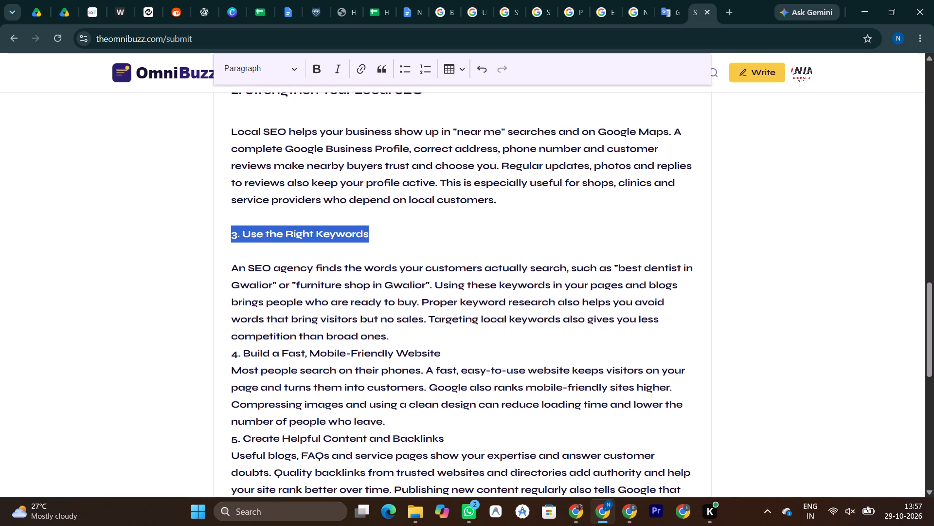
pyautogui.moveTo(230, 239); pyautogui.dragTo(216, 239)
pyautogui.click(297, 72)
pyautogui.click(275, 130)
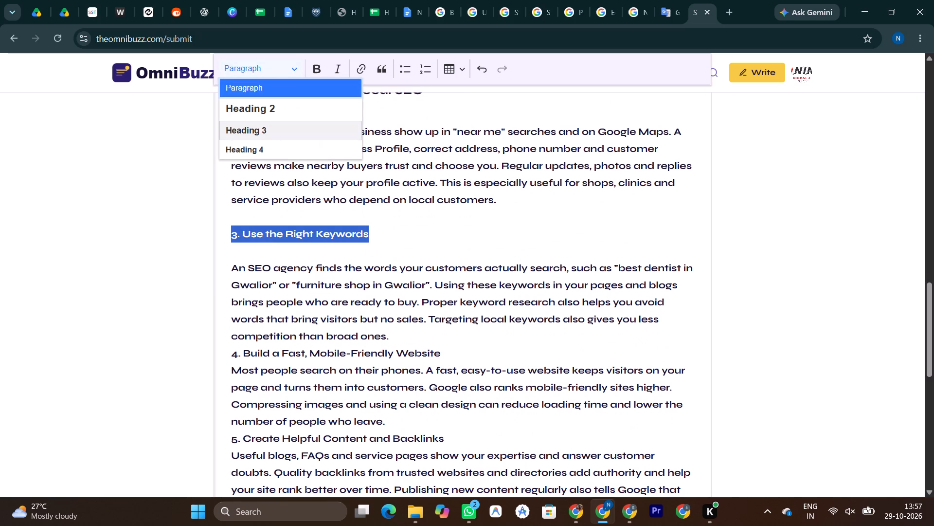
# Insert blank lines before and after "4. Build a Fast, Mobile-Friendly Website" and format that line as Heading 3.
pyautogui.click(401, 359)
pyautogui.press('Return')
pyautogui.scroll(-2, 399, 337)
pyautogui.click(452, 274)
pyautogui.press('Return')
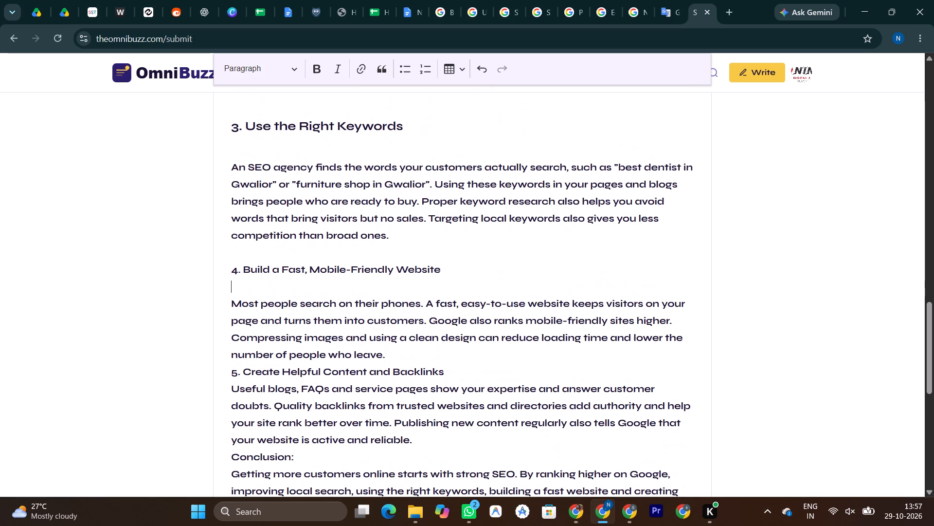
pyautogui.moveTo(451, 269); pyautogui.dragTo(222, 277)
pyautogui.click(290, 63)
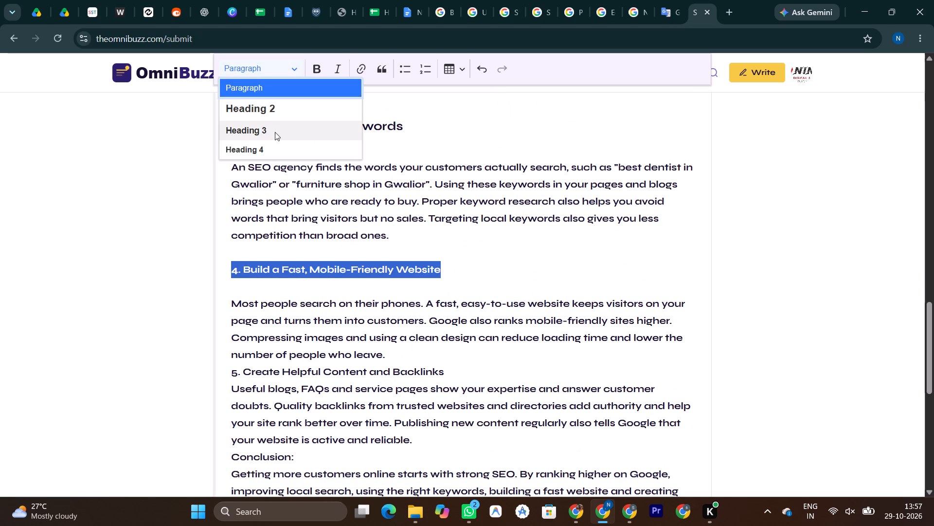
pyautogui.click(273, 132)
# Insert blank lines before and after "5. Create Helpful Content and Backlinks" and format that line as Heading 3.
pyautogui.scroll(-2, 430, 253)
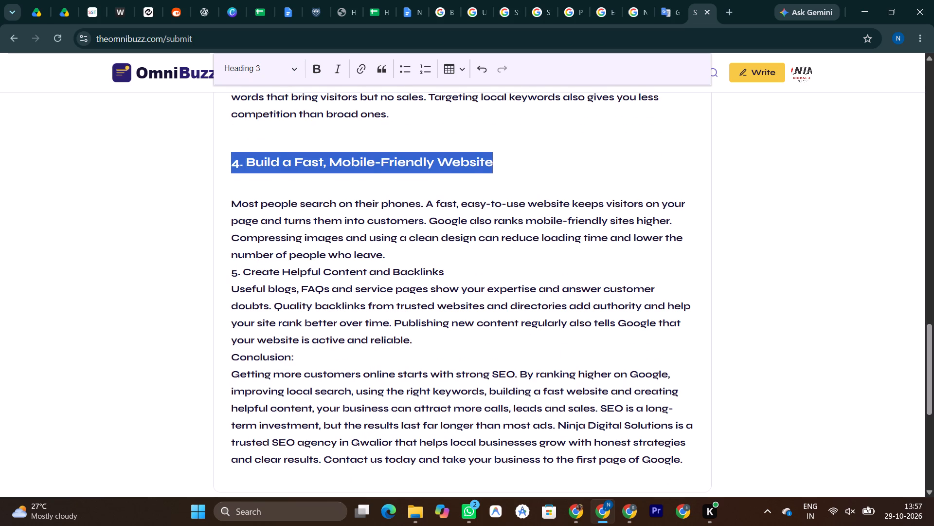
pyautogui.click(416, 253)
pyautogui.press('Return')
pyautogui.click(452, 290)
pyautogui.press('Return')
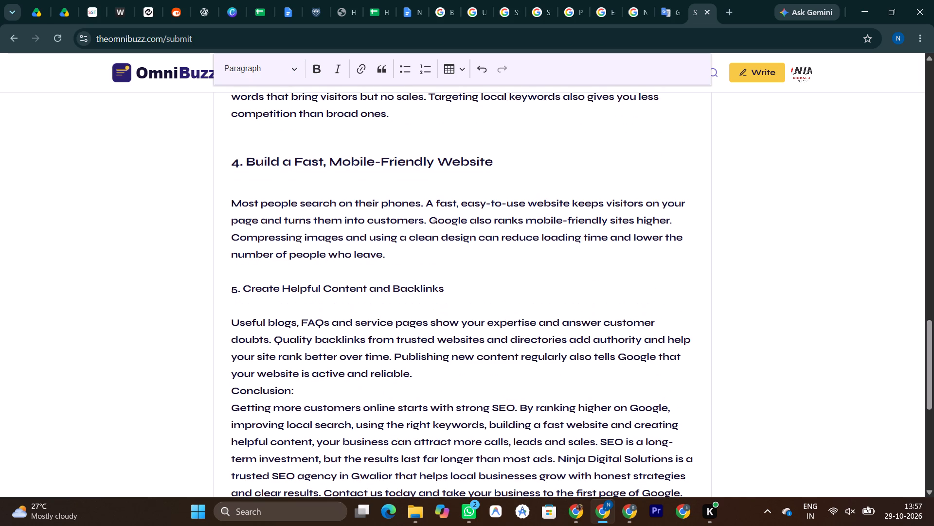
pyautogui.moveTo(461, 290); pyautogui.dragTo(229, 290)
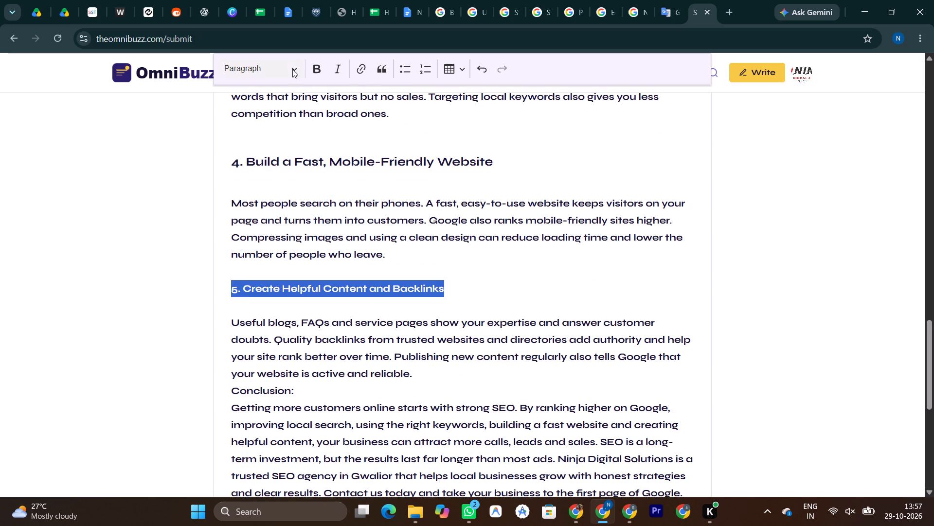
pyautogui.click(292, 66)
pyautogui.click(268, 132)
# Insert blank lines before and after "Conclusion:" and format that line as Heading 2.
pyautogui.scroll(-1, 432, 249)
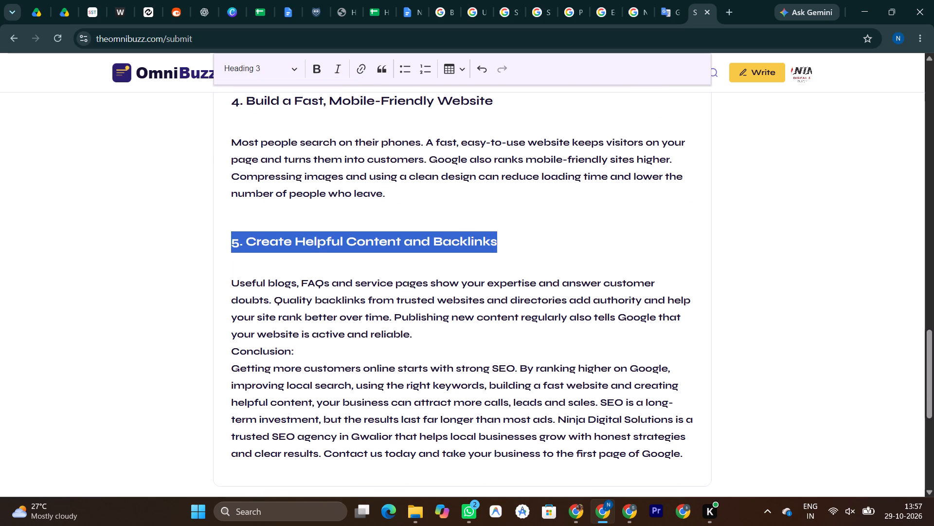
pyautogui.click(425, 338)
pyautogui.press('Return')
pyautogui.click(327, 373)
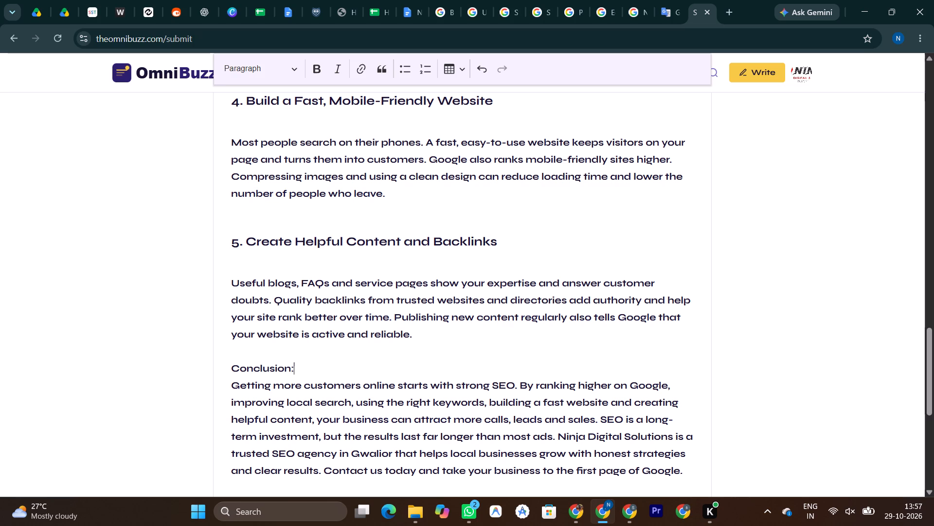
pyautogui.press('Return')
pyautogui.moveTo(311, 375); pyautogui.dragTo(204, 364)
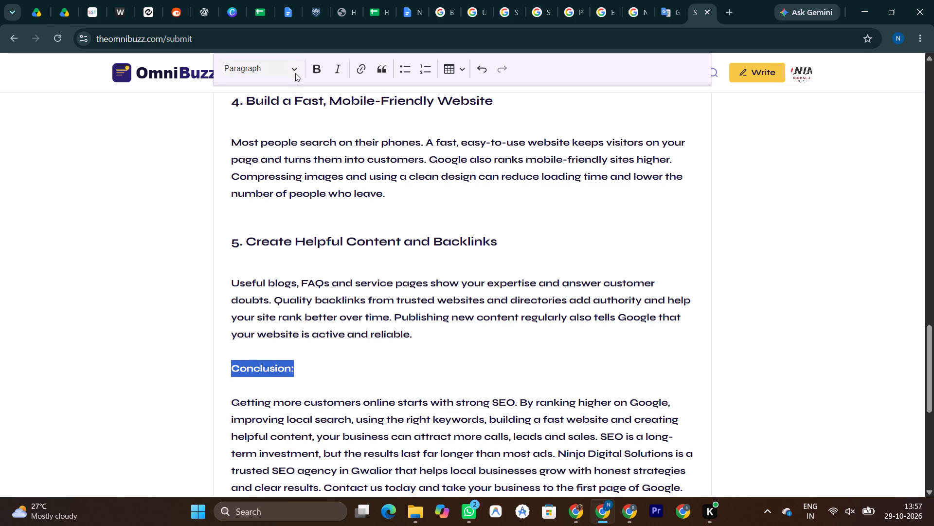
pyautogui.click(295, 63)
pyautogui.click(261, 105)
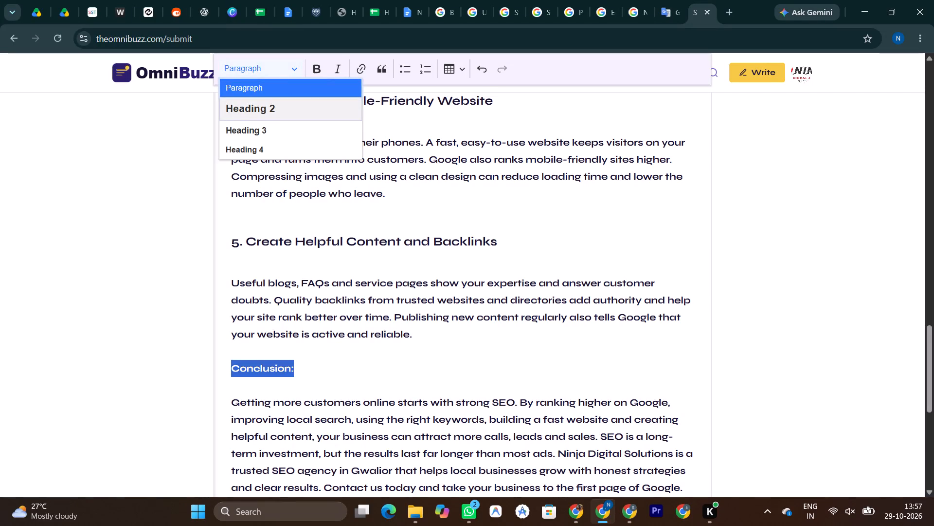
# Copy the ninjadigitalsolutions.com/search-engine-optimization-seo-agency/ URL from the "8. Blog" entry in the Ninja DS Off-page Content Google Doc.
pyautogui.scroll(-1, 467, 295)
pyautogui.scroll(15, 467, 295)
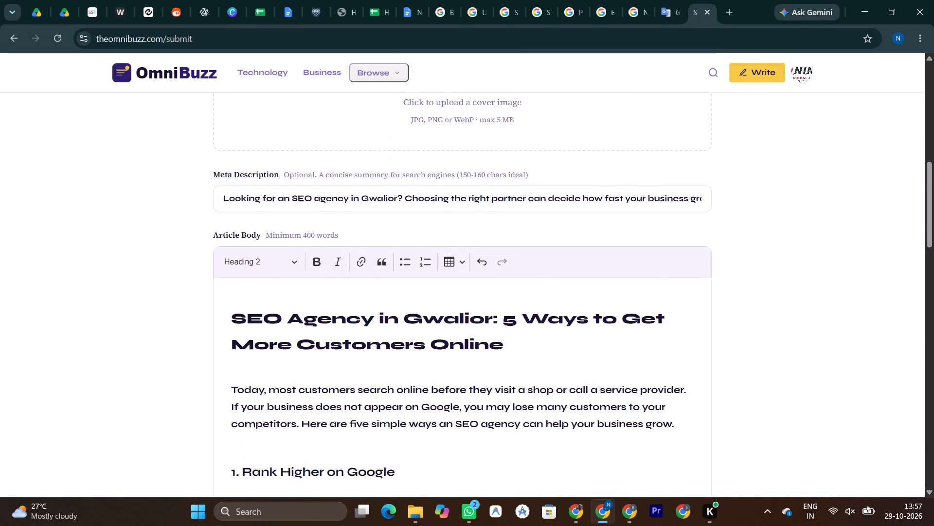
pyautogui.scroll(-3, 467, 293)
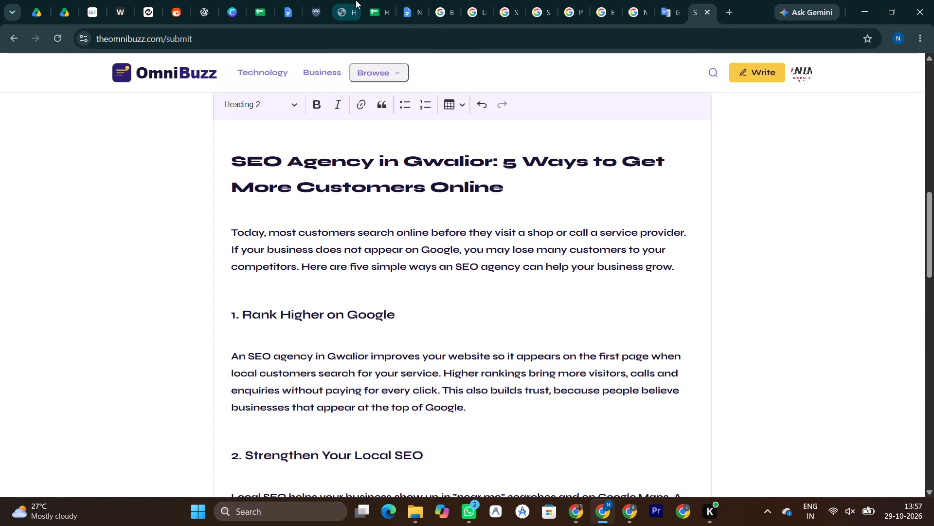
pyautogui.click(415, 0)
pyautogui.scroll(11, 395, 270)
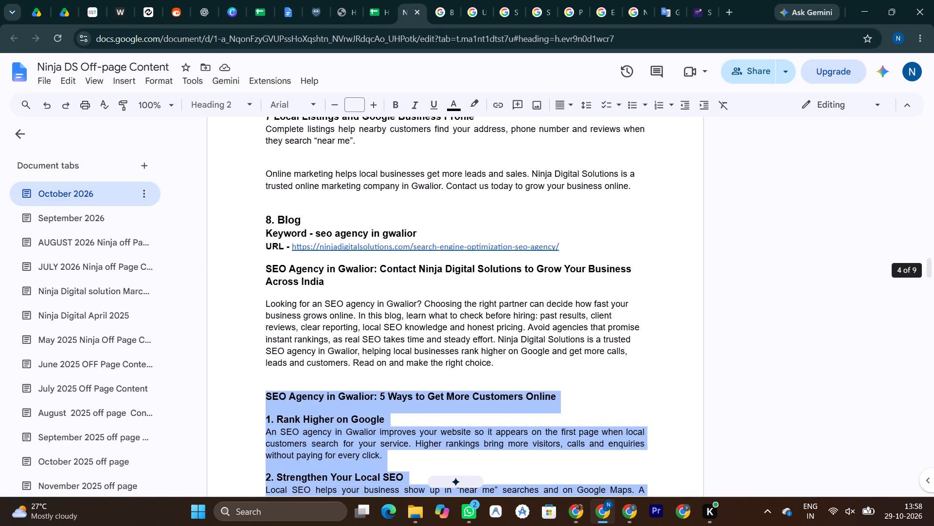
pyautogui.moveTo(559, 247); pyautogui.dragTo(298, 257)
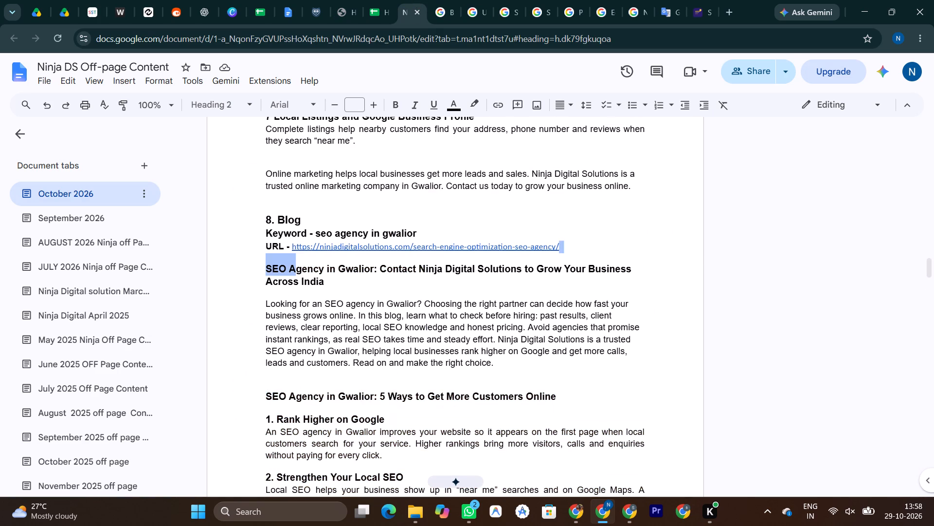
pyautogui.moveTo(298, 257); pyautogui.dragTo(291, 248)
pyautogui.hotkey('ctrl', 'c')
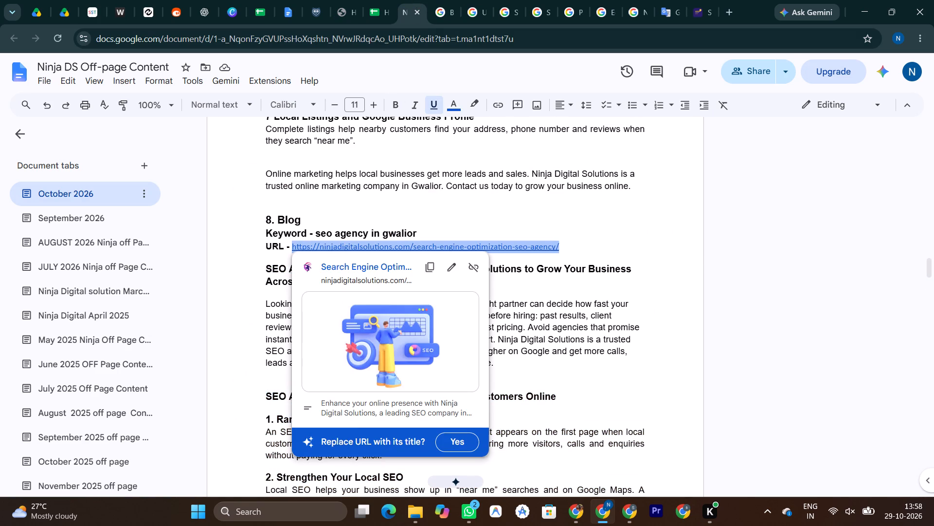
# Back in the OmniBuzz article, link "SEO agency in Gwalior" in the paragraph under "1. Rank Higher on Google" to the copied URL.
pyautogui.click(708, 0)
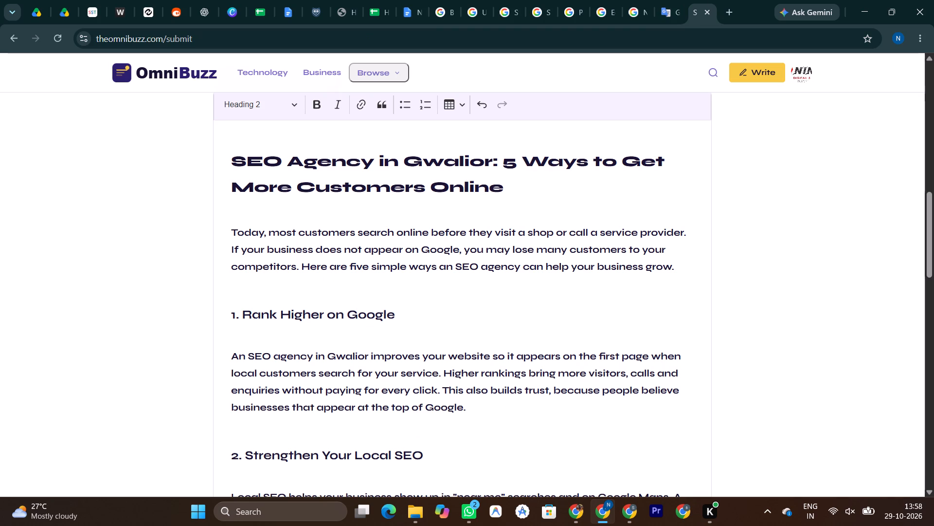
pyautogui.moveTo(456, 266); pyautogui.dragTo(534, 273)
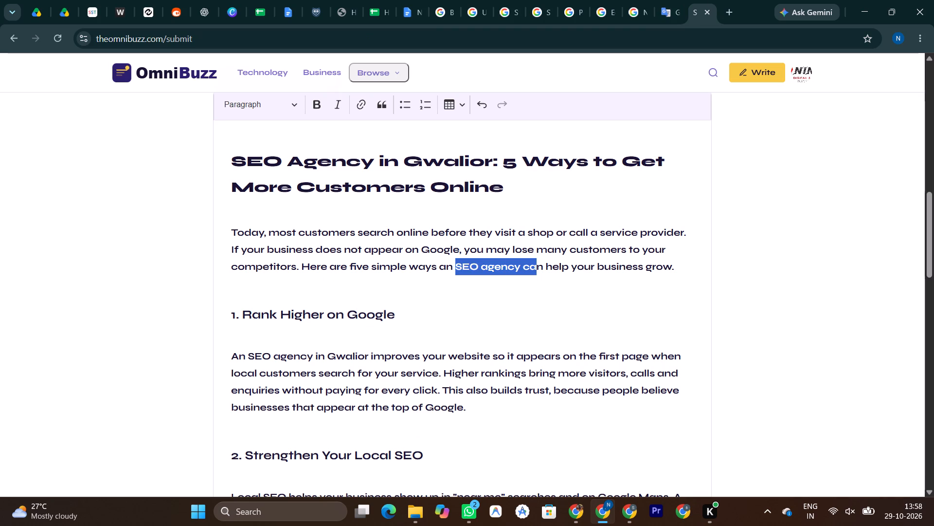
pyautogui.scroll(-2, 515, 267)
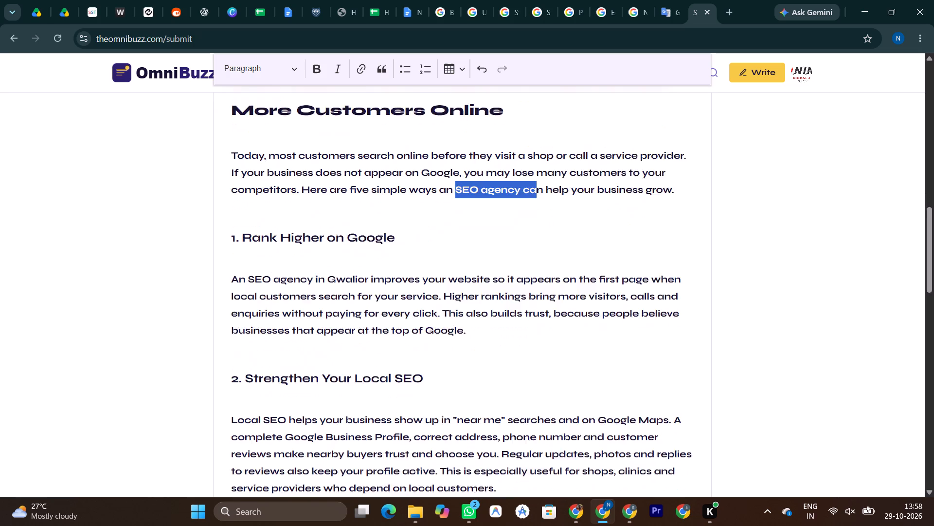
pyautogui.moveTo(250, 235); pyautogui.dragTo(358, 237)
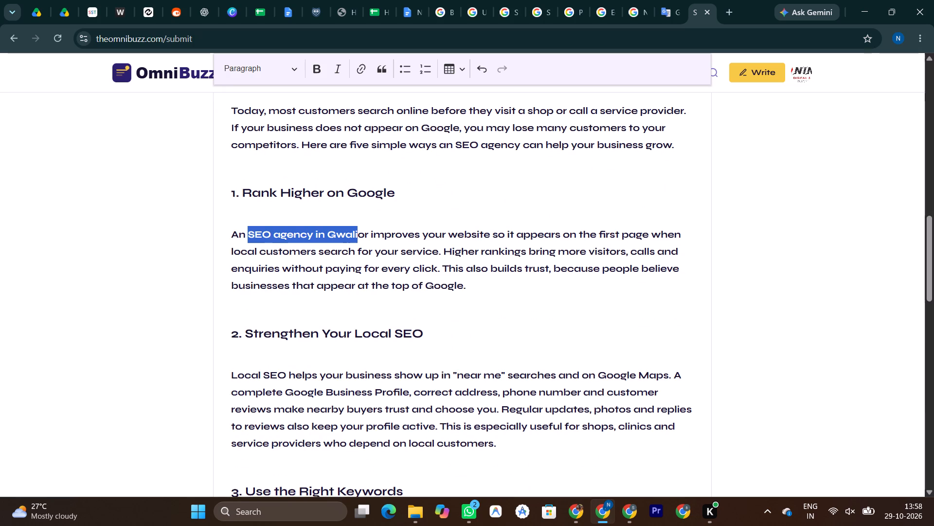
pyautogui.moveTo(358, 237); pyautogui.dragTo(368, 239)
pyautogui.click(365, 69)
pyautogui.hotkey('ctrl', 'v')
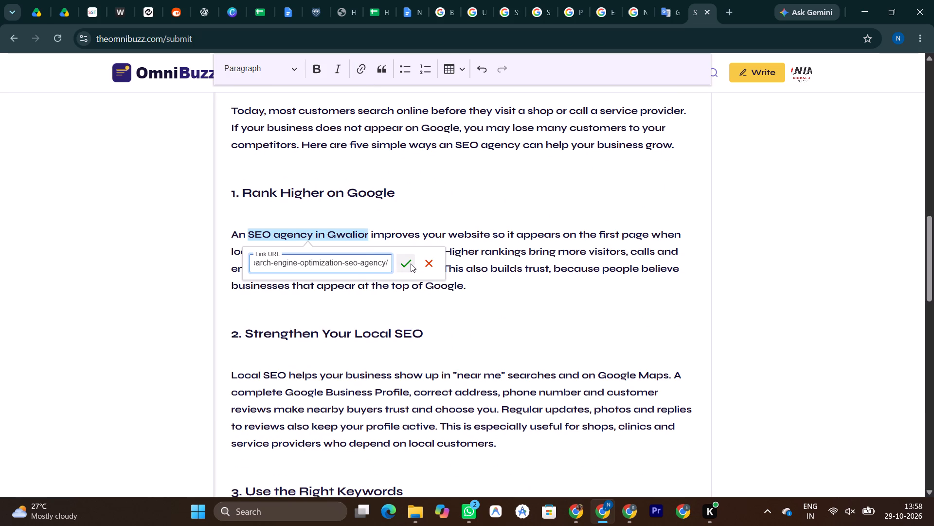
pyautogui.click(410, 263)
pyautogui.click(456, 192)
pyautogui.scroll(-1, 456, 192)
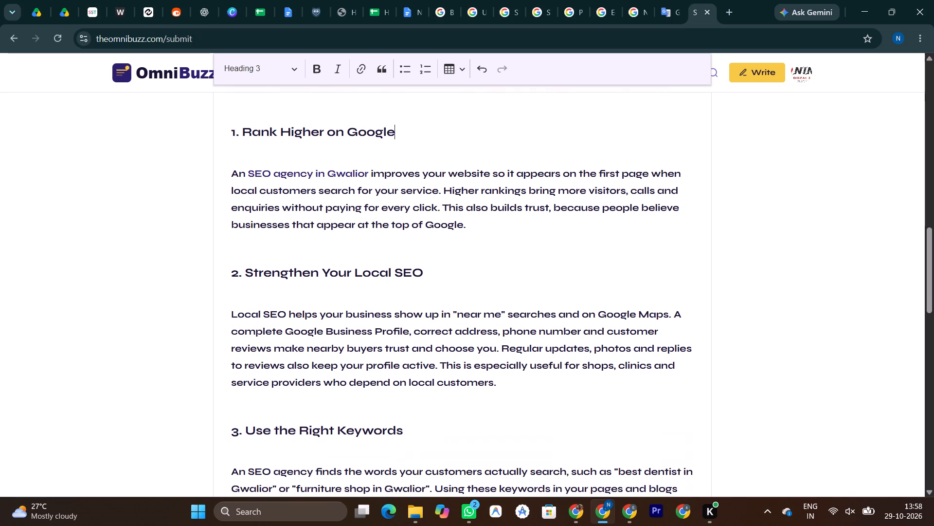
# Link "SEO agency in Gwalior" in the paragraph under "Conclusion:" to the copied ninjadigitalsolutions.com SEO agency URL.
pyautogui.scroll(-2, 494, 210)
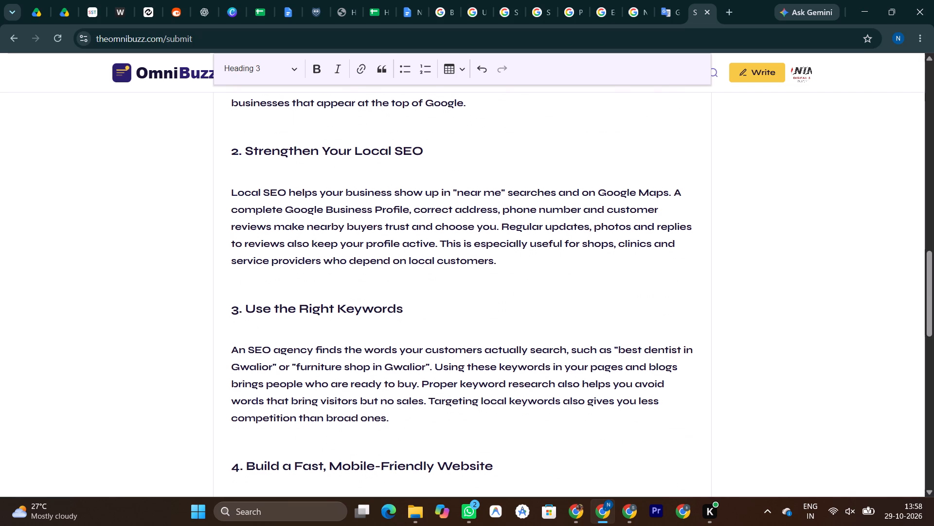
pyautogui.scroll(-2, 325, 228)
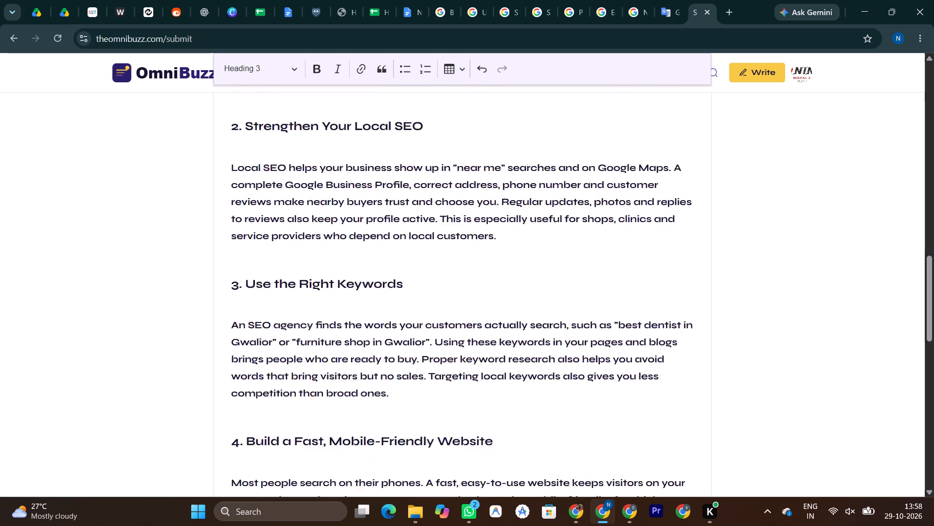
pyautogui.scroll(-1, 325, 228)
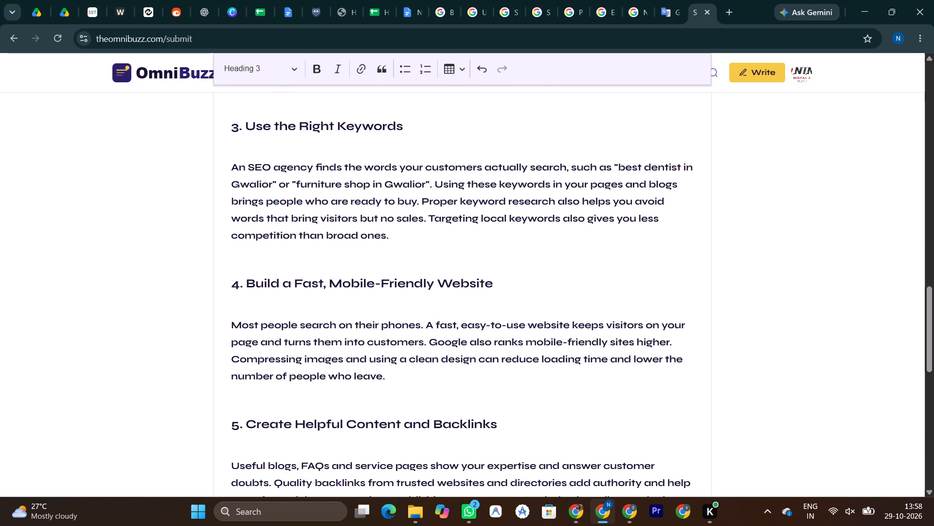
pyautogui.scroll(-1, 266, 229)
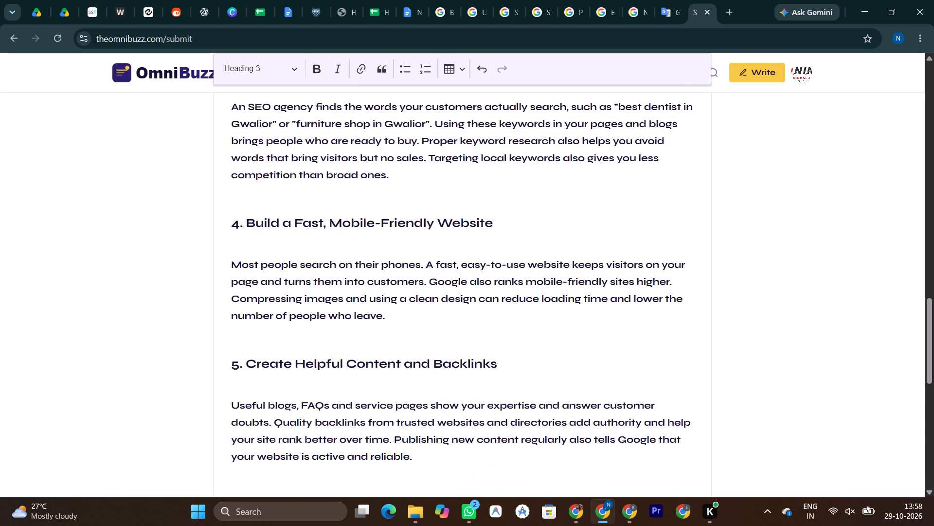
pyautogui.scroll(-2, 498, 211)
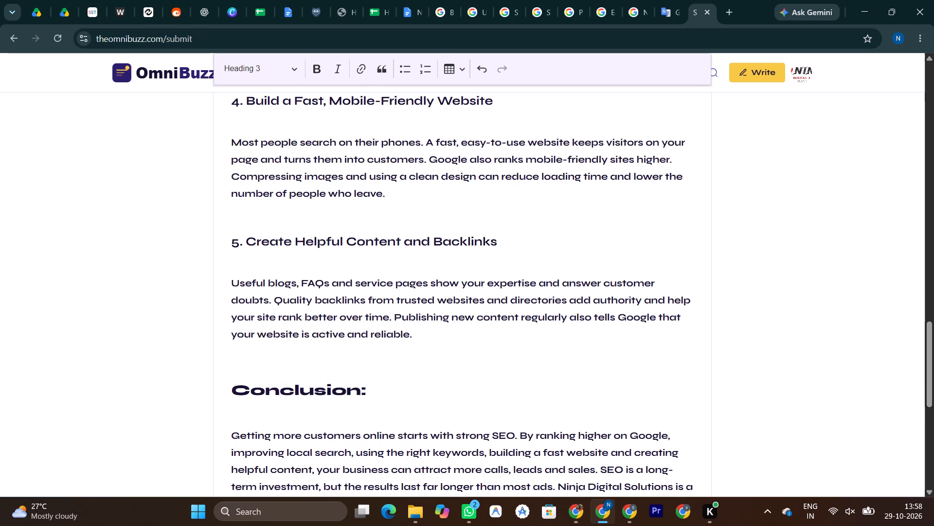
pyautogui.scroll(-1, 318, 205)
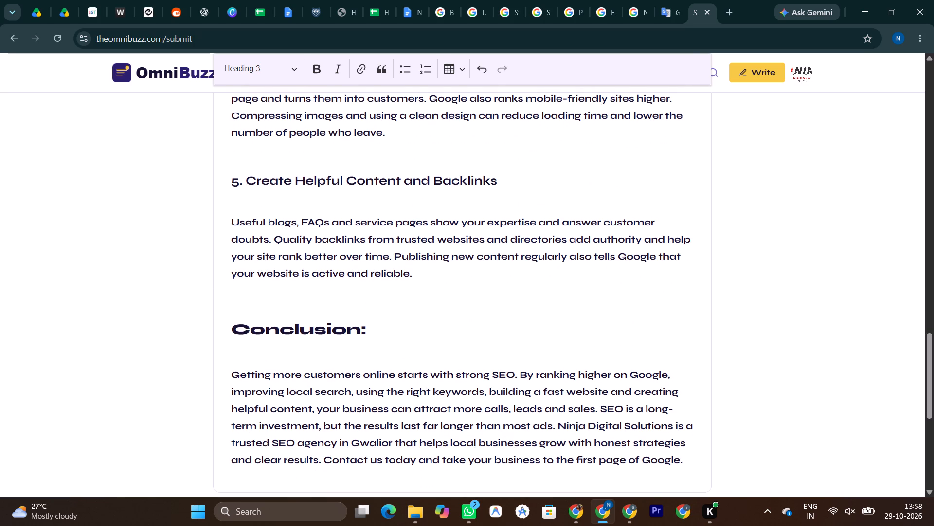
pyautogui.scroll(-3, 399, 227)
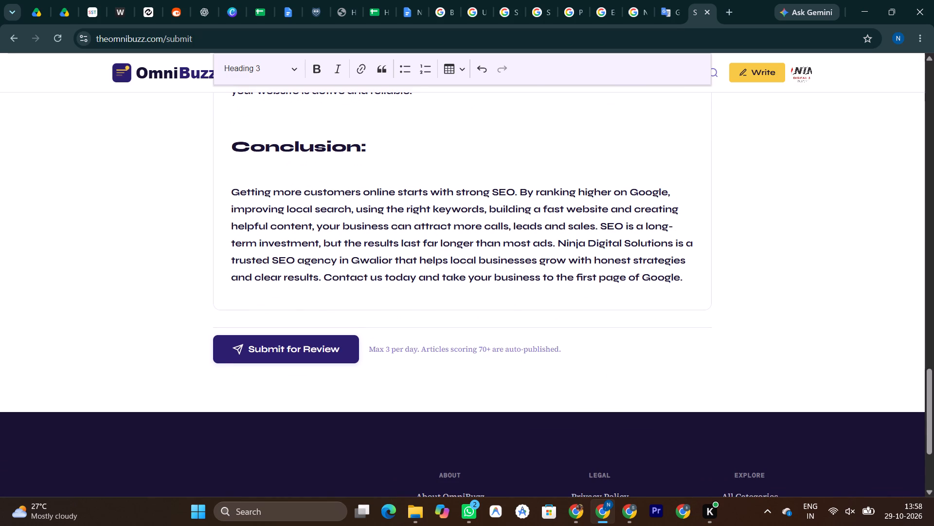
pyautogui.moveTo(272, 258); pyautogui.dragTo(335, 260)
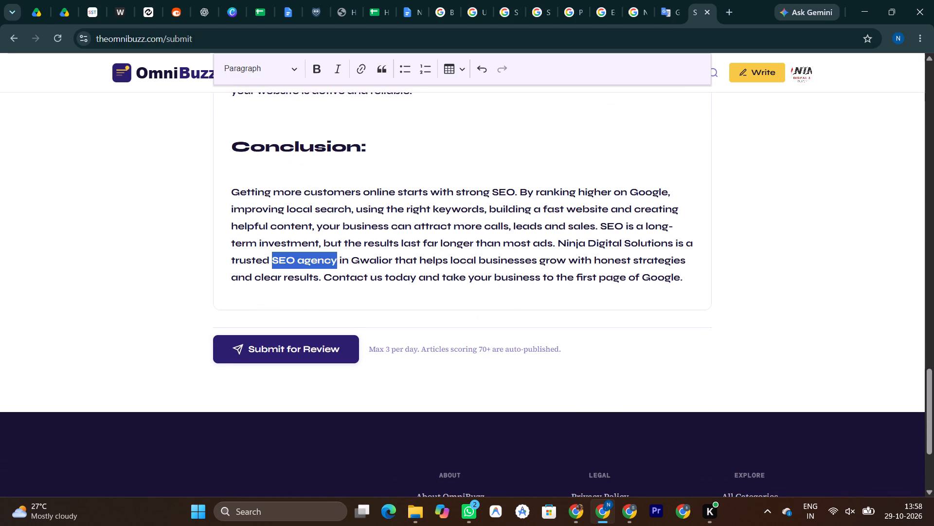
pyautogui.moveTo(335, 260); pyautogui.dragTo(391, 259)
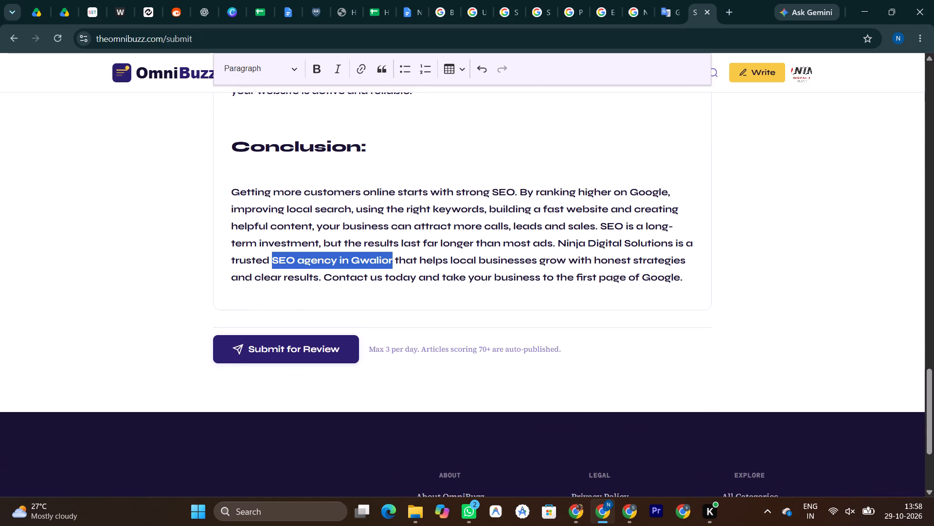
pyautogui.click(370, 69)
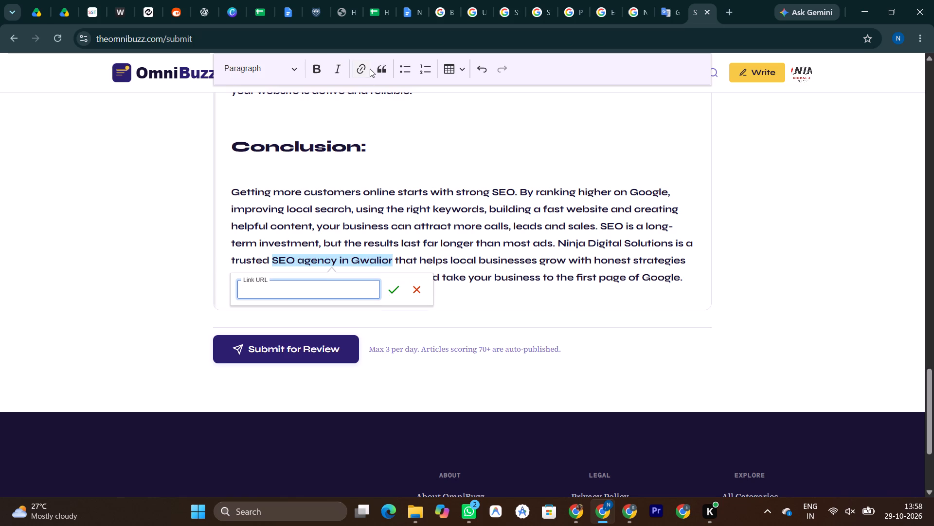
pyautogui.hotkey('ctrl', 'v')
pyautogui.click(396, 297)
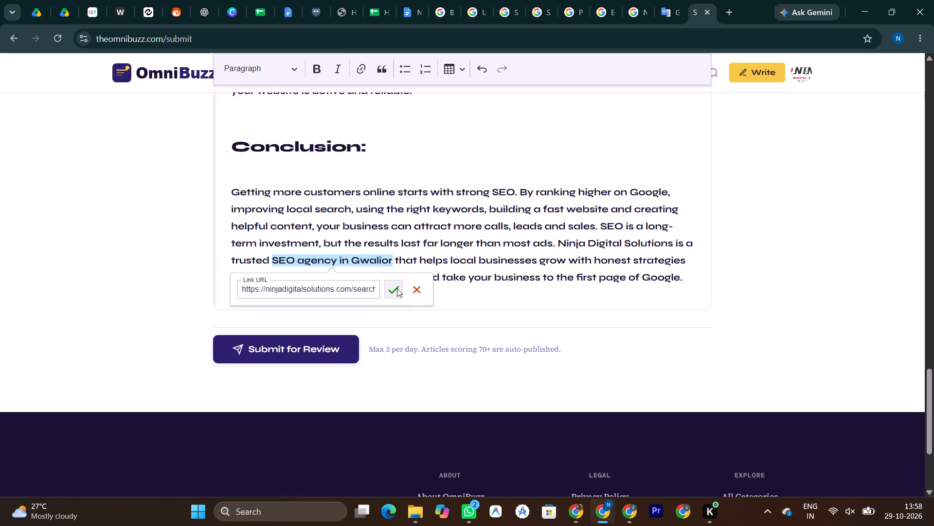
pyautogui.click(452, 170)
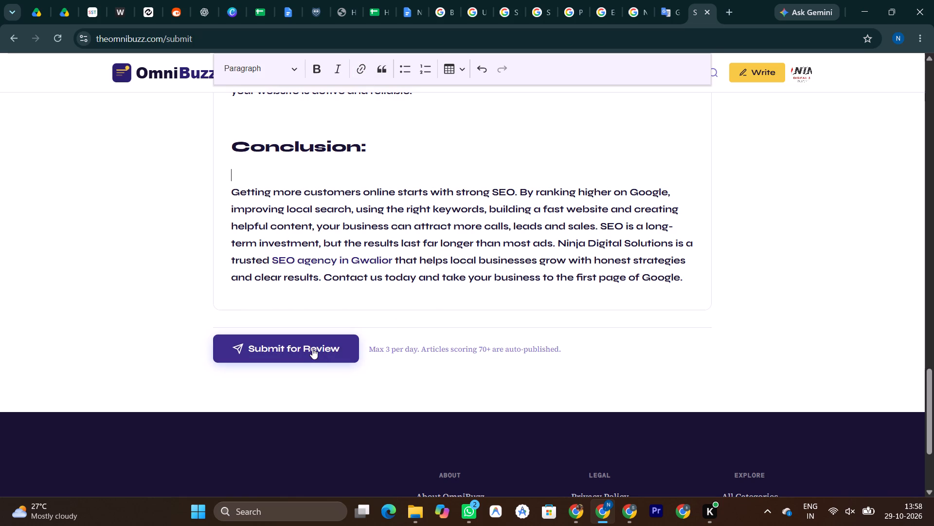
# Try to submit the article for review, and upload the "digital marketing agency in gwalior" image from Downloads as its cover image.
pyautogui.click(312, 348)
pyautogui.click(425, 258)
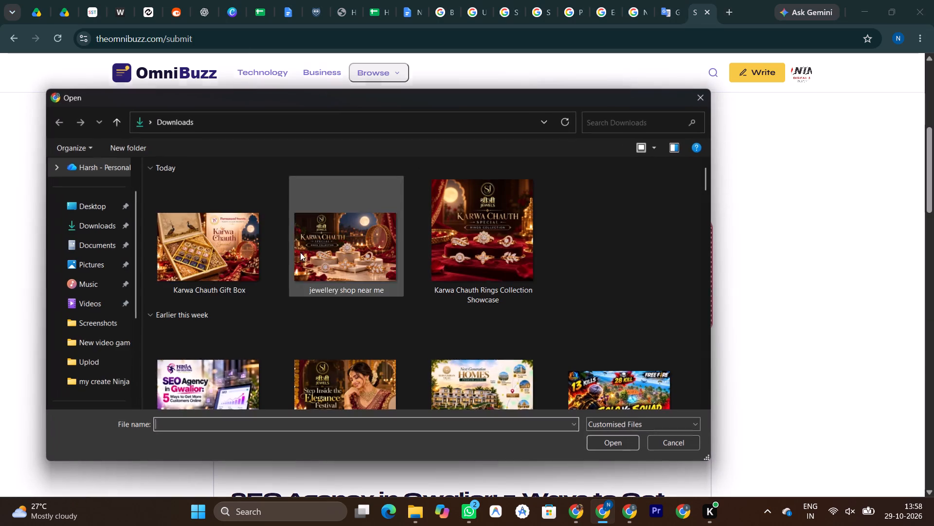
pyautogui.click(220, 388)
pyautogui.click(627, 445)
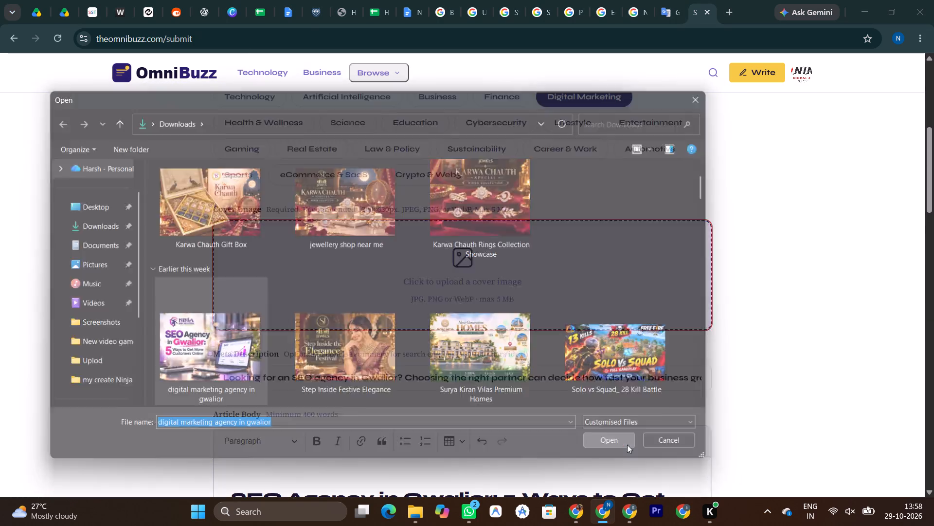
# Submit the completed OmniBuzz article for review.
pyautogui.scroll(-20, 471, 222)
pyautogui.scroll(-8, 471, 222)
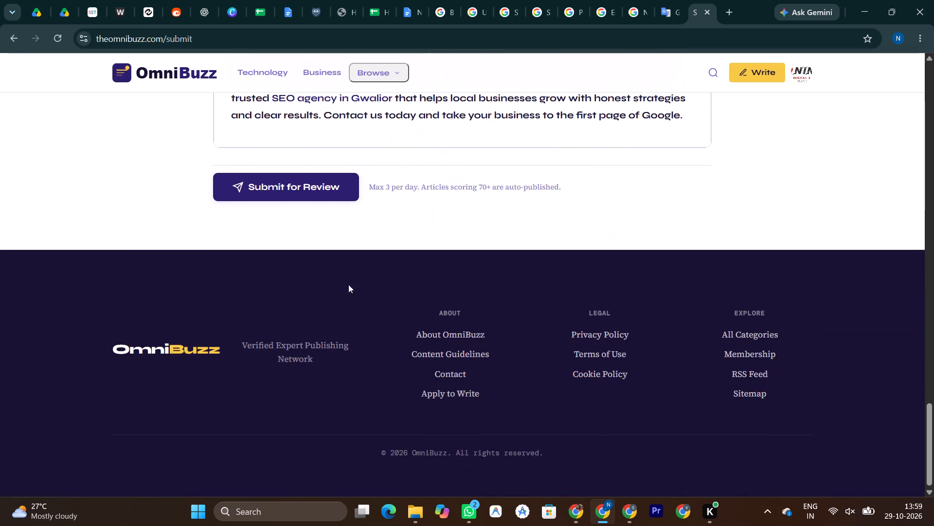
pyautogui.click(327, 186)
pyautogui.click(498, 413)
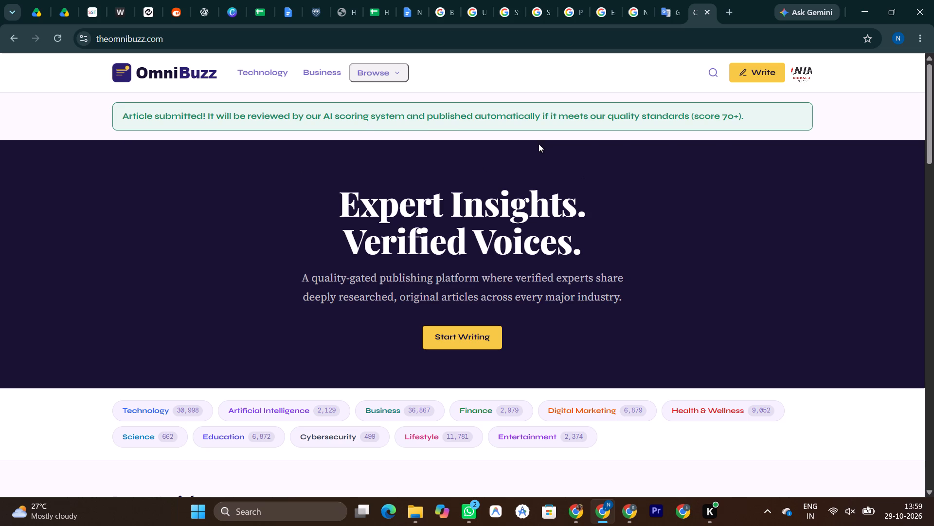
# Open the Ninja Digital Solutions author profile and check its published articles for the newly submitted blog.
pyautogui.scroll(5, 639, 202)
pyautogui.scroll(-4, 639, 202)
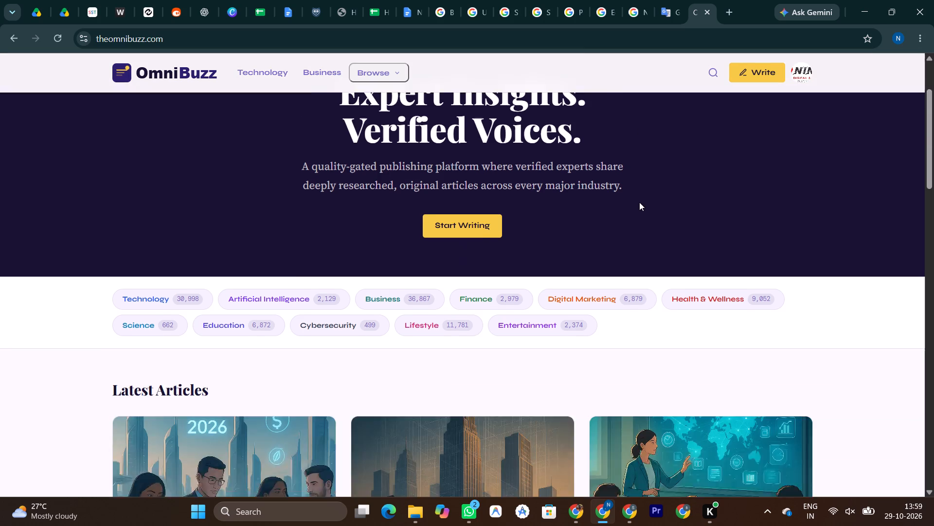
pyautogui.scroll(-9, 639, 202)
pyautogui.scroll(13, 639, 202)
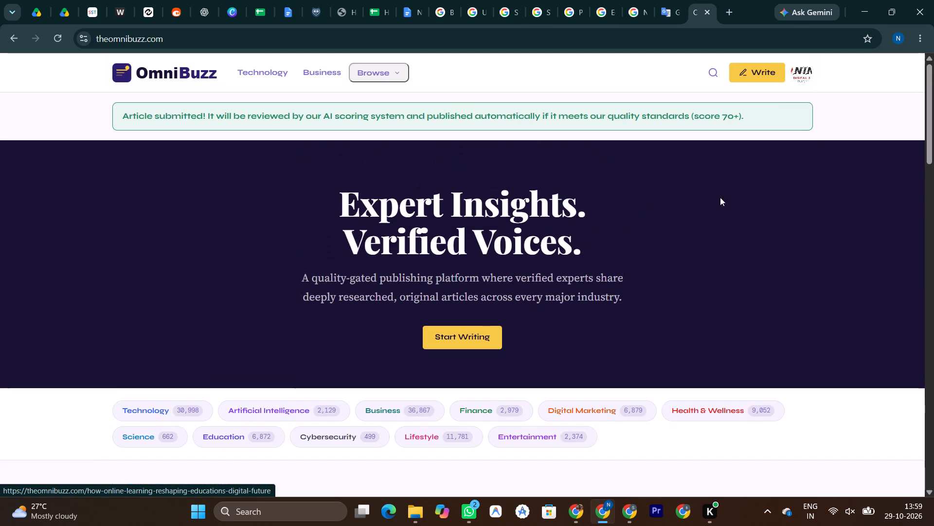
pyautogui.click(810, 68)
pyautogui.click(755, 150)
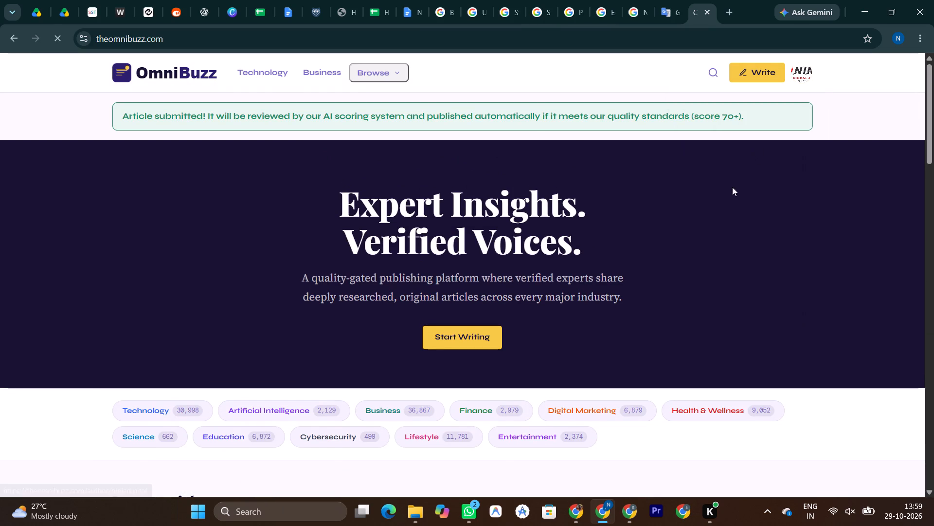
pyautogui.scroll(-5, 428, 220)
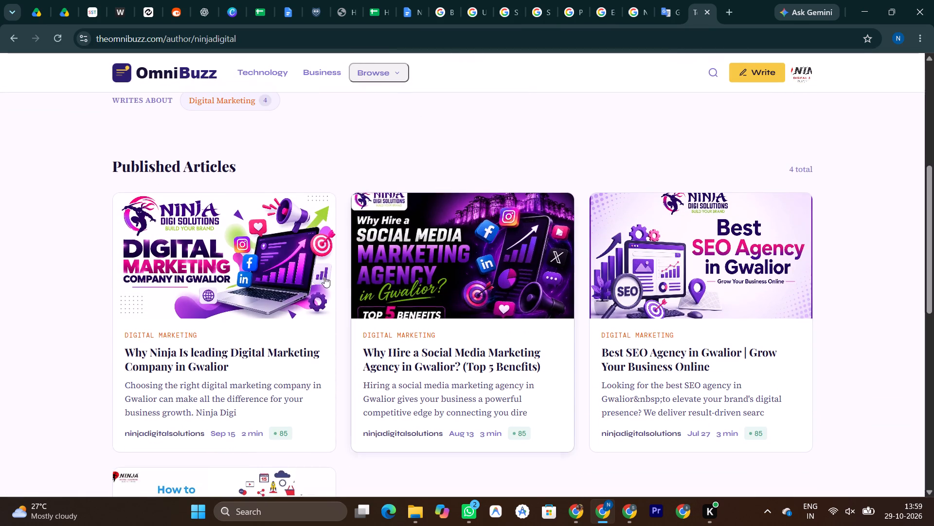
pyautogui.scroll(-2, 292, 250)
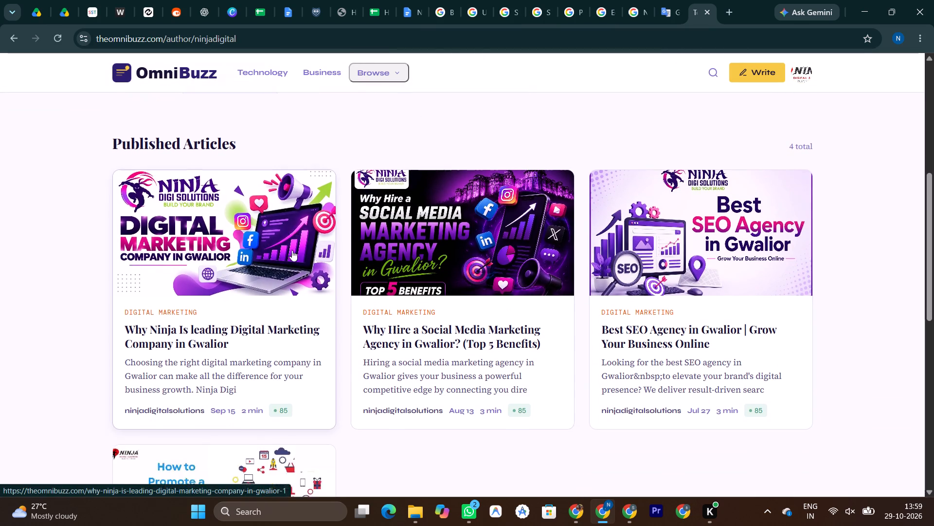
pyautogui.scroll(-1, 292, 250)
# Reload the author profile and check the published articles again for the new blog.
pyautogui.click(57, 39)
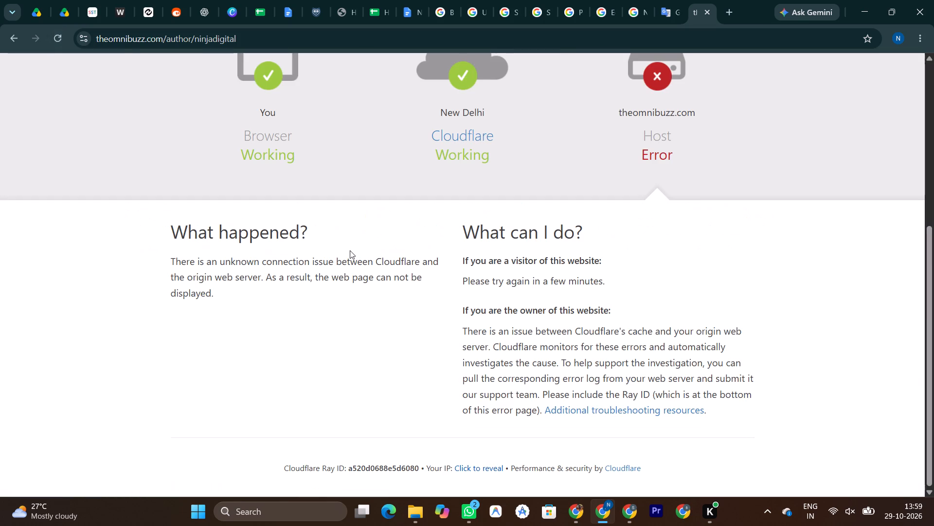
pyautogui.click(53, 35)
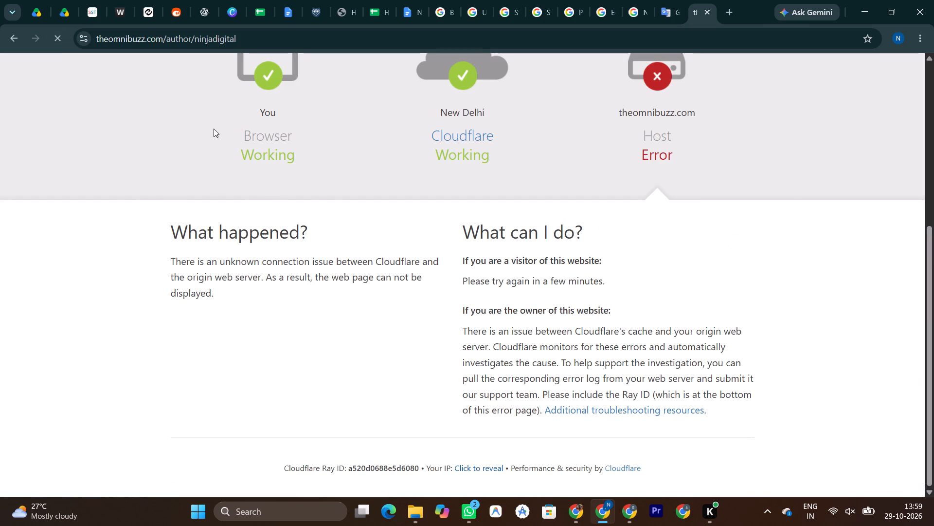
pyautogui.scroll(2, 295, 180)
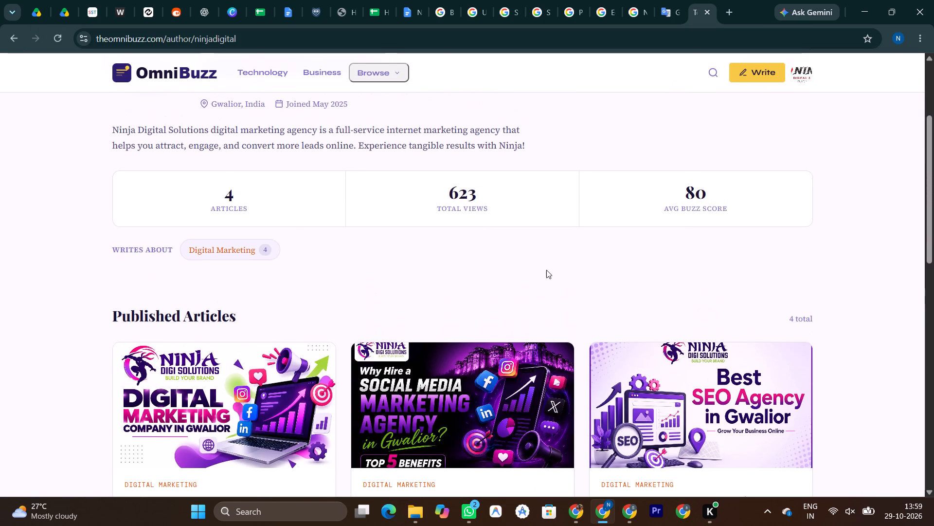
pyautogui.scroll(3, 547, 269)
pyautogui.scroll(-5, 547, 269)
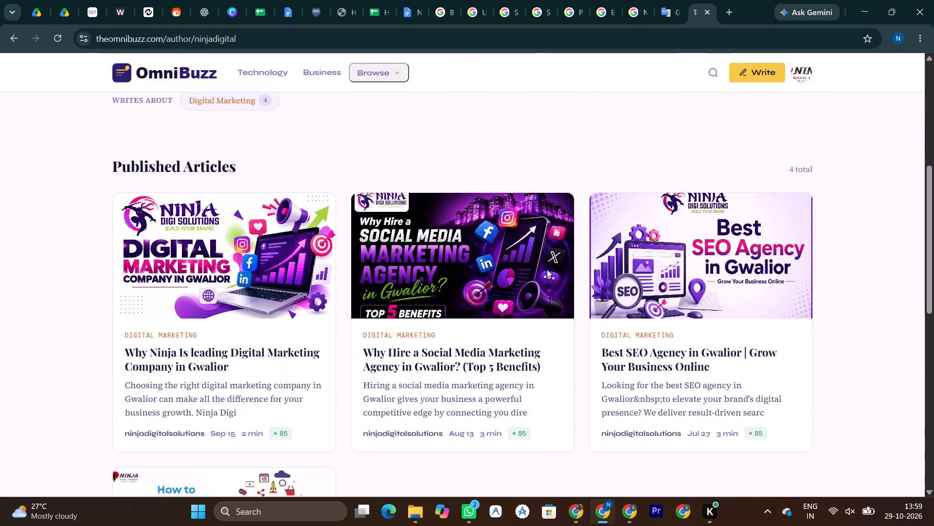
pyautogui.scroll(-3, 547, 269)
pyautogui.scroll(3, 547, 269)
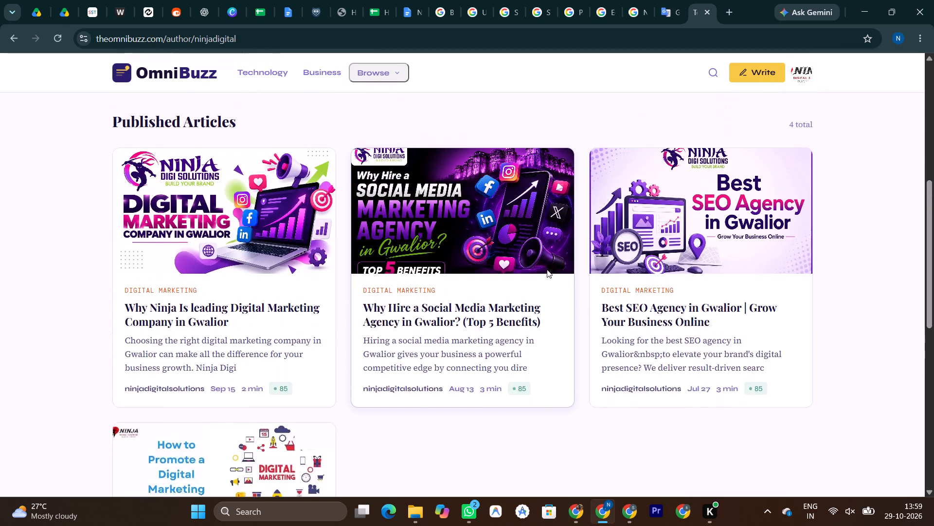
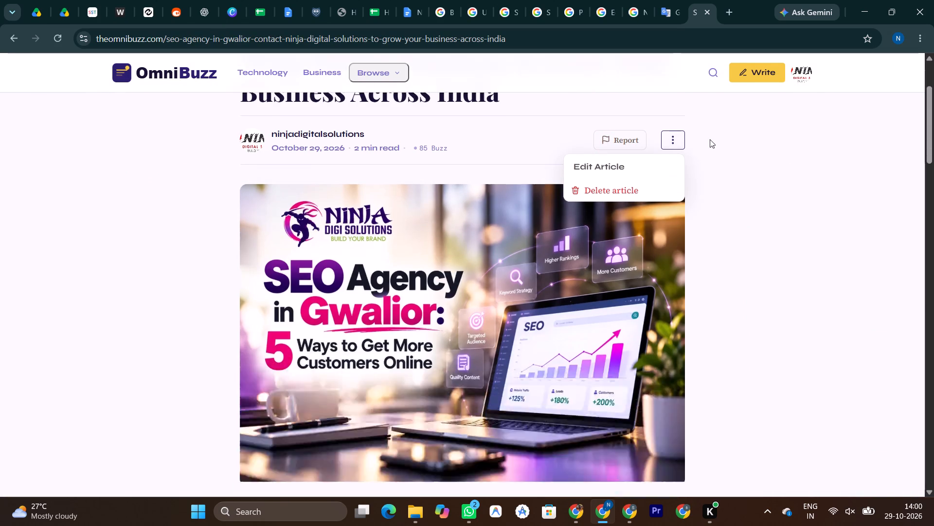
# Review the published OmniBuzz article from title to conclusion, checking its cover image, section text and "SEO agency in Gwalior" links.
pyautogui.scroll(-11, 710, 139)
pyautogui.scroll(11, 710, 139)
pyautogui.scroll(-7, 710, 139)
pyautogui.scroll(2, 710, 139)
pyautogui.scroll(-2, 710, 139)
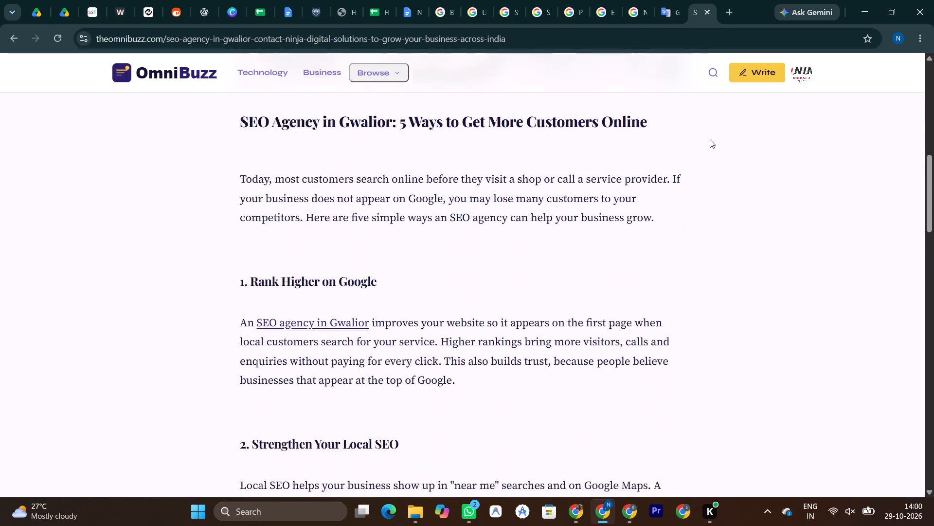
pyautogui.scroll(-16, 710, 139)
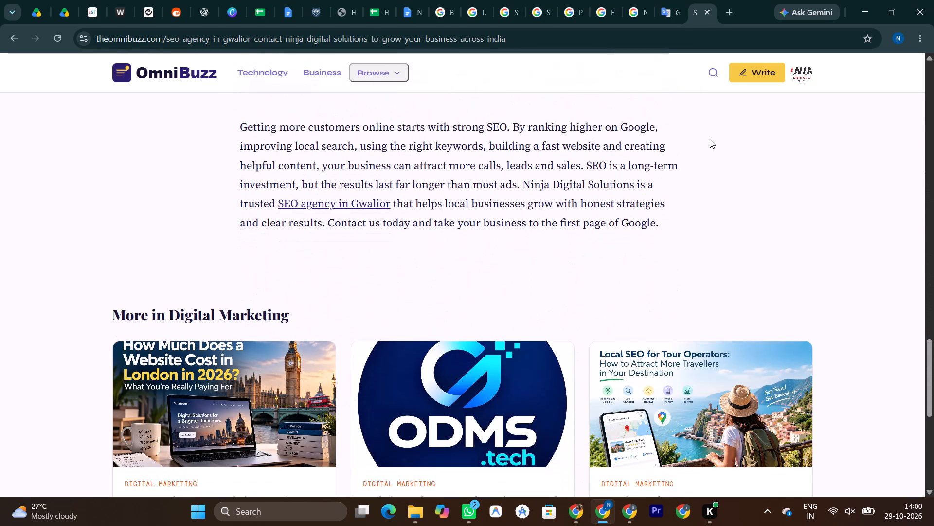
pyautogui.scroll(-5, 710, 139)
pyautogui.scroll(6, 710, 139)
pyautogui.scroll(-15, 710, 139)
pyautogui.scroll(8, 710, 139)
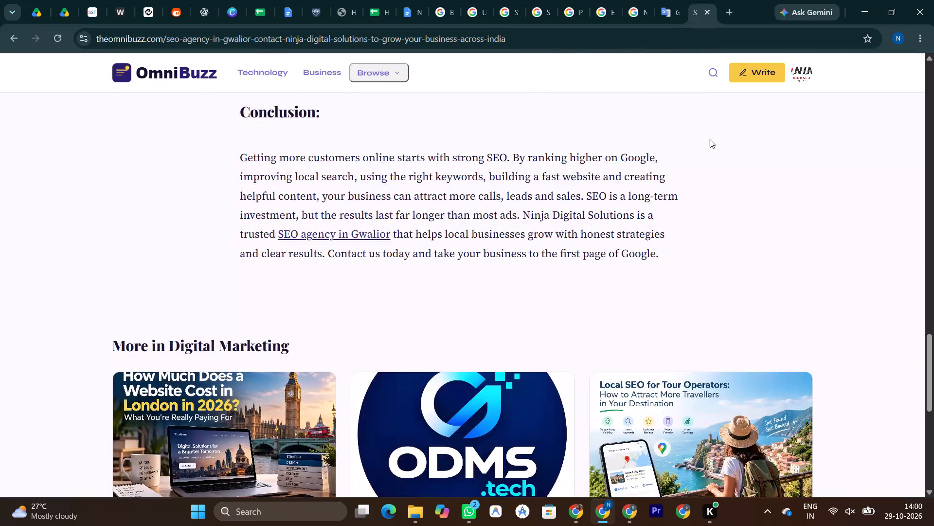
pyautogui.scroll(20, 710, 139)
pyautogui.scroll(9, 710, 139)
pyautogui.scroll(-6, 710, 139)
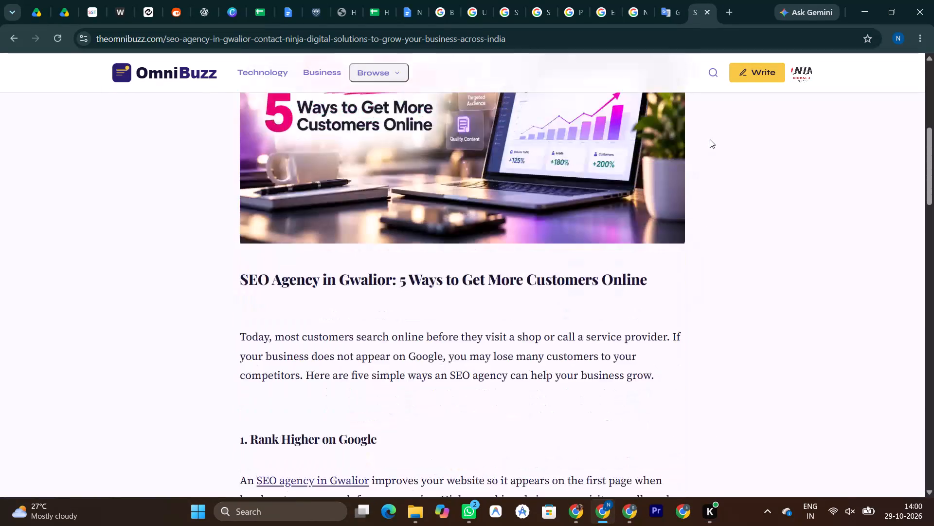
pyautogui.scroll(-5, 710, 139)
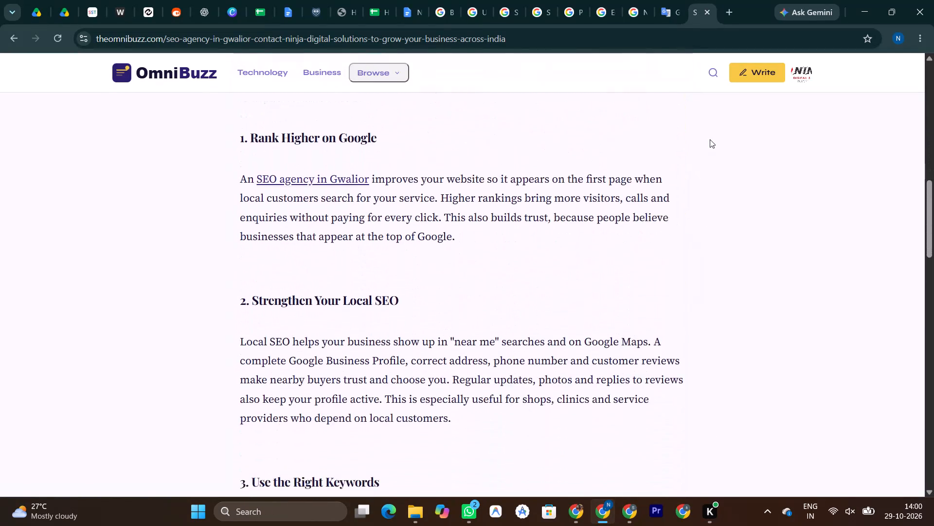
pyautogui.scroll(13, 710, 139)
pyautogui.scroll(-14, 710, 139)
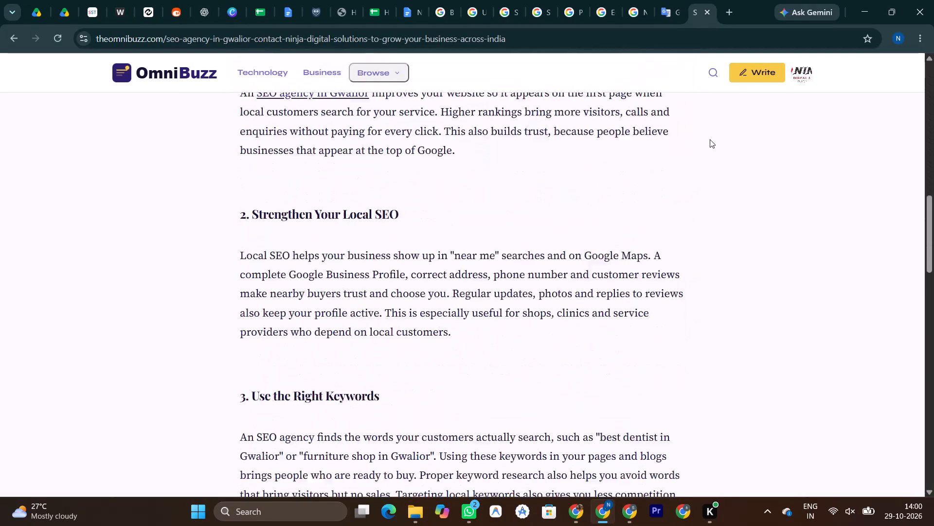
pyautogui.scroll(-13, 710, 139)
pyautogui.scroll(20, 710, 139)
pyautogui.scroll(3, 710, 139)
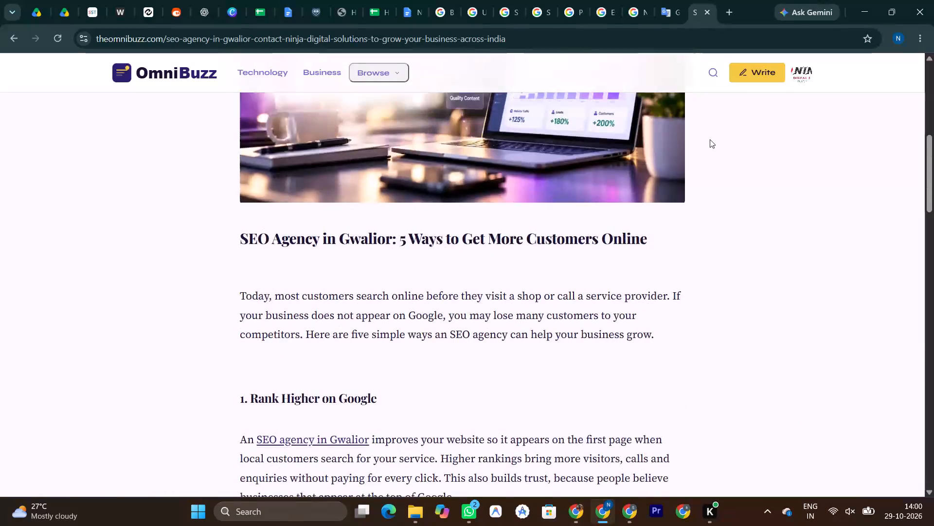
pyautogui.scroll(4, 710, 139)
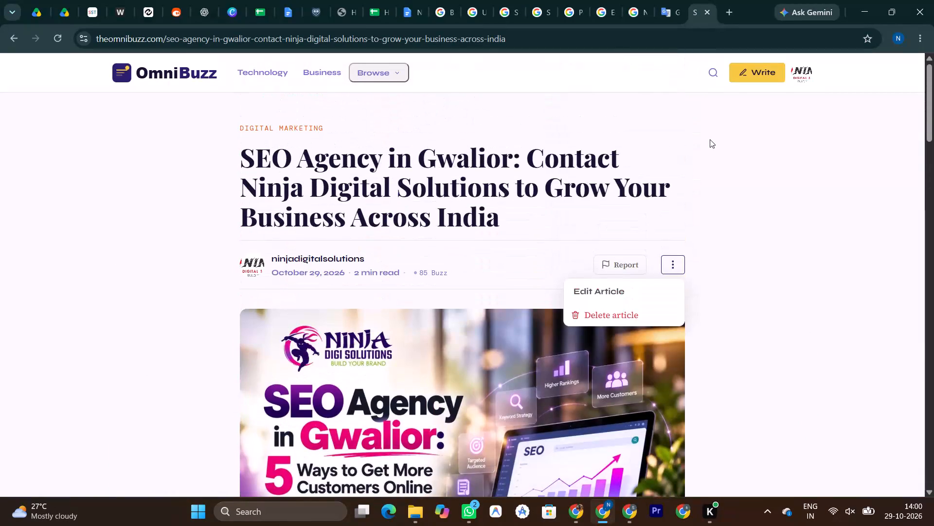
pyautogui.click(793, 171)
# Copy the published OmniBuzz article's URL into the Backlink Url cell of the October 2026 theomnibuzz.com row in the Harsh Backlink sheet.
pyautogui.click(586, 34)
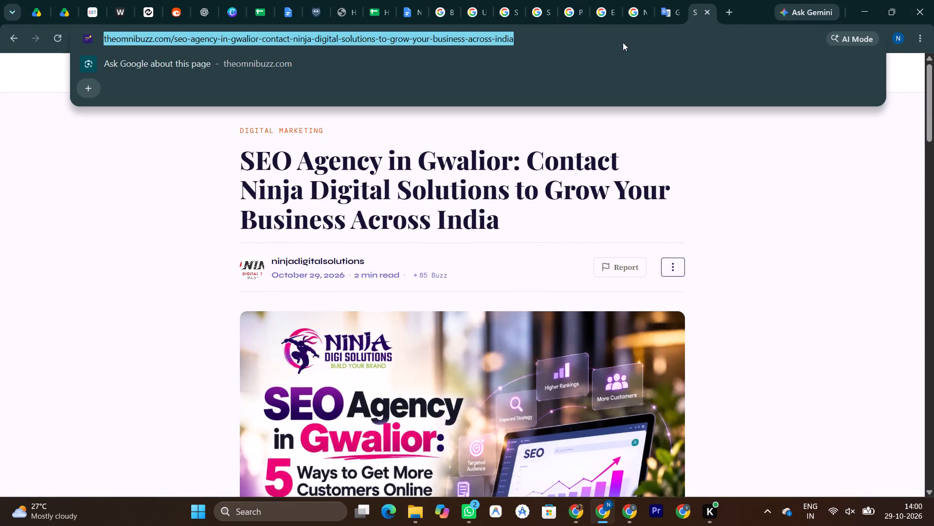
pyautogui.tripleClick(648, 36)
pyautogui.hotkey('ctrl', 'c')
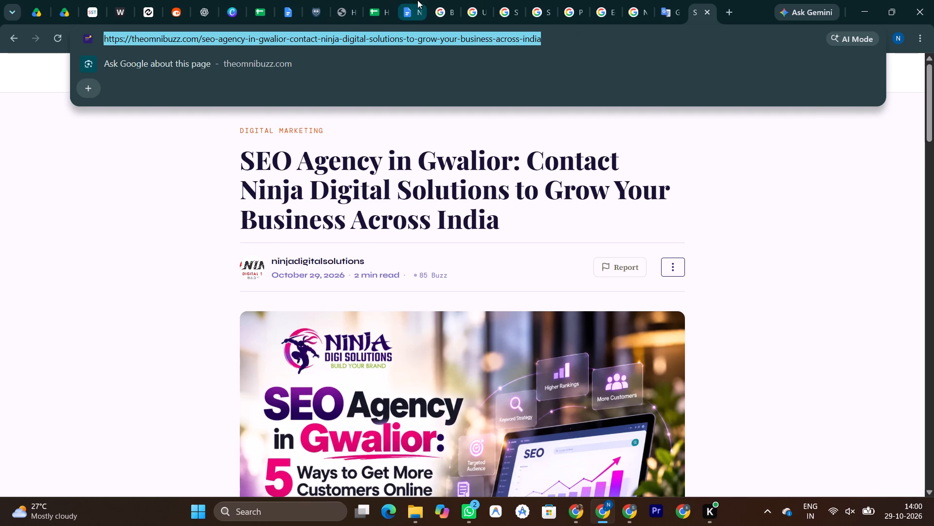
pyautogui.click(417, 0)
pyautogui.click(374, 0)
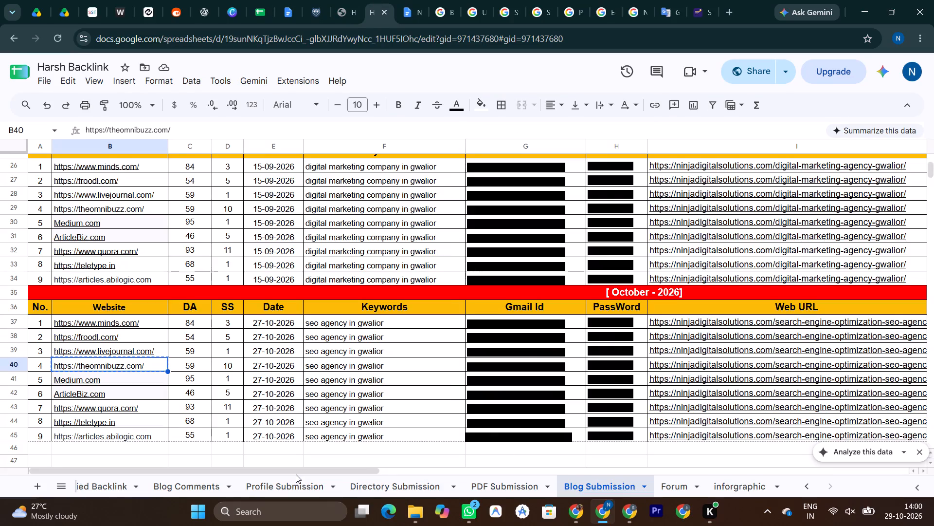
pyautogui.moveTo(293, 470); pyautogui.dragTo(577, 463)
pyautogui.click(444, 365)
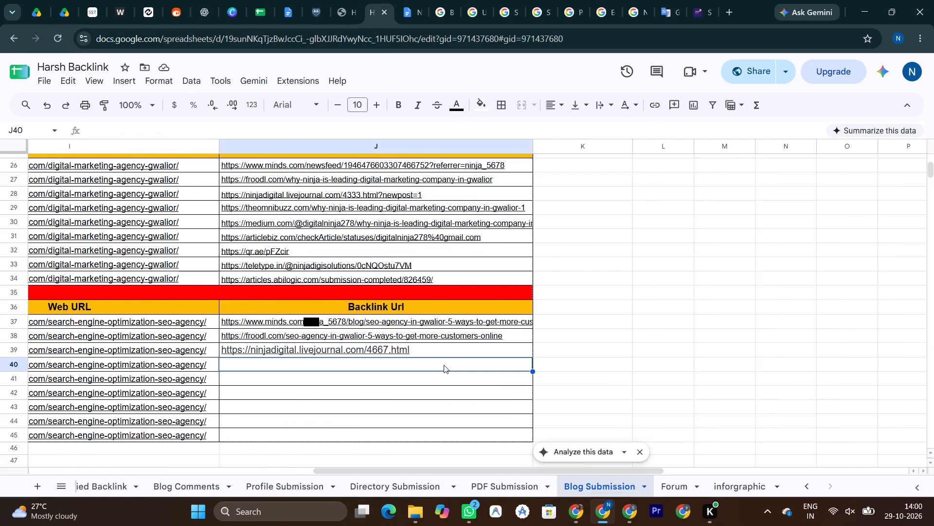
pyautogui.hotkey('ctrl', 'v')
# Copy Medium.com from the October 2026 website list and open it in a new browser tab.
pyautogui.moveTo(503, 472); pyautogui.dragTo(181, 470)
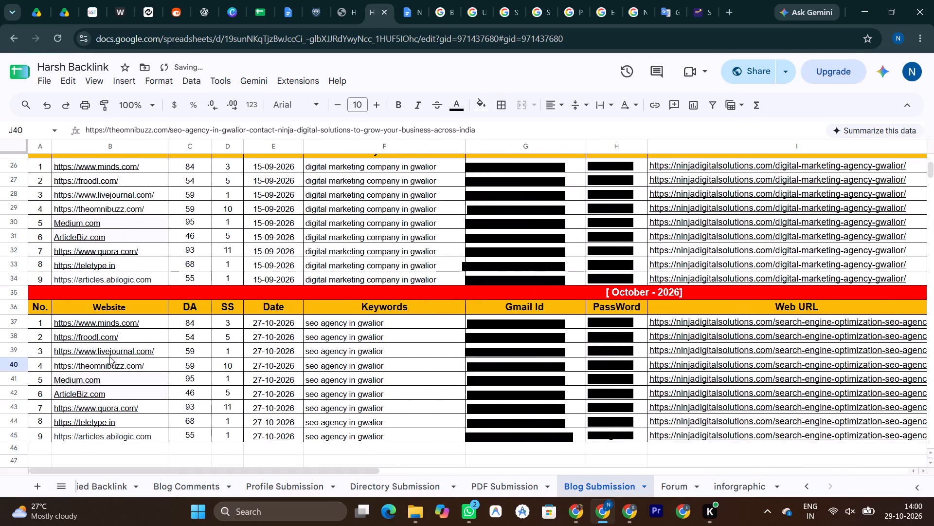
pyautogui.click(130, 383)
pyautogui.hotkey('ctrl', 'c')
pyautogui.keyDown('ctrl'); pyautogui.moveTo(130, 383); pyautogui.dragTo(416, 240); pyautogui.keyUp('ctrl')
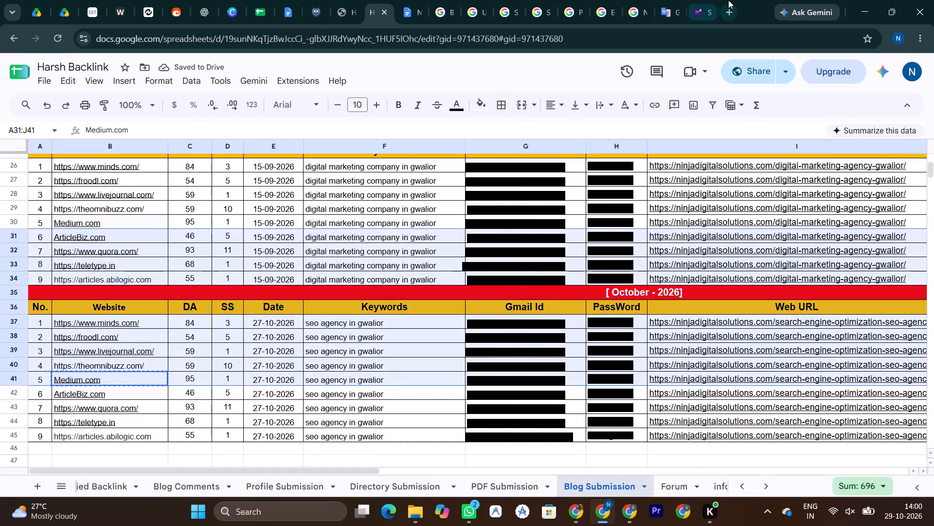
pyautogui.click(728, 0)
pyautogui.hotkey('ctrl', 'v')
pyautogui.press('Return')
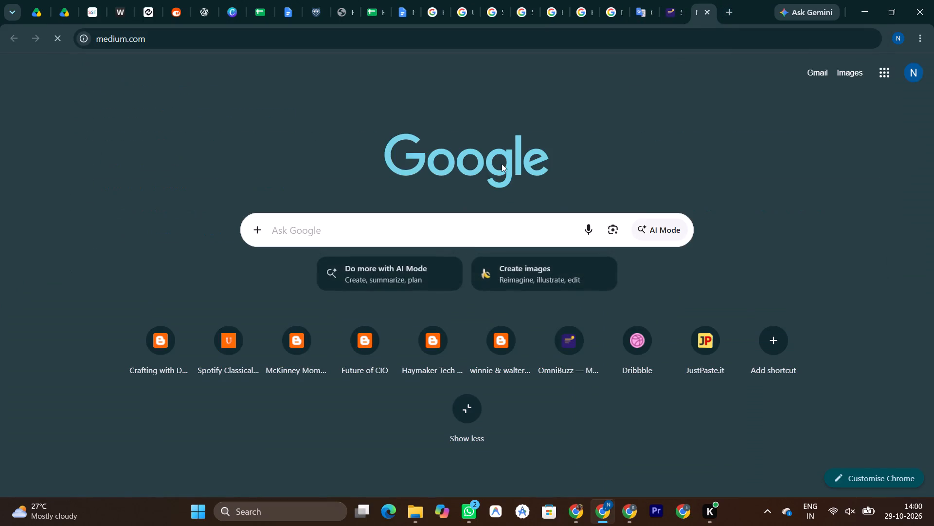
# Close the browser tab holding the published OmniBuzz article.
pyautogui.click(666, 0)
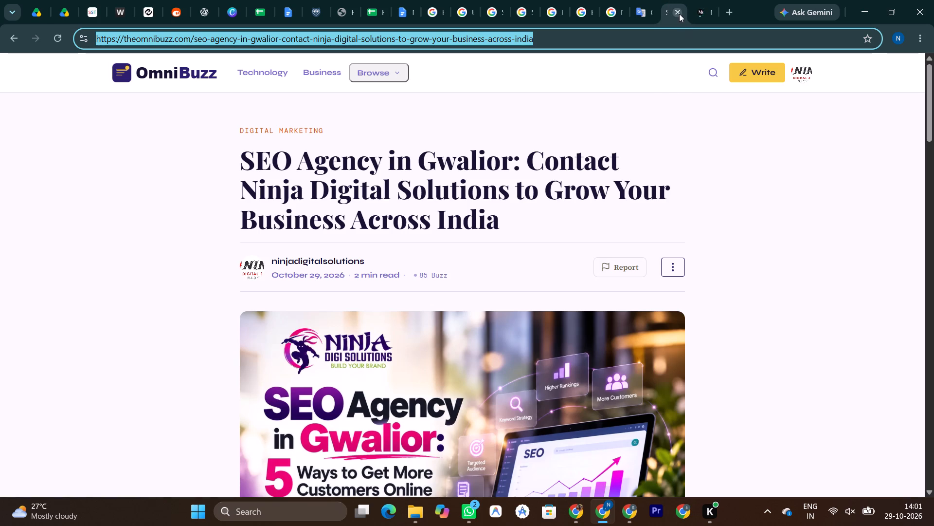
pyautogui.click(679, 14)
# Examine the October 2026 rows for OmniBuzz and Medium in the Blog Submission sheet, including their Backlink Url cells.
pyautogui.click(368, 0)
pyautogui.scroll(-1, 286, 312)
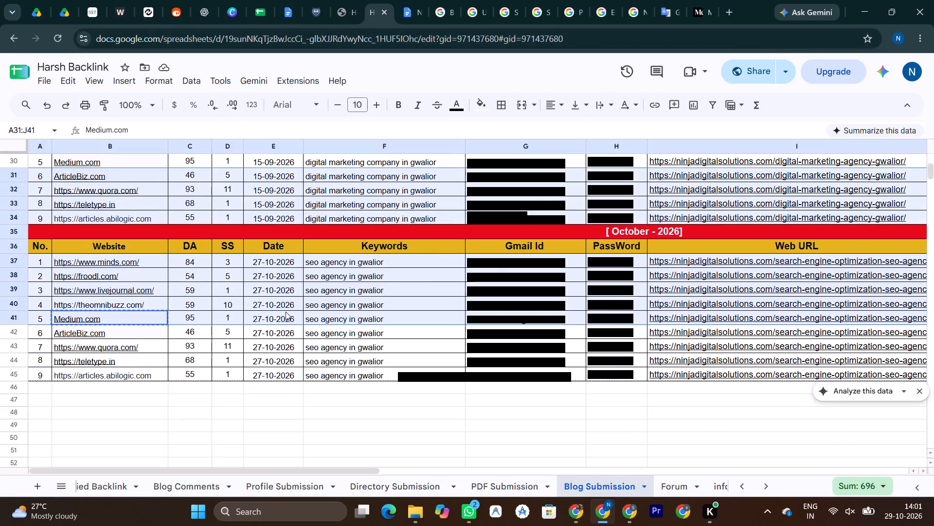
pyautogui.scroll(1, 286, 312)
pyautogui.click(421, 417)
pyautogui.click(141, 381)
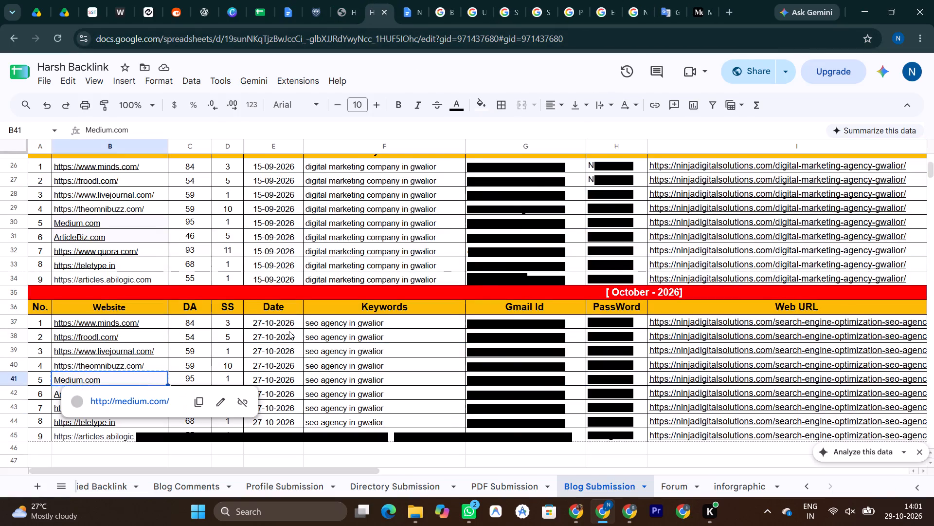
pyautogui.moveTo(358, 472); pyautogui.dragTo(479, 472)
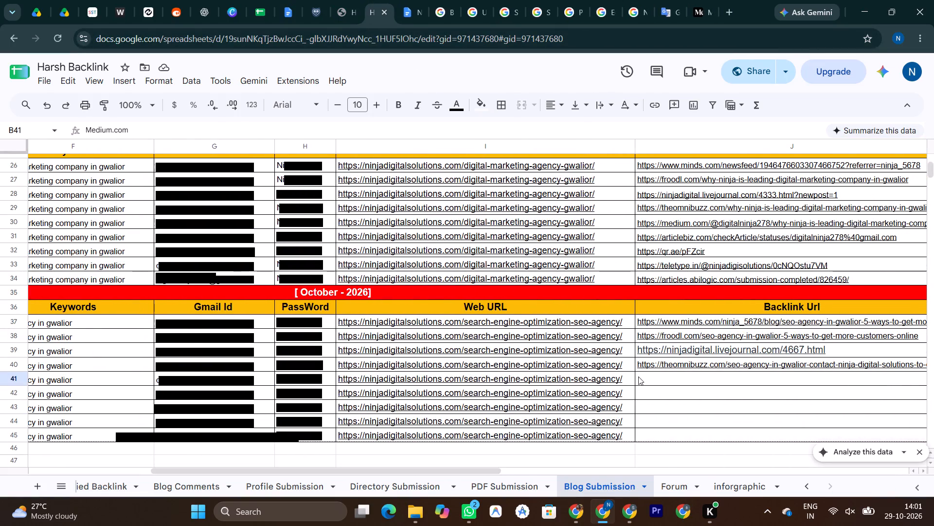
pyautogui.click(644, 379)
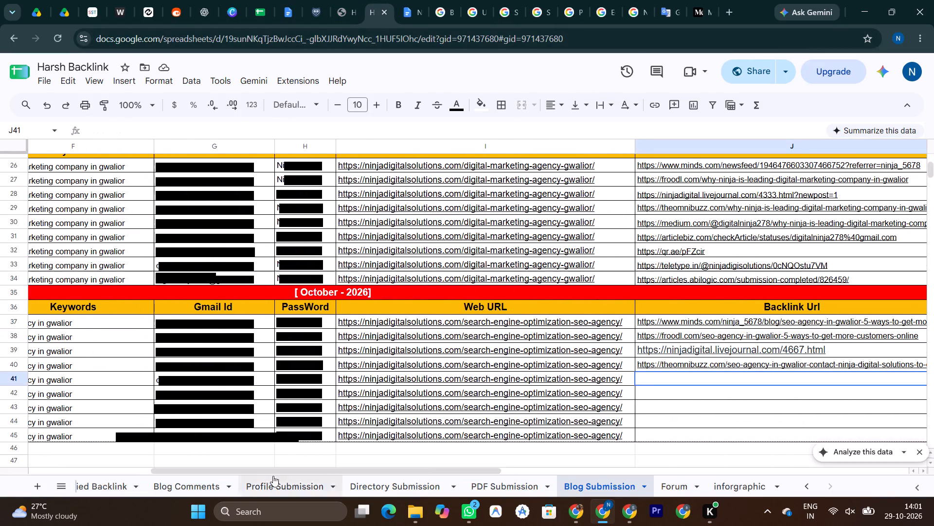
pyautogui.moveTo(446, 470); pyautogui.dragTo(337, 478)
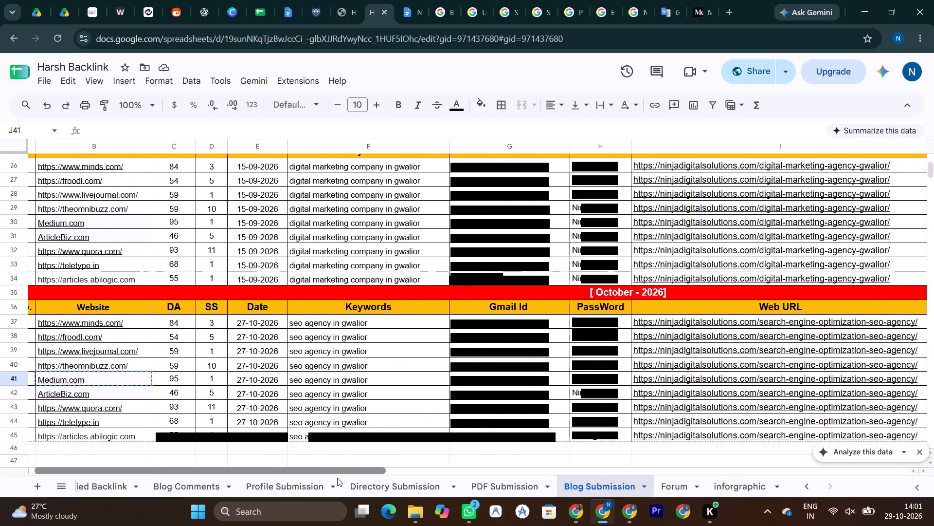
pyautogui.moveTo(337, 478); pyautogui.dragTo(384, 474)
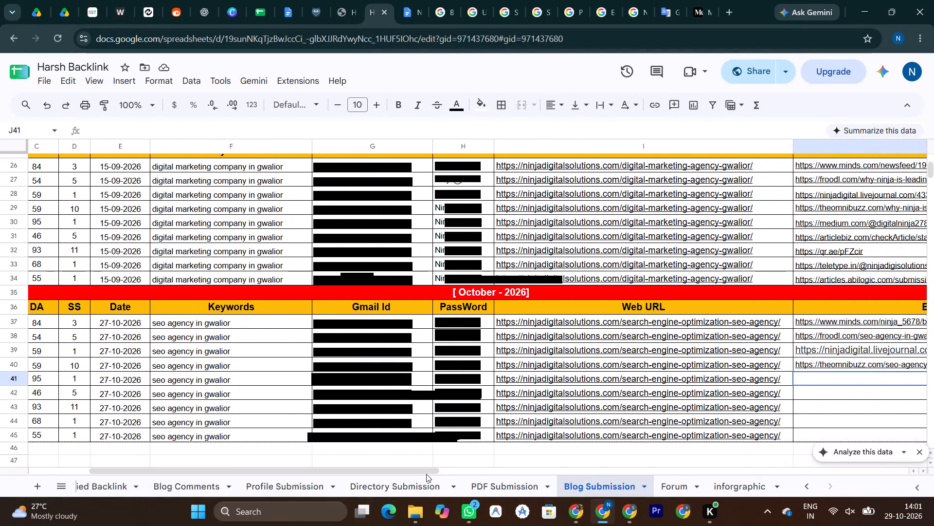
pyautogui.click(881, 365)
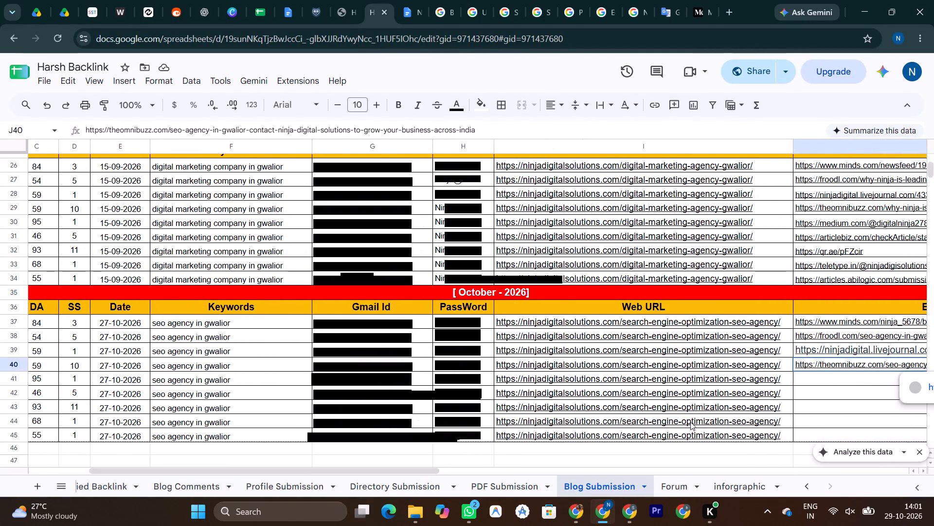
pyautogui.moveTo(413, 471); pyautogui.dragTo(181, 470)
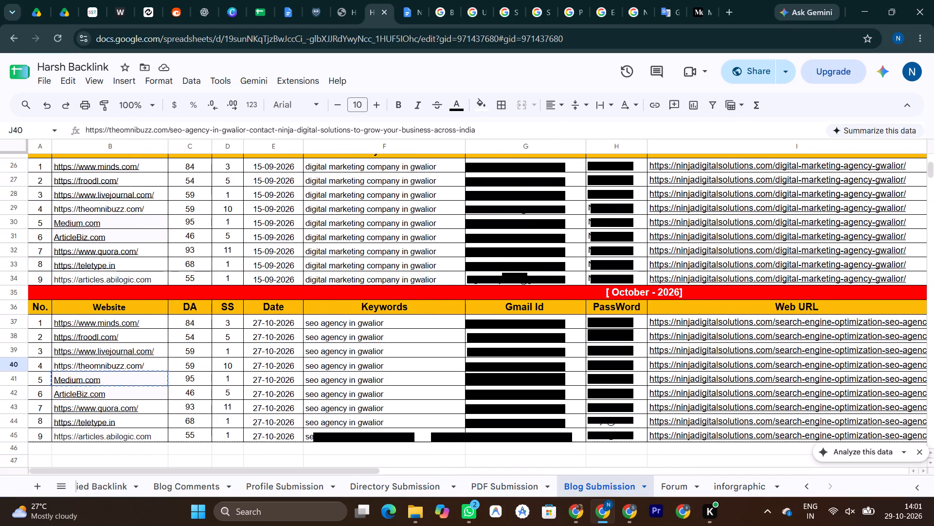
# Set the date of the October theomnibuzz.com row to 29-10-2026.
pyautogui.click(16, 367)
pyautogui.click(368, 367)
pyautogui.click(261, 368)
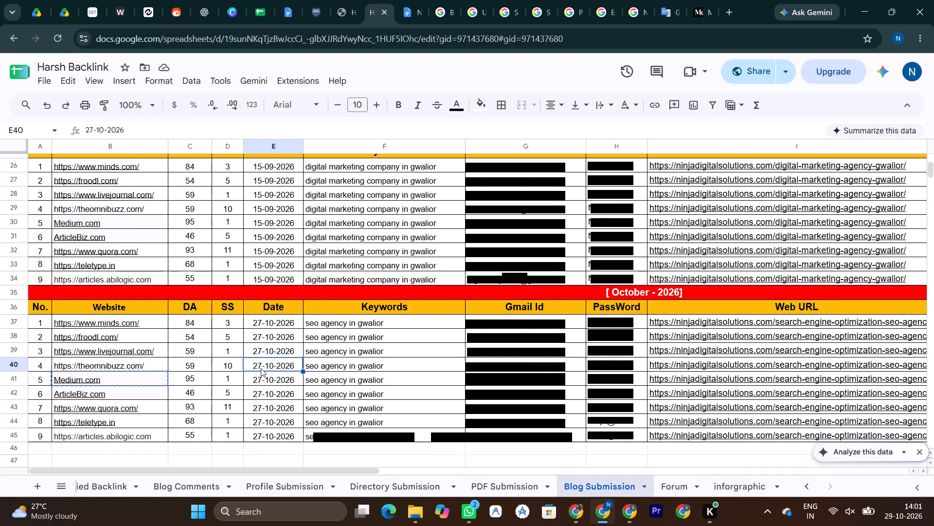
pyautogui.press('BackSpace')
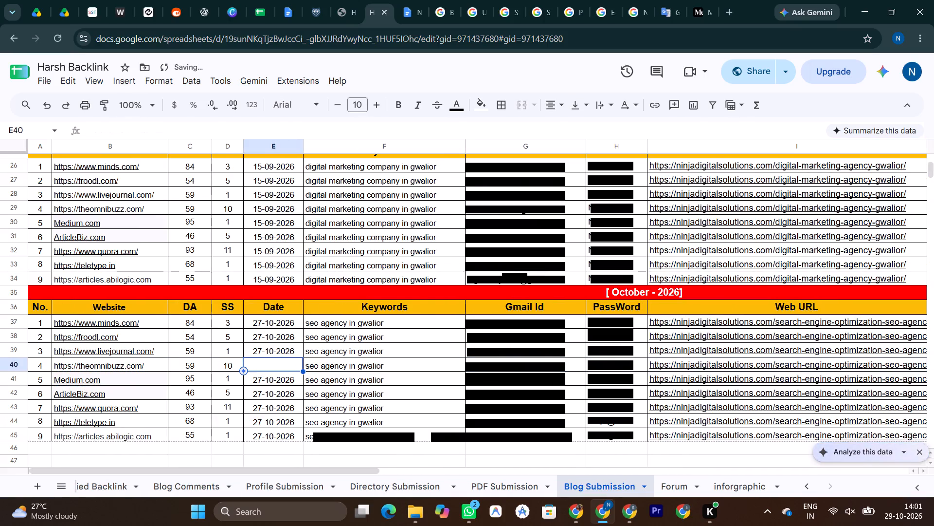
pyautogui.write('29')
pyautogui.press('-')
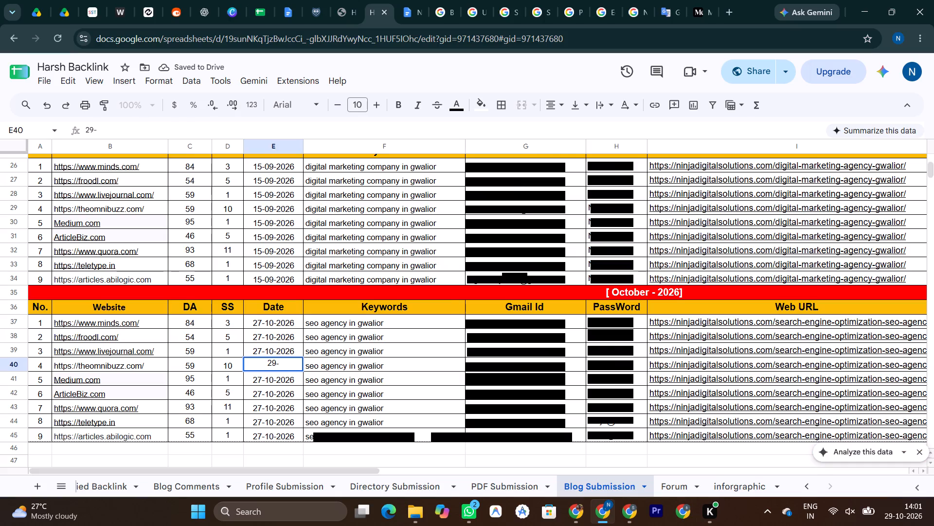
pyautogui.write('10-2026')
pyautogui.click(418, 354)
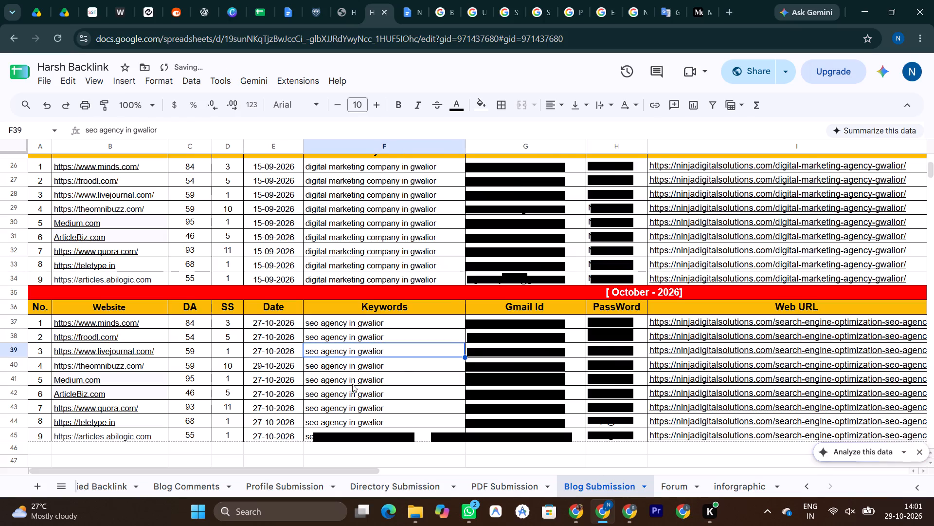
# Copy the 29-10-2026 date into the Date cells of the five October rows from Medium.com to articles.abilogic.com.
pyautogui.click(279, 365)
pyautogui.hotkey('ctrl', 'c')
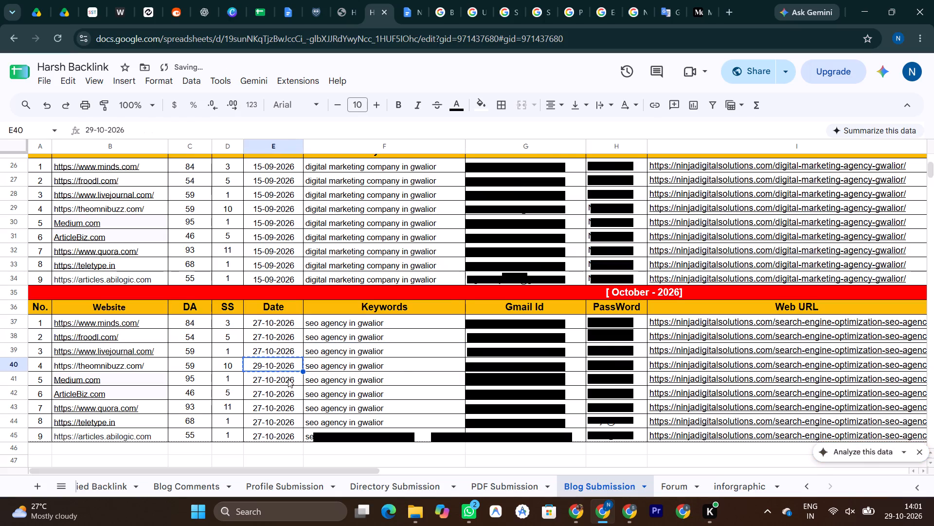
pyautogui.moveTo(288, 379); pyautogui.dragTo(291, 436)
pyautogui.hotkey('ctrl', 'v')
pyautogui.click(424, 378)
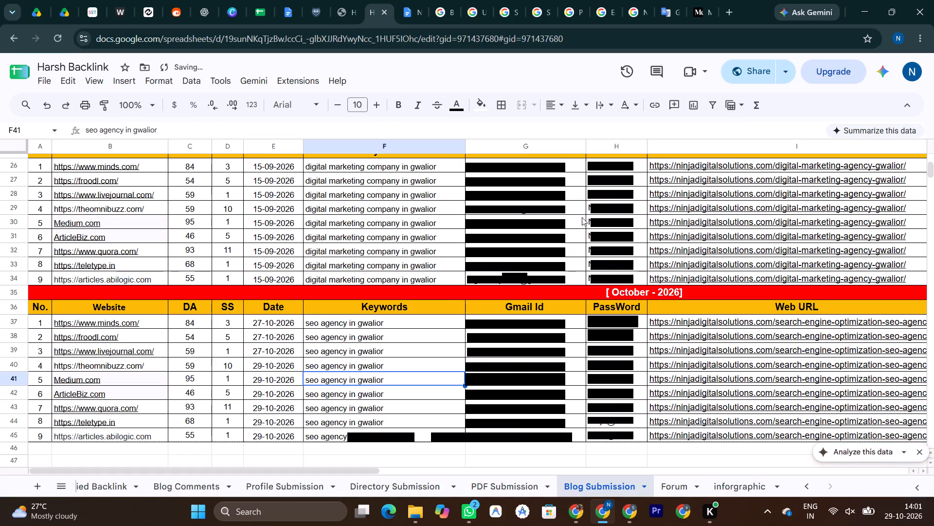
# Close the browser tab with the Funnelatrix article "How to Get More Local Customers Online".
pyautogui.click(415, 0)
pyautogui.click(358, 0)
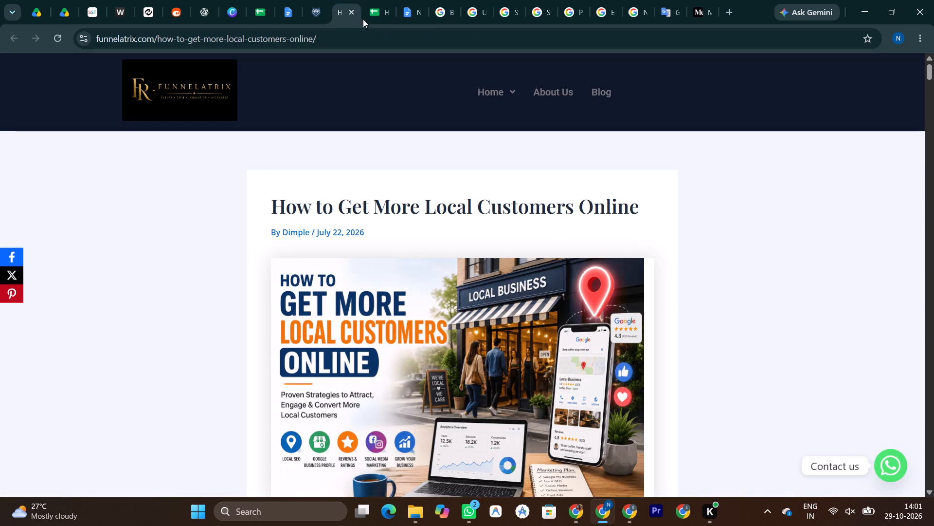
pyautogui.scroll(-6, 424, 141)
pyautogui.scroll(7, 424, 141)
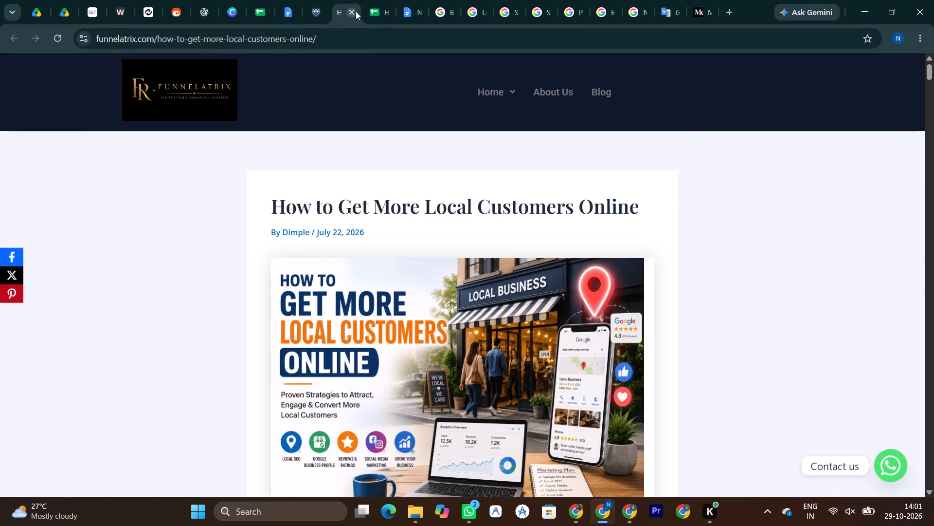
pyautogui.click(355, 11)
pyautogui.click(320, 0)
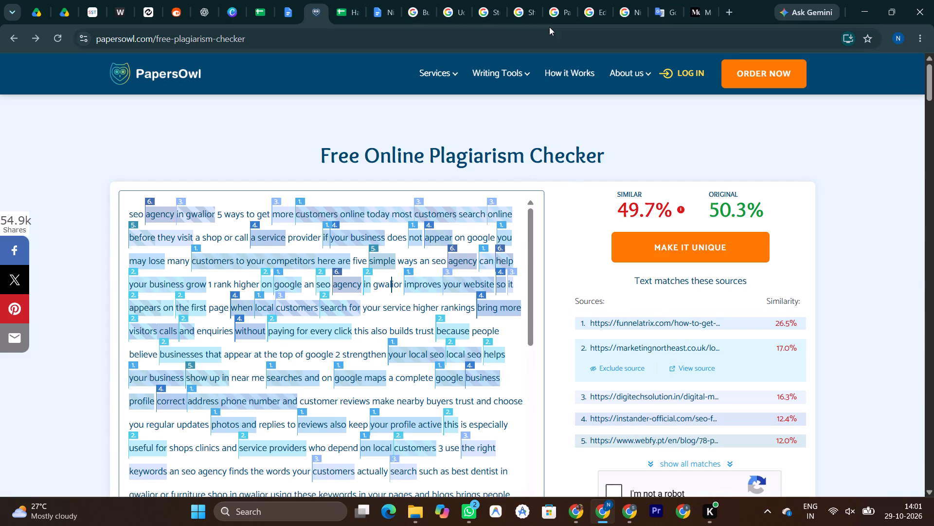
pyautogui.click(377, 0)
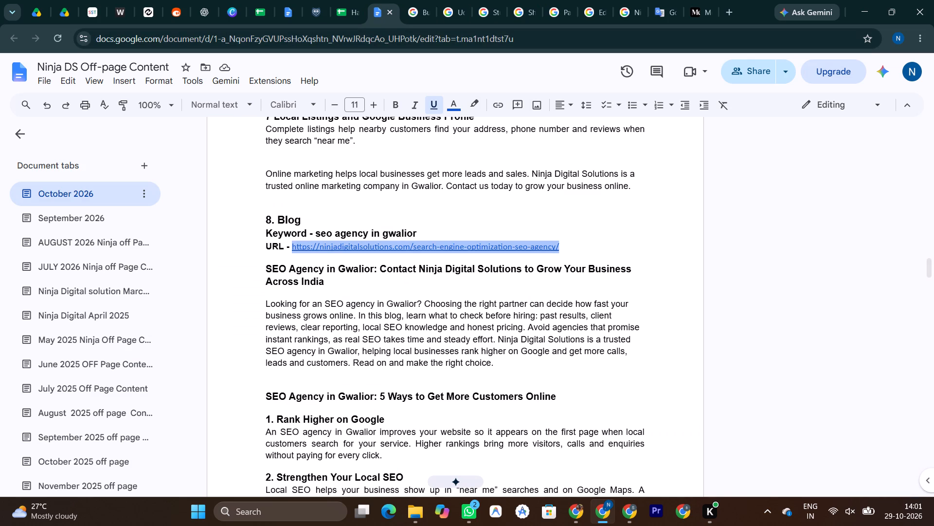
pyautogui.scroll(-1, 392, 202)
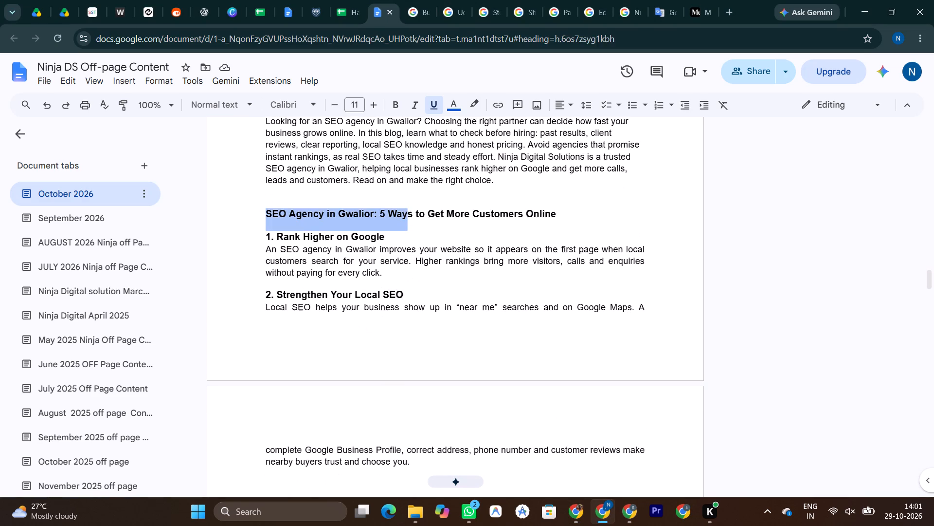
pyautogui.moveTo(430, 212); pyautogui.dragTo(564, 85)
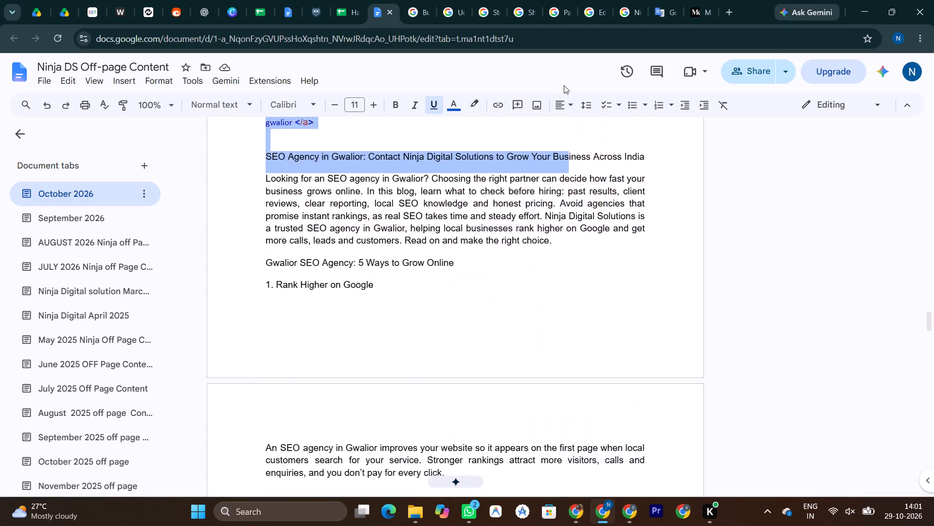
pyautogui.moveTo(564, 85); pyautogui.dragTo(552, 362)
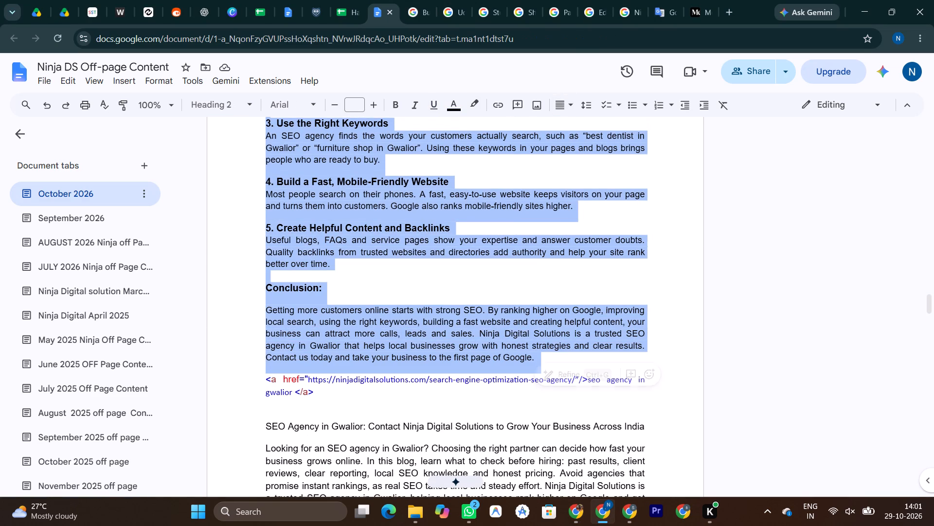
pyautogui.hotkey('ctrl', 'shift', 'v')
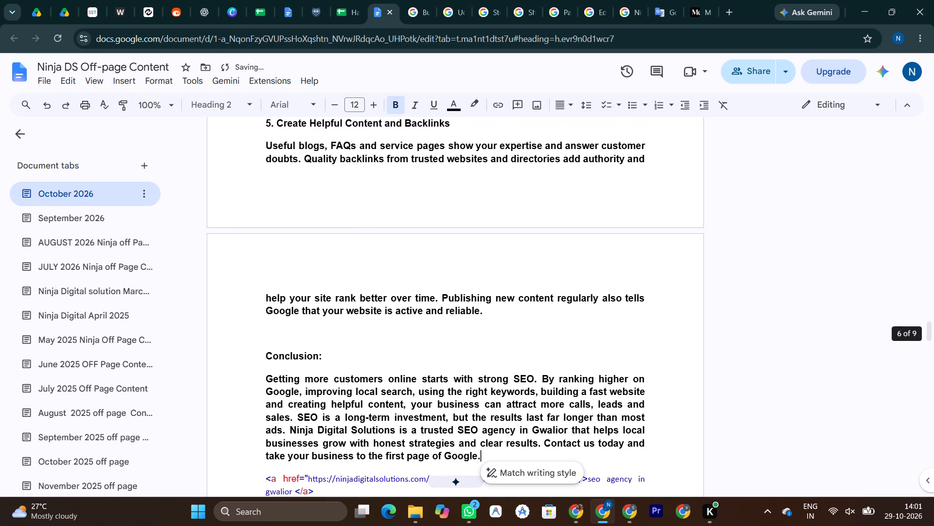
# Remove bold from the Conclusion paragraph and the "5. Create Helpful Content and Backlinks" paragraph and set both to font size 11.
pyautogui.scroll(-2, 489, 386)
pyautogui.moveTo(489, 337); pyautogui.dragTo(259, 265)
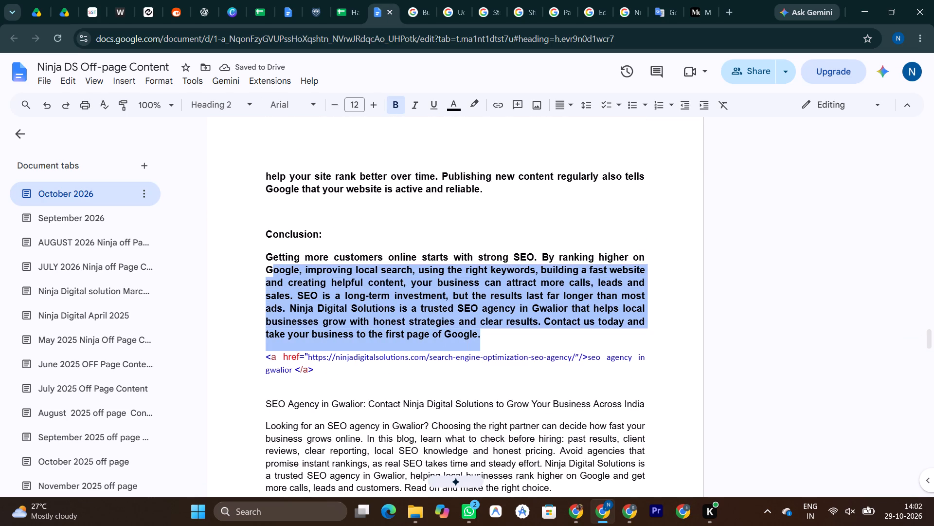
pyautogui.moveTo(259, 265); pyautogui.dragTo(254, 262)
pyautogui.click(397, 105)
pyautogui.click(337, 98)
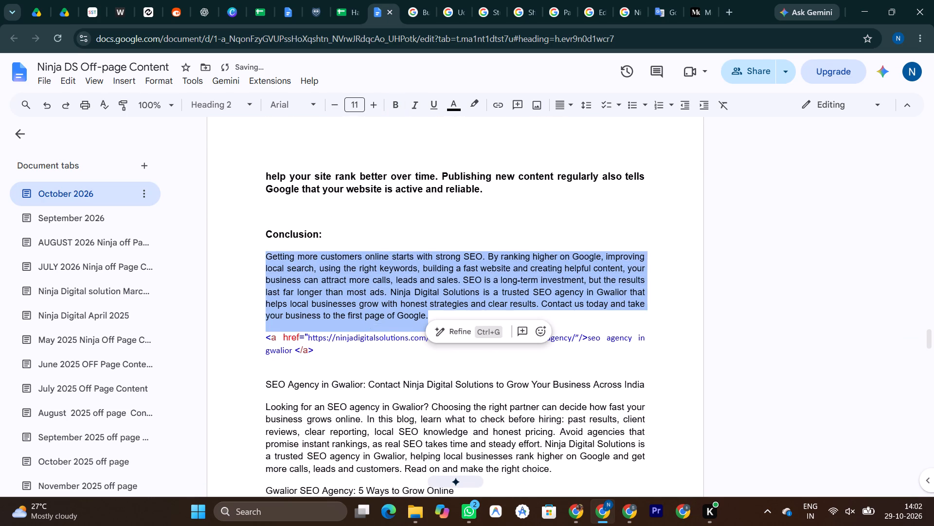
pyautogui.scroll(1, 413, 258)
pyautogui.moveTo(499, 245); pyautogui.dragTo(265, 121)
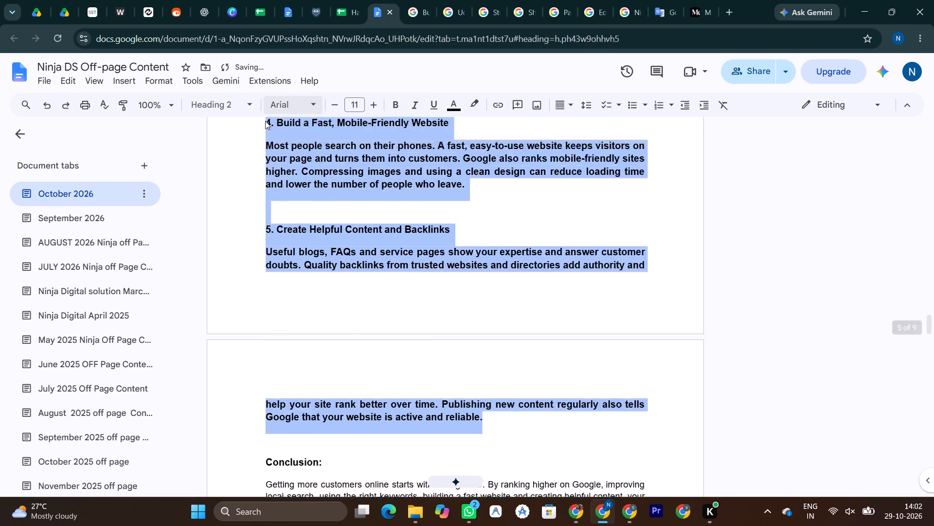
pyautogui.moveTo(265, 121); pyautogui.dragTo(257, 336)
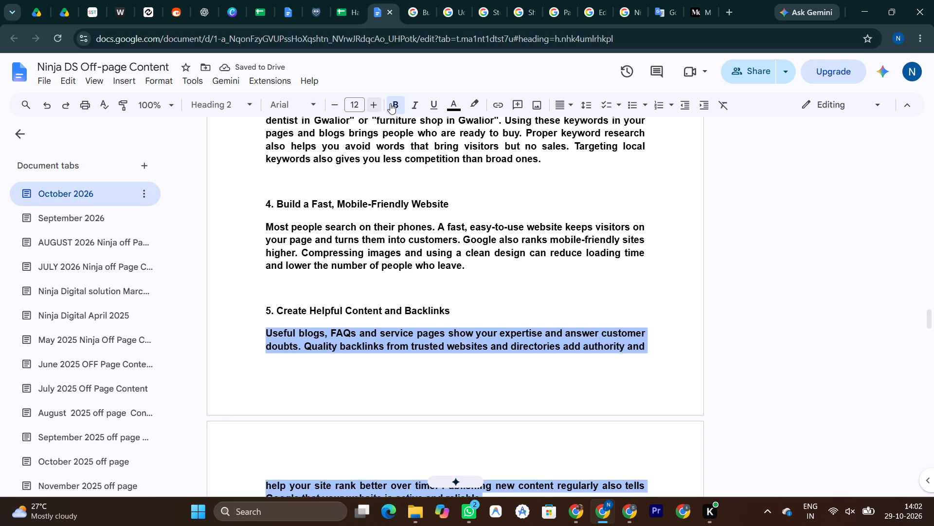
pyautogui.click(391, 103)
pyautogui.click(333, 104)
# Make the body paragraphs of sections 4 and 3 non-bold at font size 11.
pyautogui.moveTo(470, 263); pyautogui.dragTo(443, 264)
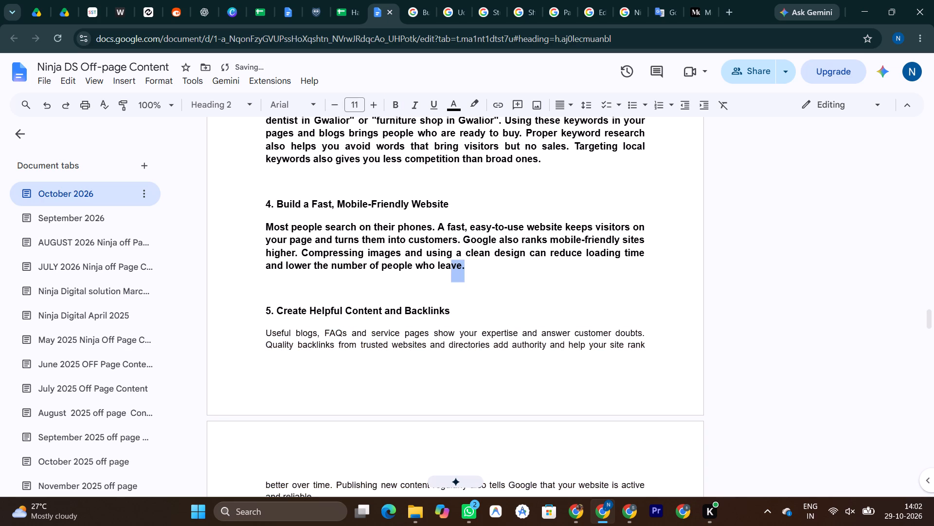
pyautogui.moveTo(443, 264); pyautogui.dragTo(259, 228)
pyautogui.click(394, 96)
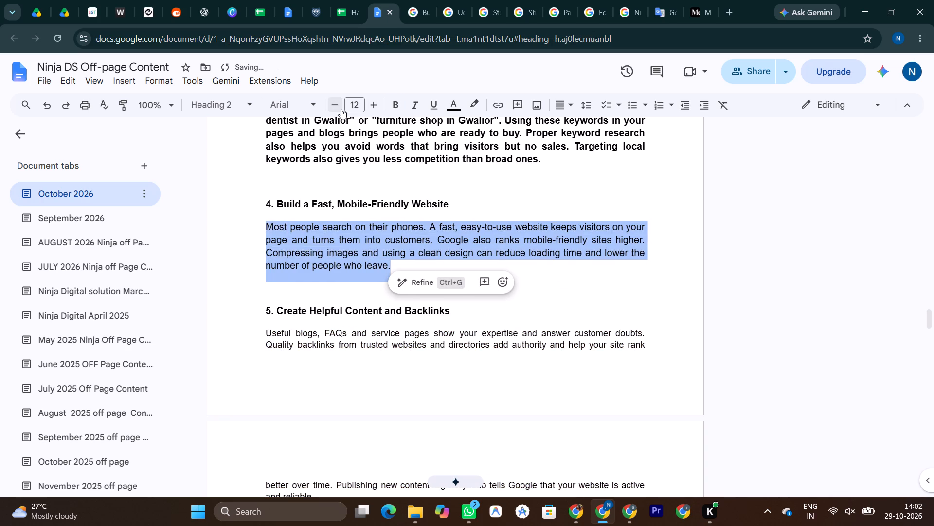
pyautogui.click(340, 109)
pyautogui.scroll(3, 435, 232)
pyautogui.moveTo(547, 343); pyautogui.dragTo(377, 330)
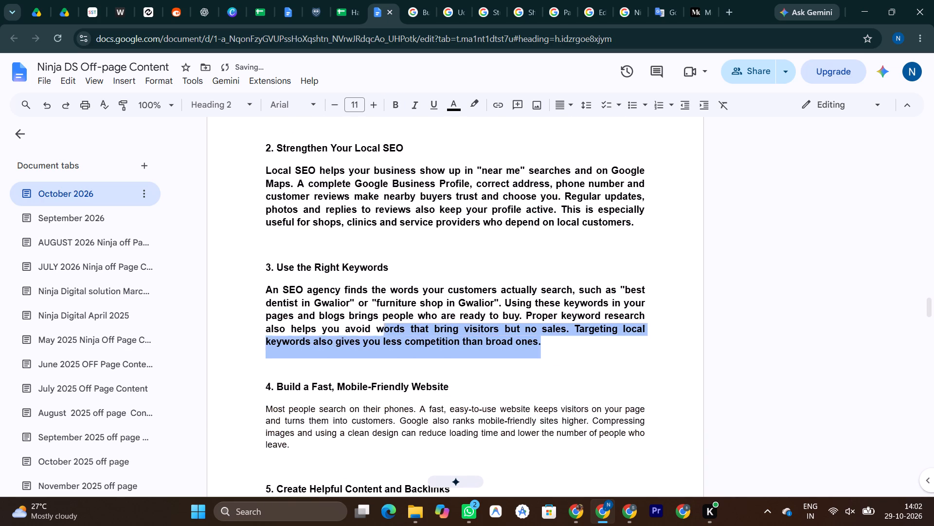
pyautogui.moveTo(377, 330); pyautogui.dragTo(266, 296)
pyautogui.click(391, 104)
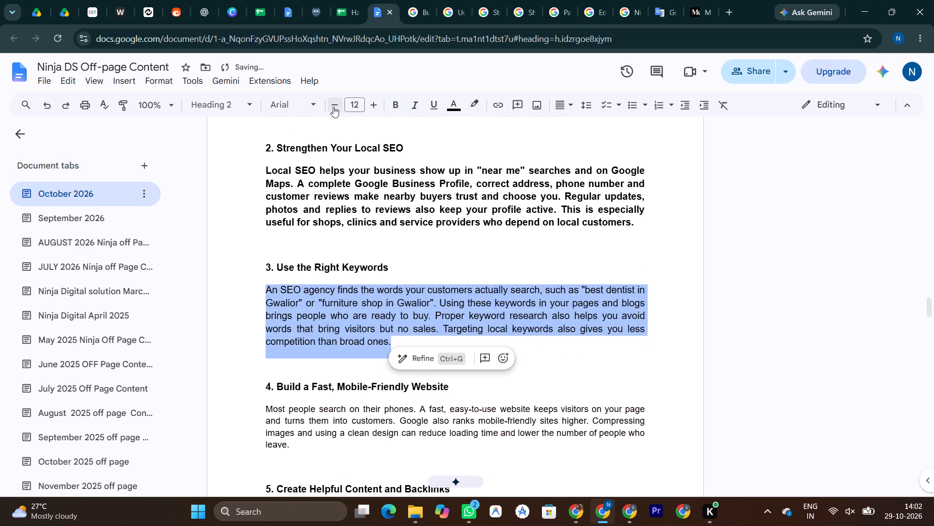
pyautogui.click(331, 103)
# Make the body paragraphs of "2. Strengthen Your Local SEO" and "1. Rank Higher on Google" non-bold at font size 11.
pyautogui.scroll(1, 420, 239)
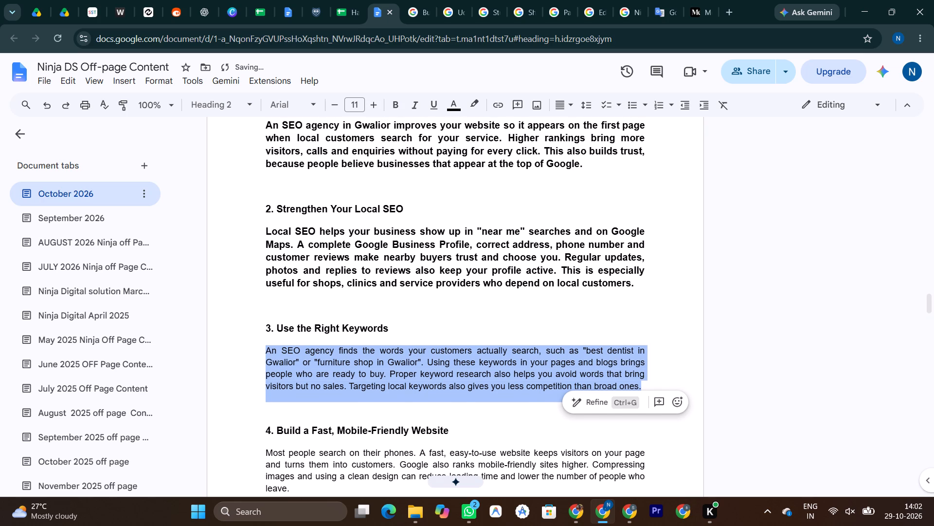
pyautogui.moveTo(640, 282); pyautogui.dragTo(263, 230)
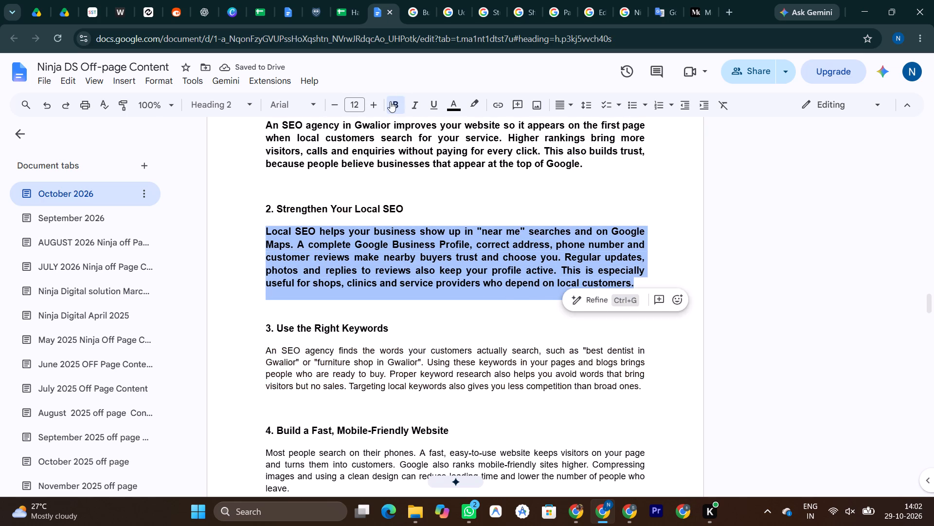
pyautogui.click(390, 101)
pyautogui.click(336, 104)
pyautogui.scroll(2, 400, 220)
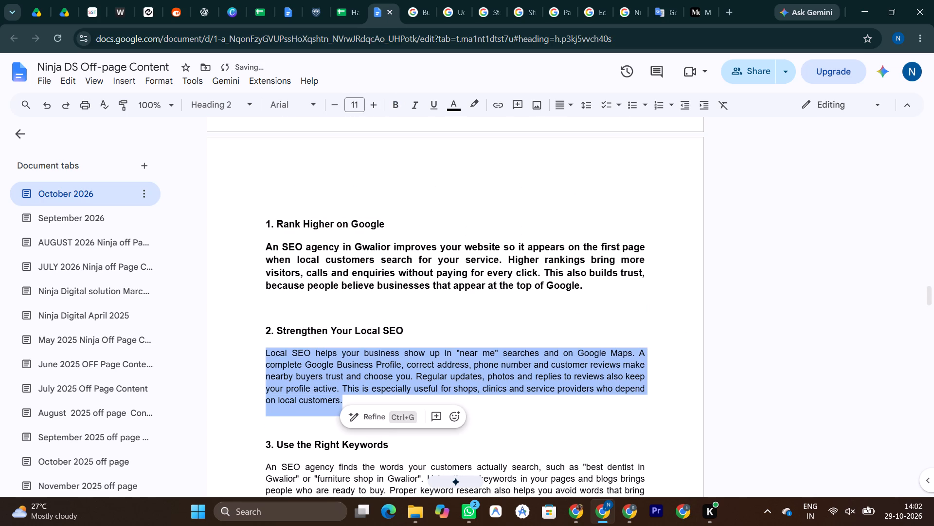
pyautogui.moveTo(591, 286); pyautogui.dragTo(246, 244)
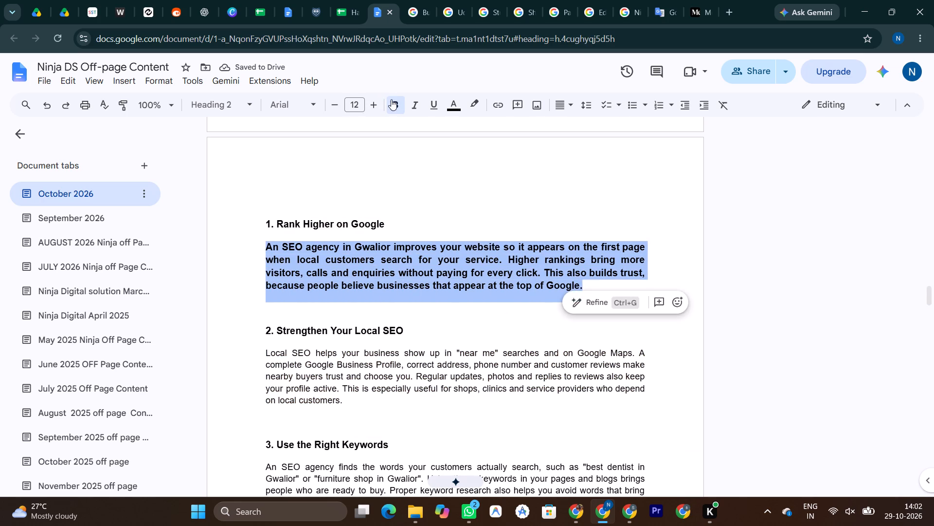
pyautogui.click(391, 99)
pyautogui.click(339, 107)
# Remove bold from the "Today, most customers search online" introduction paragraph and set its font size to 11.
pyautogui.scroll(5, 486, 250)
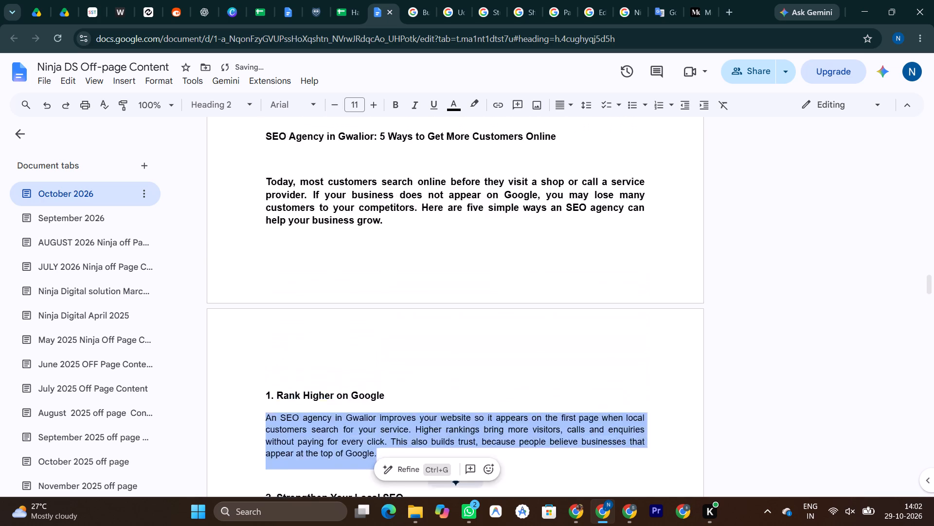
pyautogui.moveTo(382, 353); pyautogui.dragTo(249, 319)
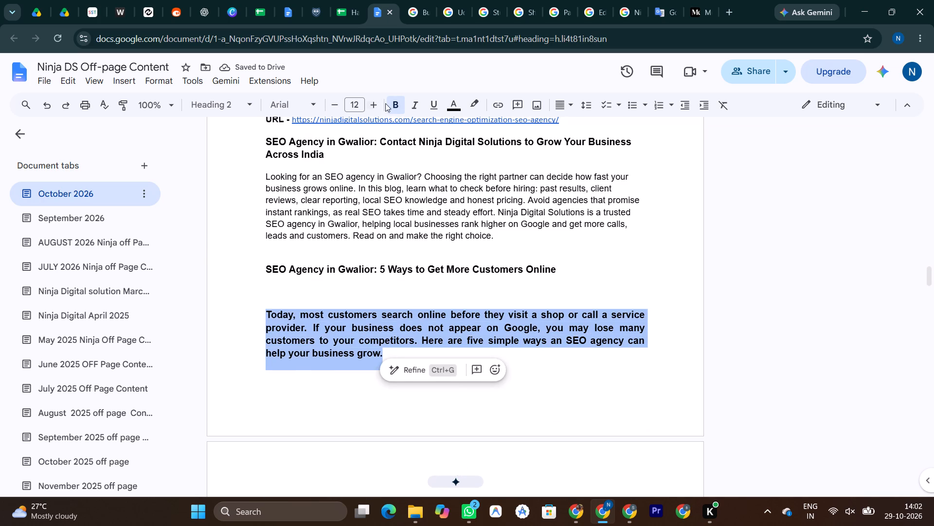
pyautogui.click(401, 103)
pyautogui.click(337, 101)
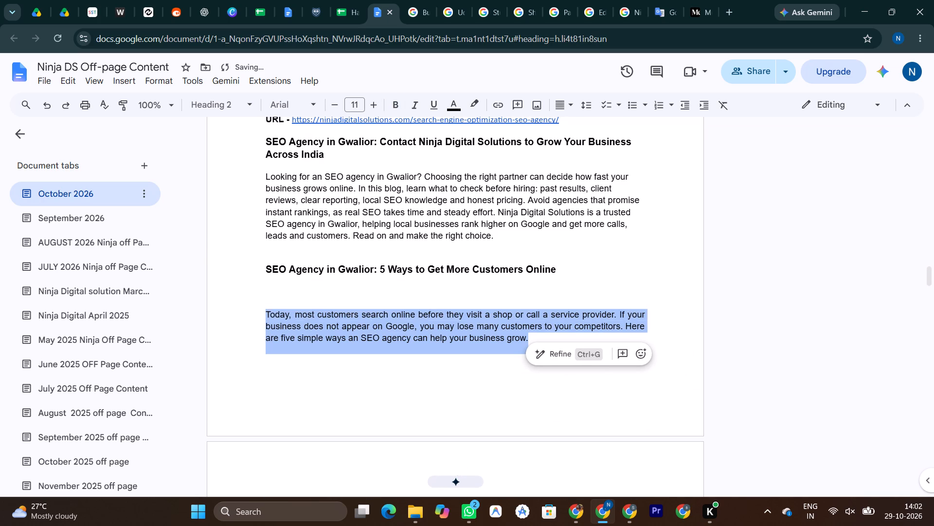
# Delete the blank lines below the "5 Ways to Get More Customers Online" title and above the section 1 and section 2 headings.
pyautogui.click(361, 296)
pyautogui.click(361, 296)
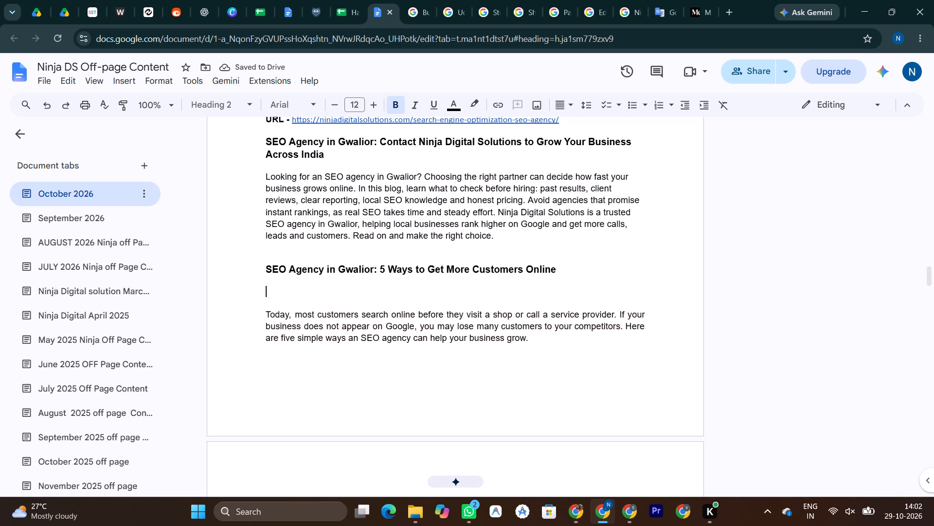
pyautogui.press('BackSpace')
pyautogui.scroll(-3, 361, 296)
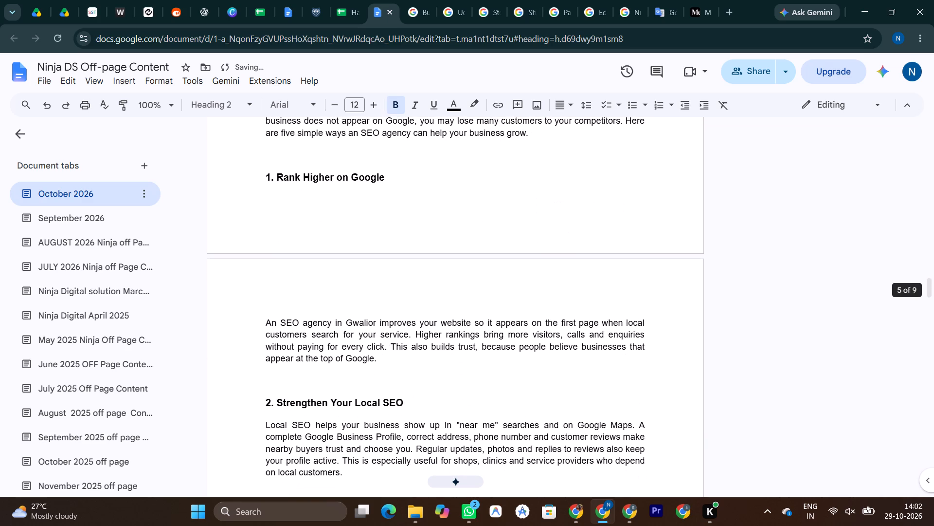
pyautogui.click(278, 386)
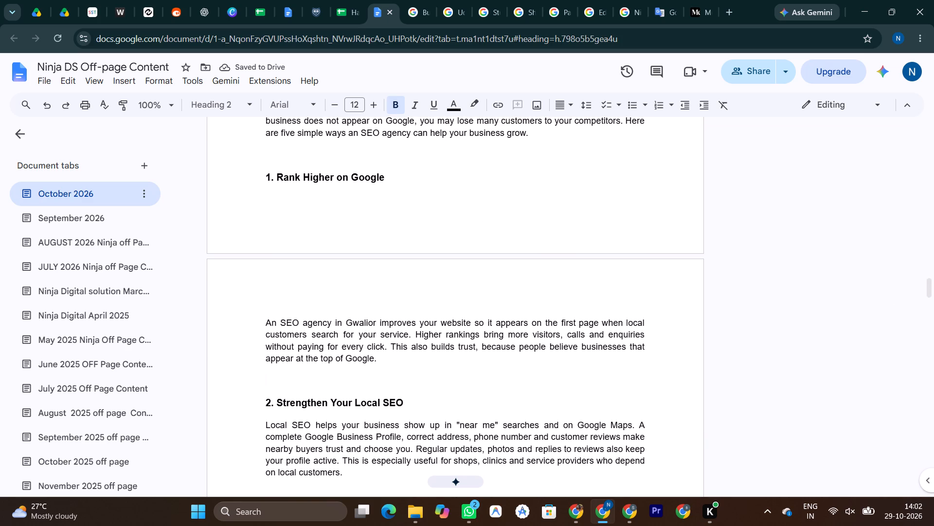
pyautogui.press('BackSpace')
pyautogui.scroll(1, 305, 242)
pyautogui.click(296, 209)
pyautogui.press('BackSpace')
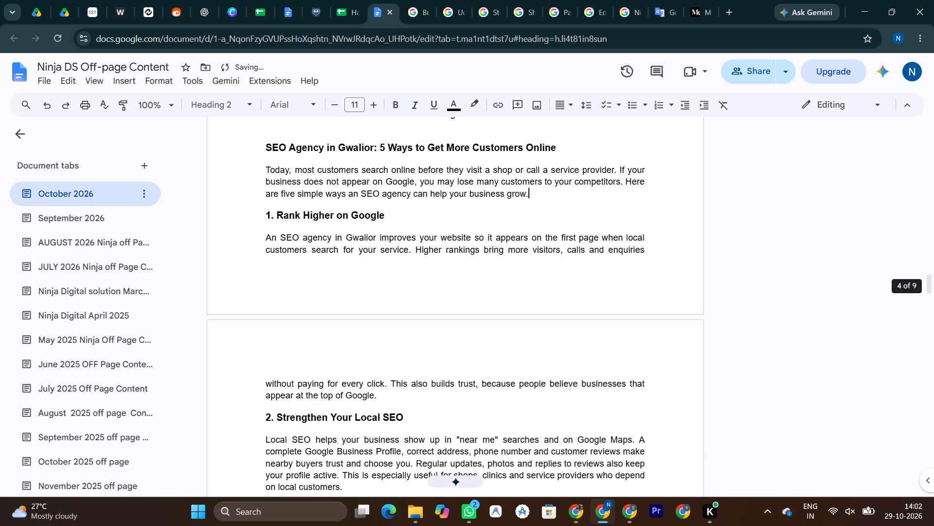
# Delete the blank lines above the headings of sections 3, 4 and 5.
pyautogui.scroll(-4, 352, 254)
pyautogui.click(318, 256)
pyautogui.press('BackSpace')
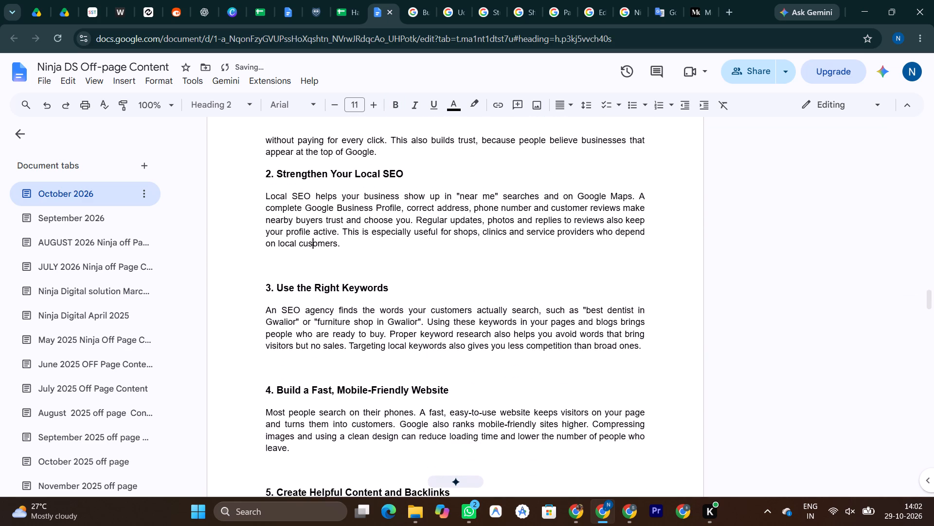
pyautogui.hotkey('ctrl', 'z')
pyautogui.click(317, 267)
pyautogui.press('BackSpace')
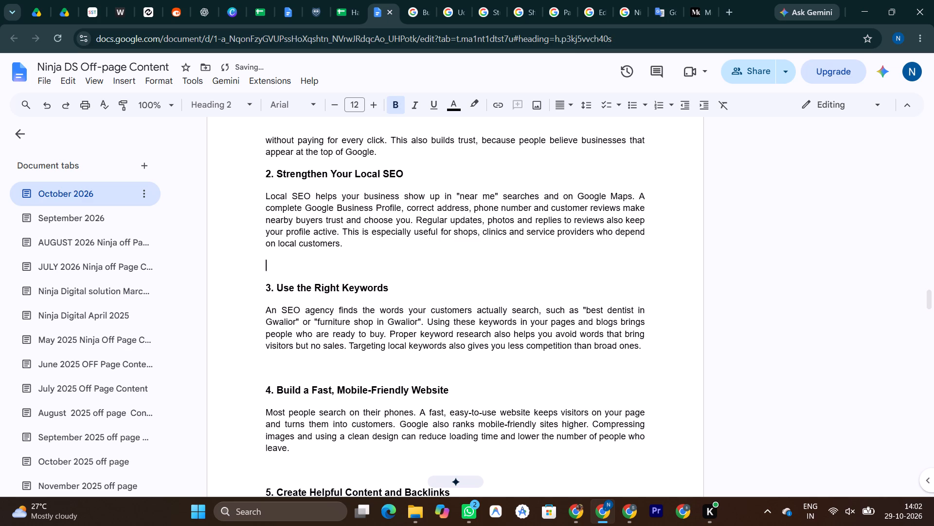
pyautogui.click(305, 348)
pyautogui.press('BackSpace')
pyautogui.scroll(-2, 310, 309)
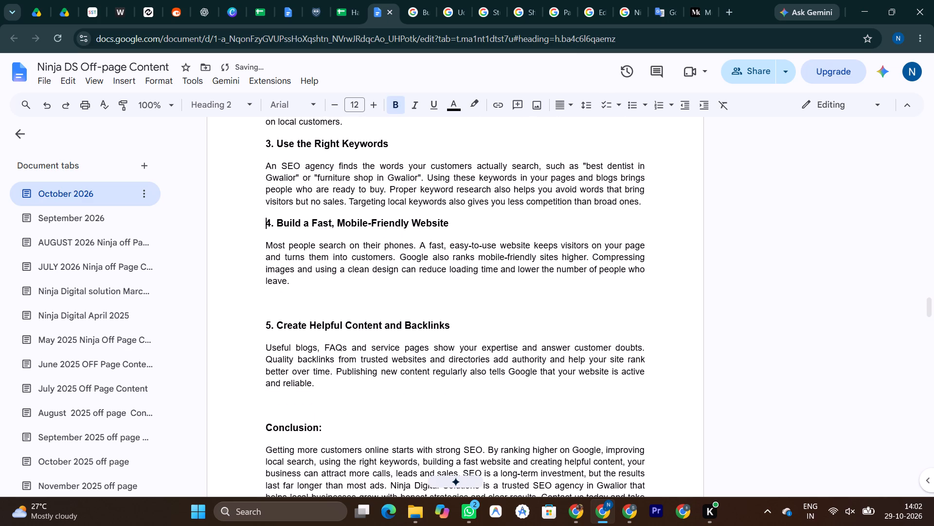
pyautogui.click(305, 311)
pyautogui.press('BackSpace')
# Add a line break after the section 2 paragraph, above the "3. Use the Right Keywords" heading.
pyautogui.scroll(2, 390, 269)
pyautogui.scroll(2, 389, 205)
pyautogui.scroll(-3, 389, 205)
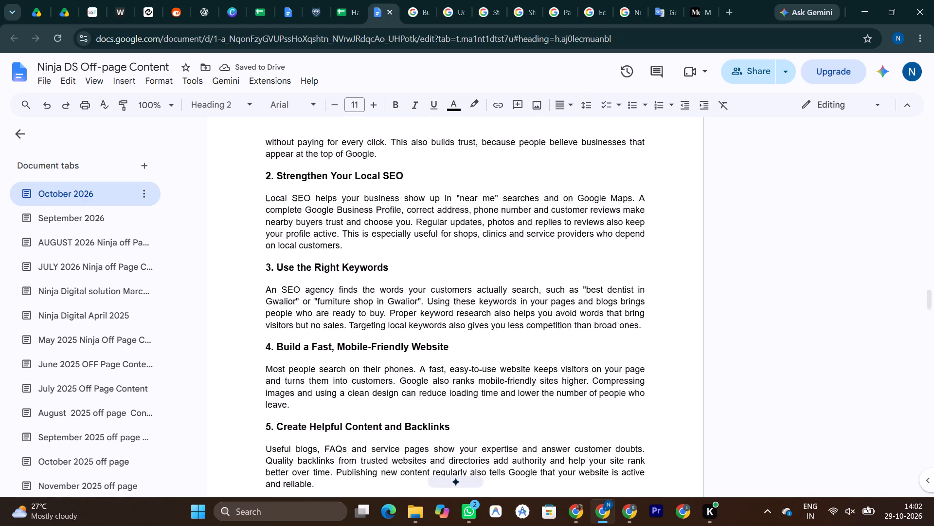
pyautogui.click(377, 186)
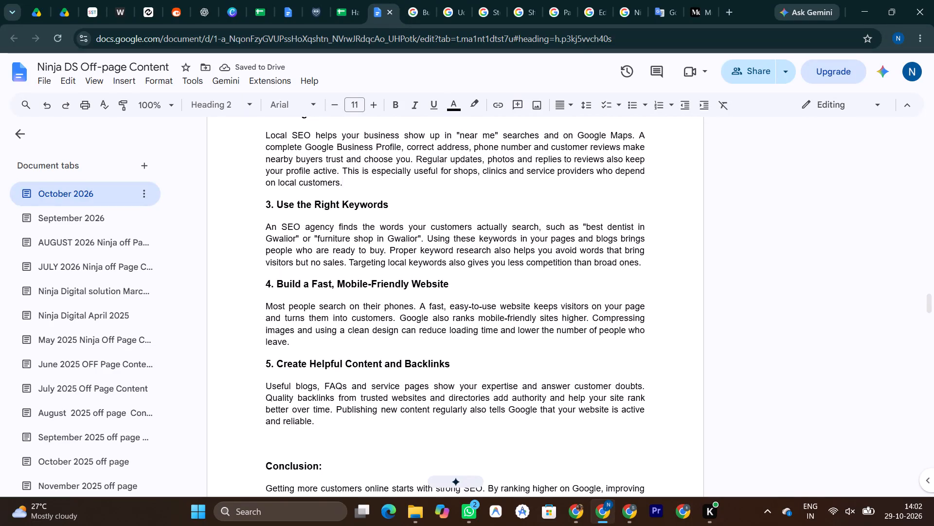
pyautogui.hotkey('shift', 'Return')
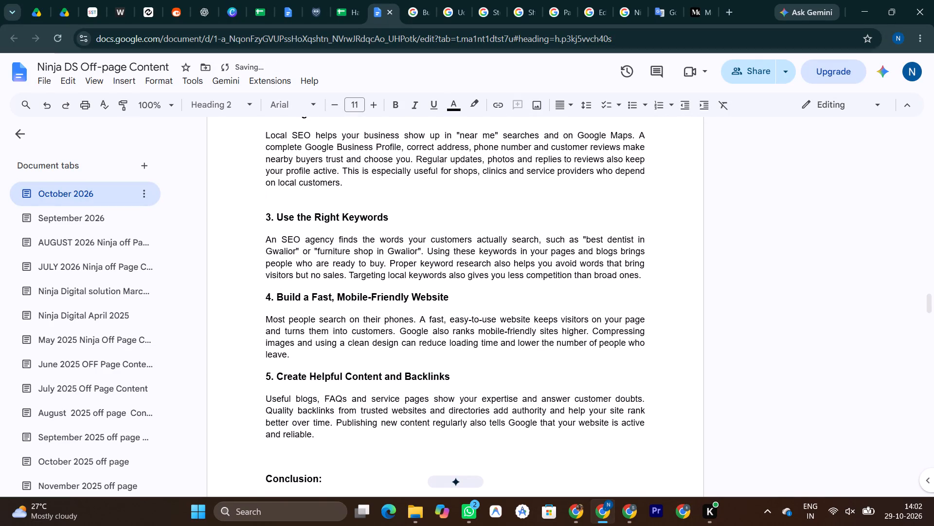
# Add a line break after the section 3, section 4 and section 1 paragraphs of the blog to space out the following headings.
pyautogui.click(658, 266)
pyautogui.click(658, 285)
pyautogui.hotkey('shift', 'Return')
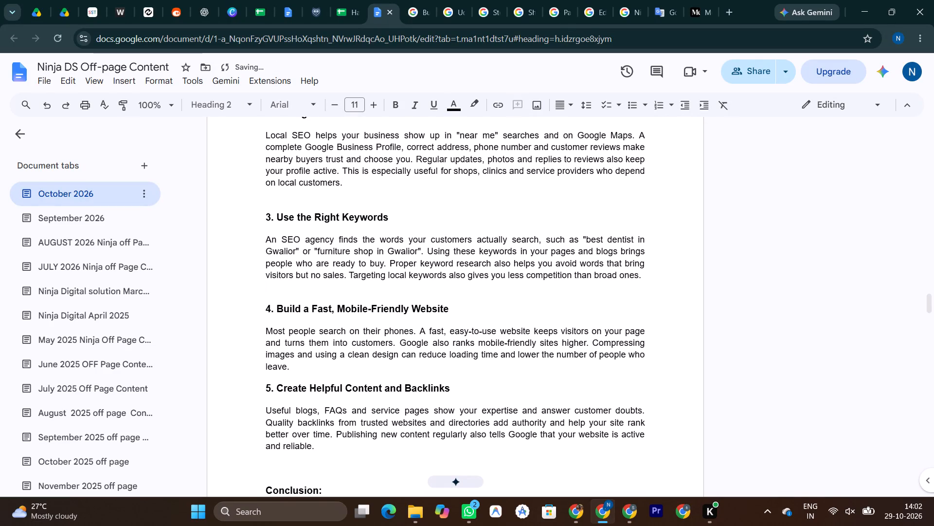
pyautogui.click(364, 366)
pyautogui.hotkey('shift', 'Return')
pyautogui.scroll(-3, 363, 346)
pyautogui.click(320, 300)
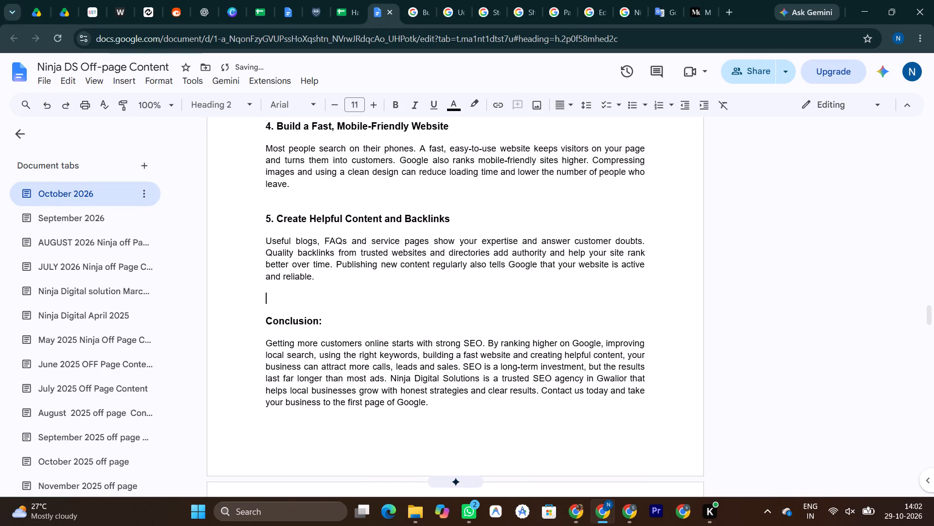
pyautogui.scroll(6, 320, 300)
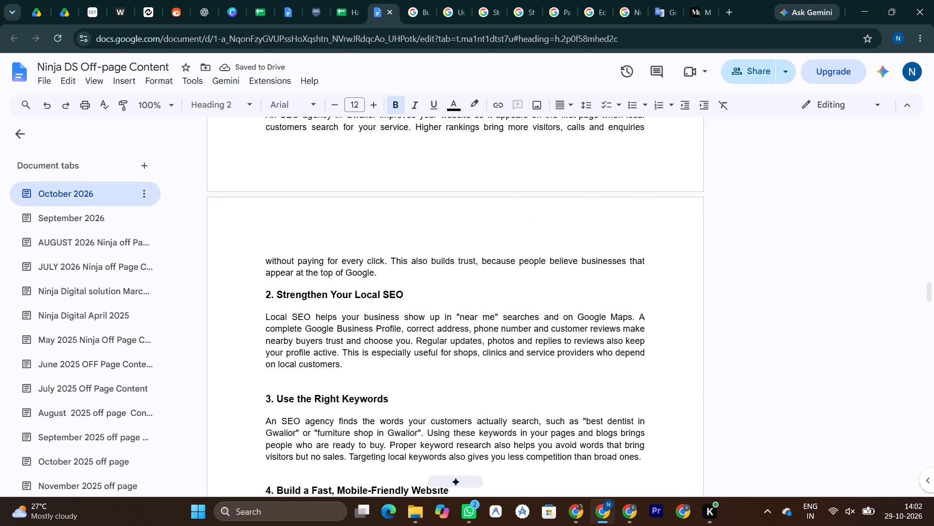
pyautogui.click(432, 275)
pyautogui.hotkey('shift', 'Return')
pyautogui.scroll(1, 422, 281)
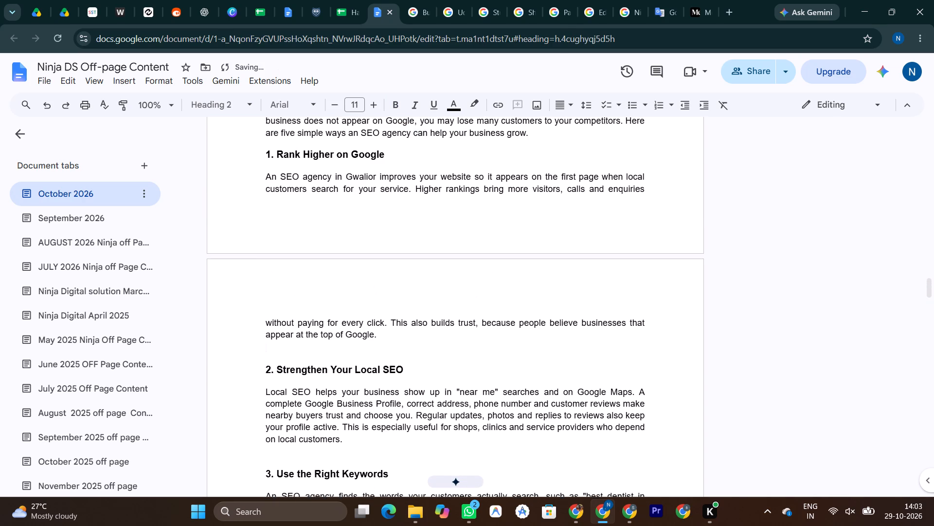
pyautogui.scroll(2, 422, 281)
pyautogui.scroll(2, 286, 244)
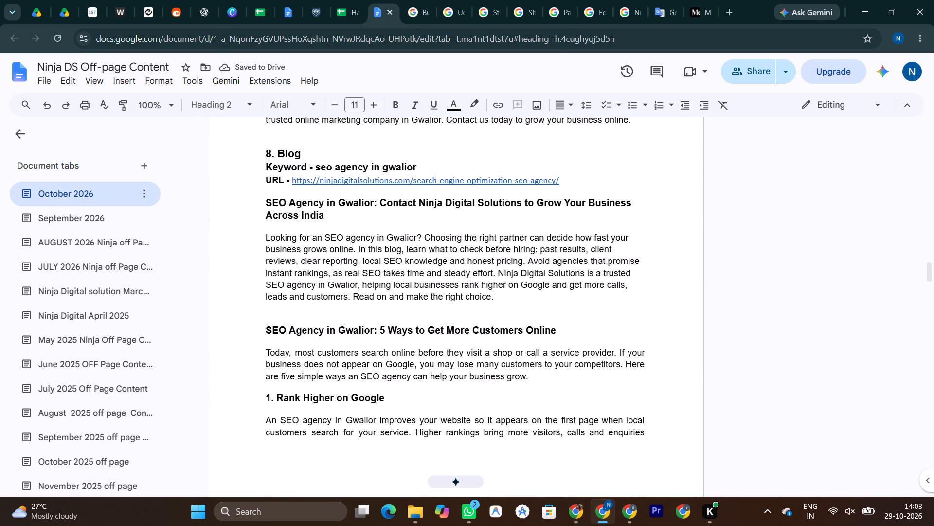
# Switch to Medium and open the Digitalninja account's profile page.
pyautogui.click(703, 0)
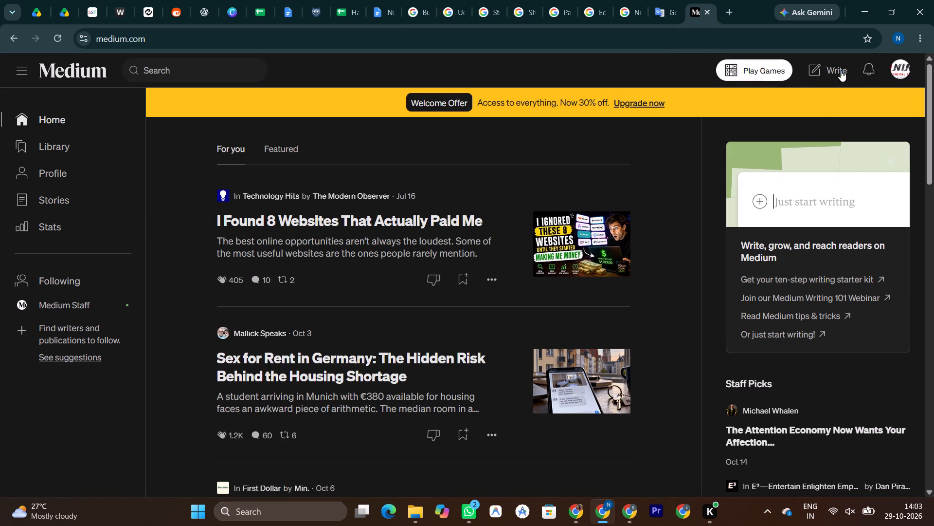
pyautogui.click(838, 68)
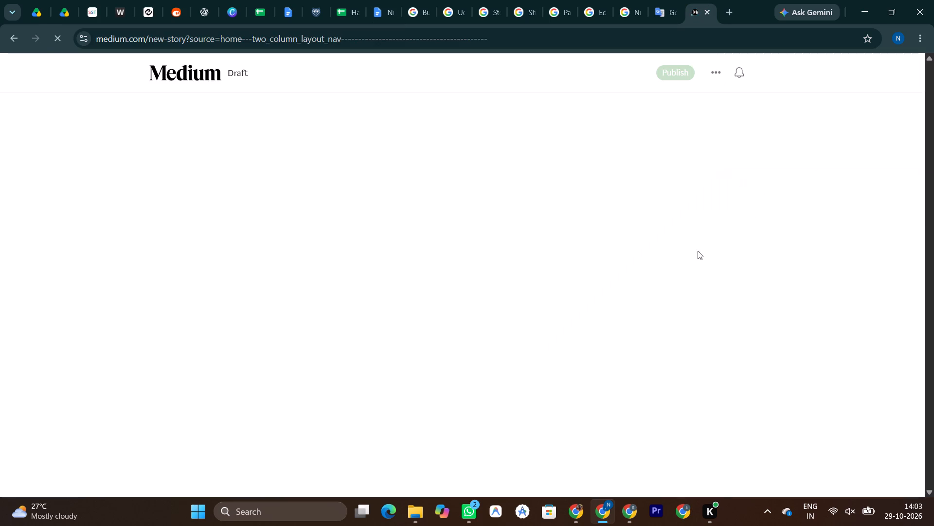
pyautogui.click(773, 69)
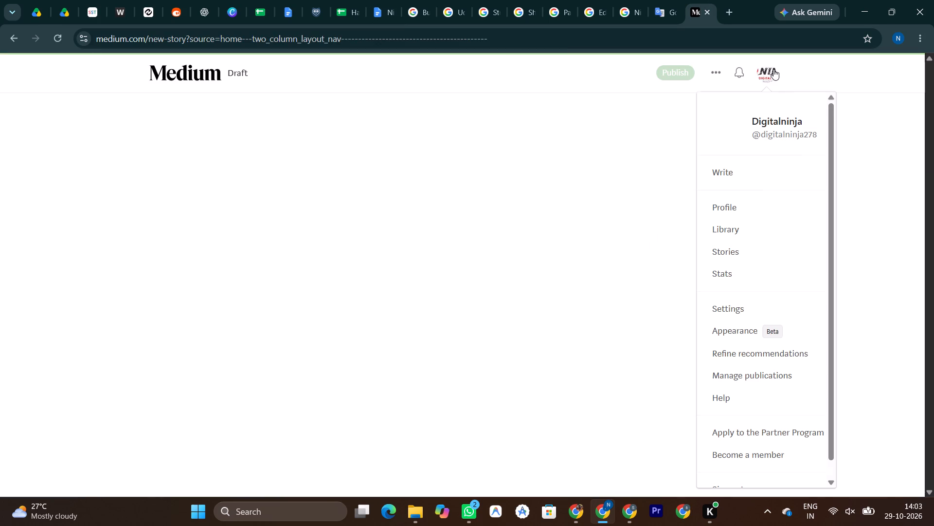
pyautogui.click(738, 200)
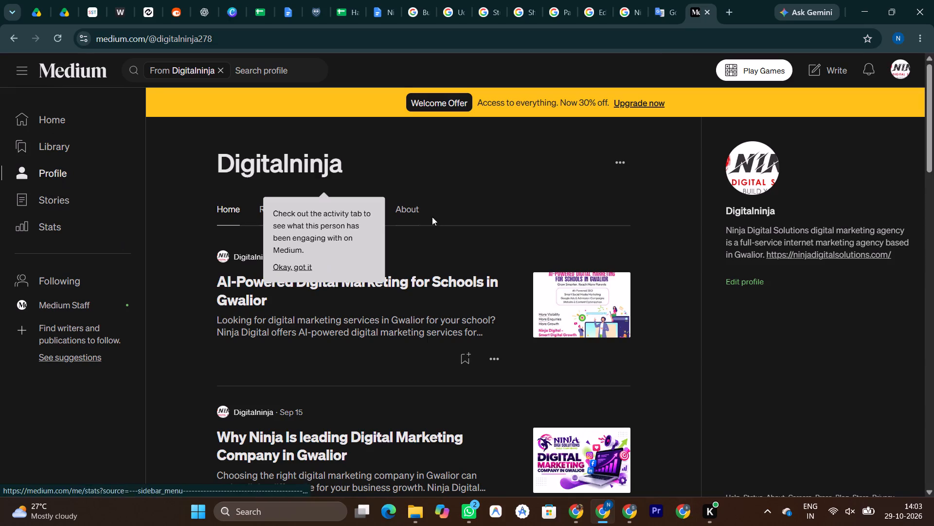
pyautogui.scroll(-7, 519, 165)
pyautogui.scroll(8, 519, 165)
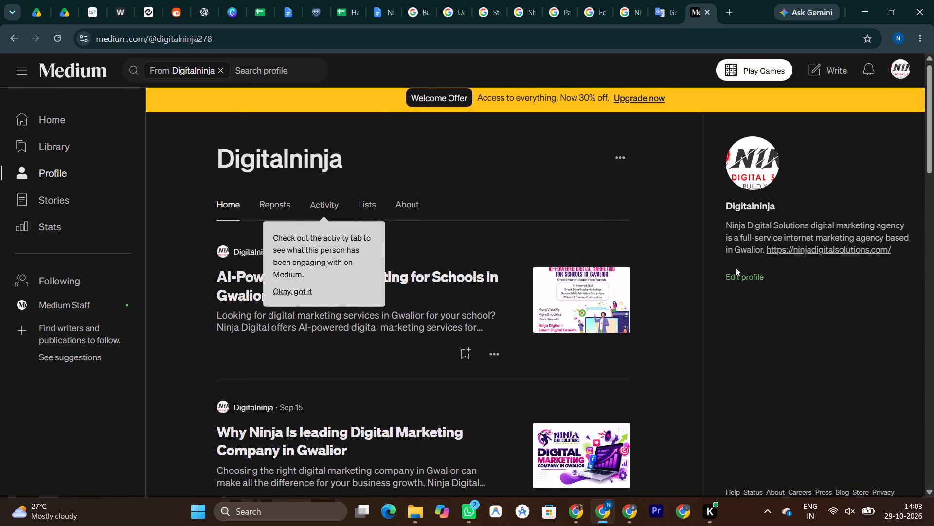
# Replace the Medium profile photo with the "Top Gwalior Company" logo image from Downloads and save the profile information.
pyautogui.click(752, 279)
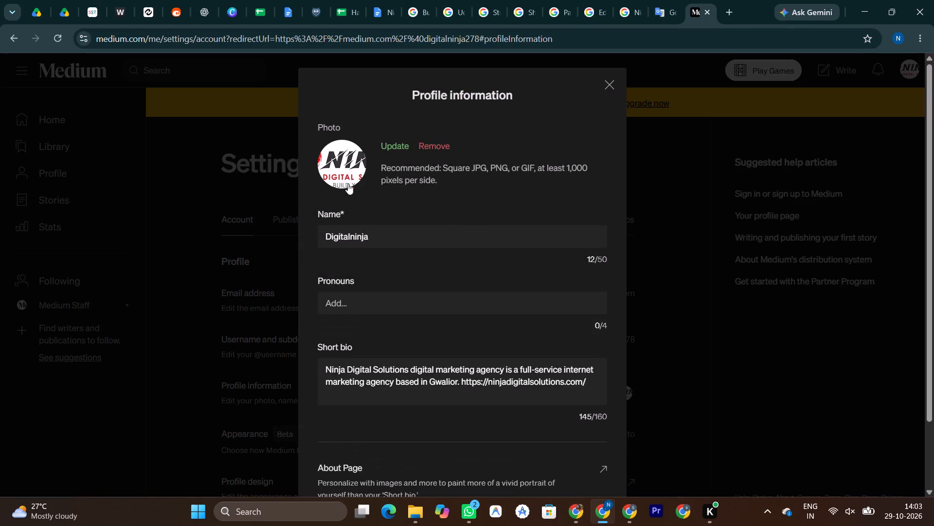
pyautogui.click(437, 145)
pyautogui.click(392, 147)
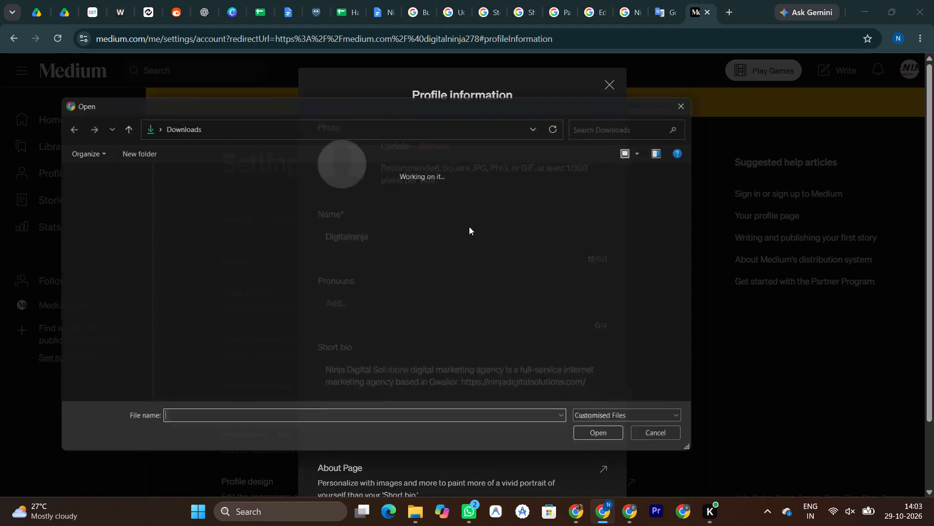
pyautogui.scroll(-13, 195, 281)
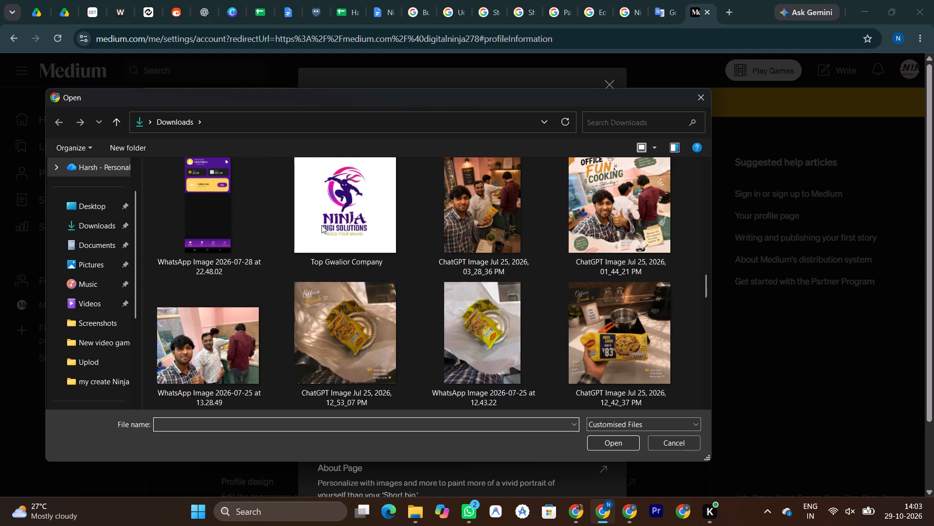
pyautogui.click(330, 219)
pyautogui.click(623, 443)
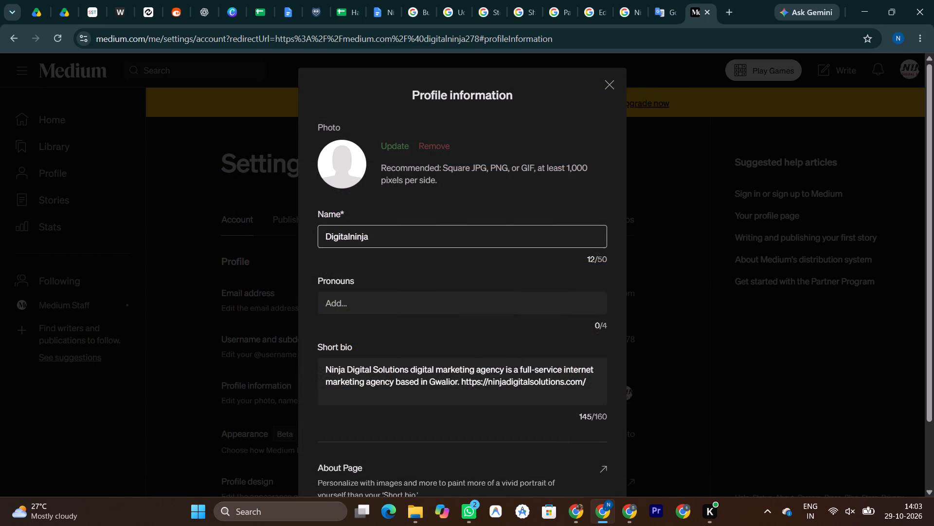
pyautogui.scroll(-3, 535, 300)
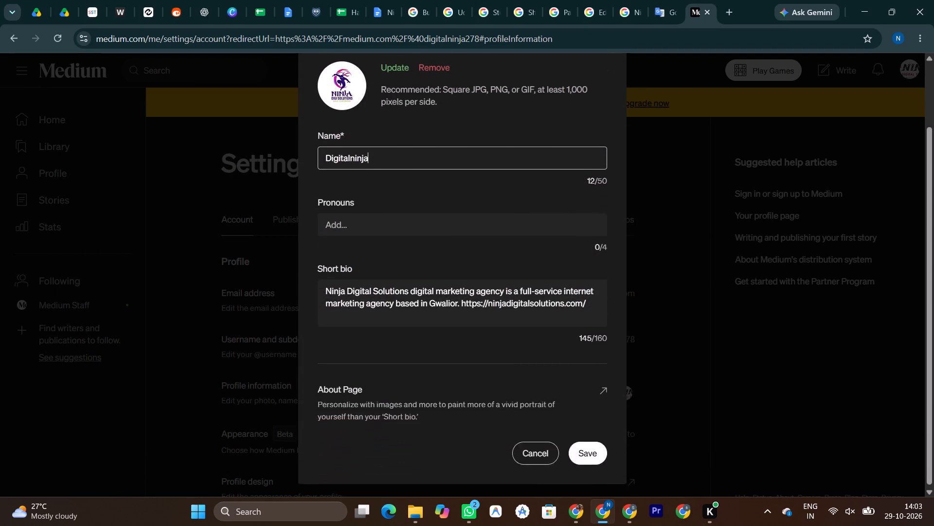
pyautogui.scroll(4, 535, 300)
pyautogui.click(395, 148)
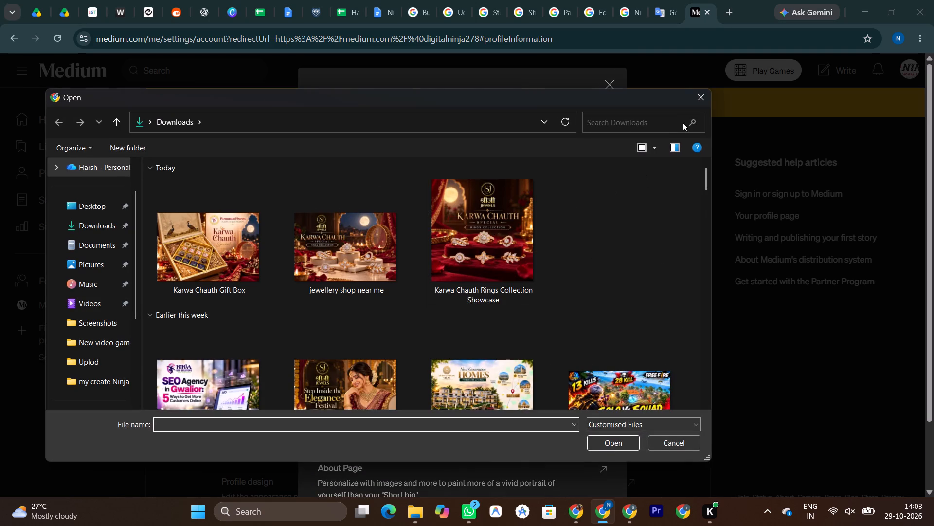
pyautogui.click(699, 101)
pyautogui.scroll(-7, 466, 251)
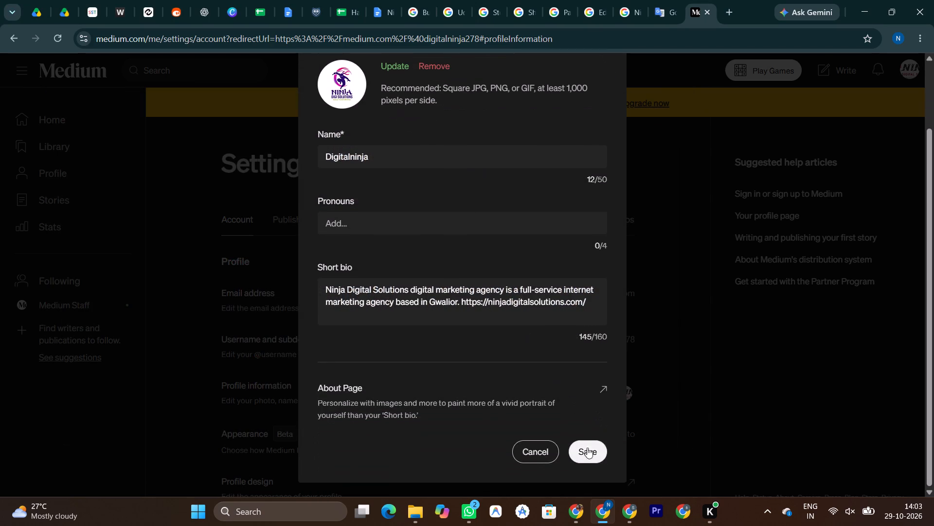
pyautogui.click(587, 448)
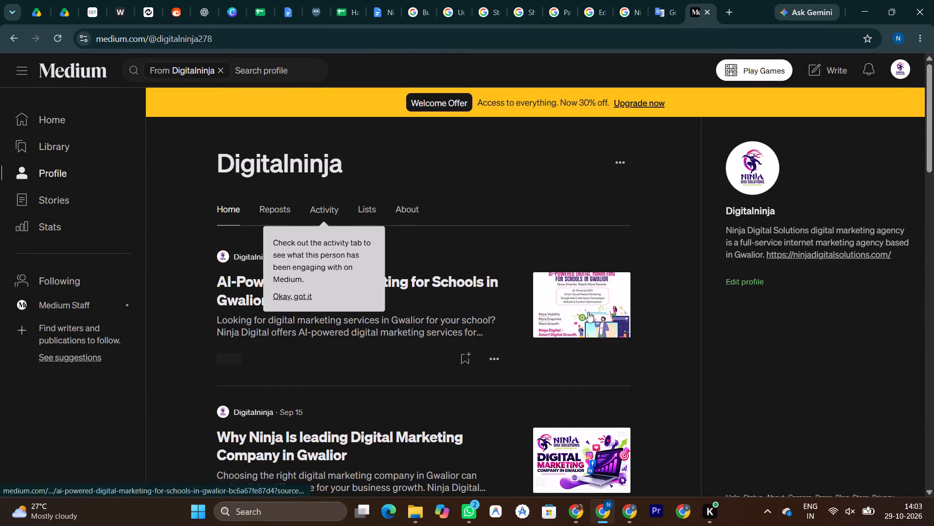
pyautogui.click(726, 328)
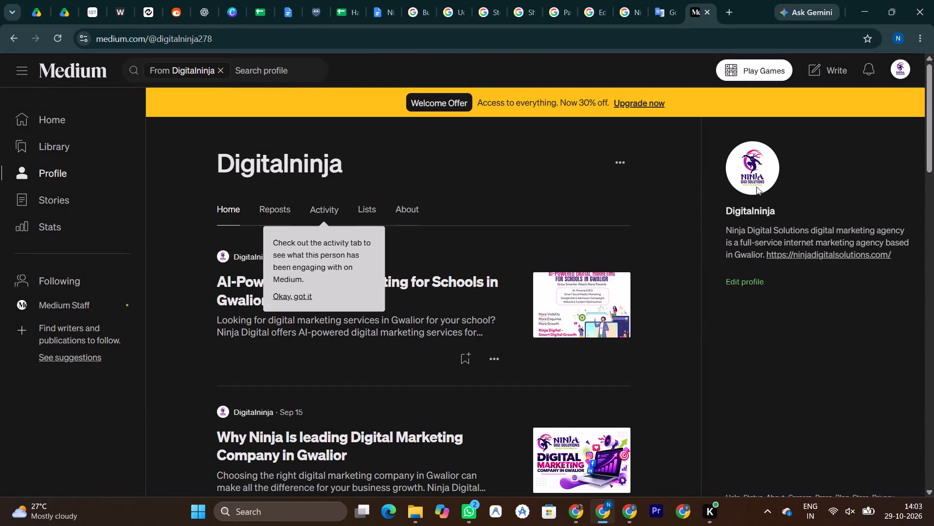
# Start a new story draft on Medium.
pyautogui.click(844, 73)
pyautogui.click(239, 120)
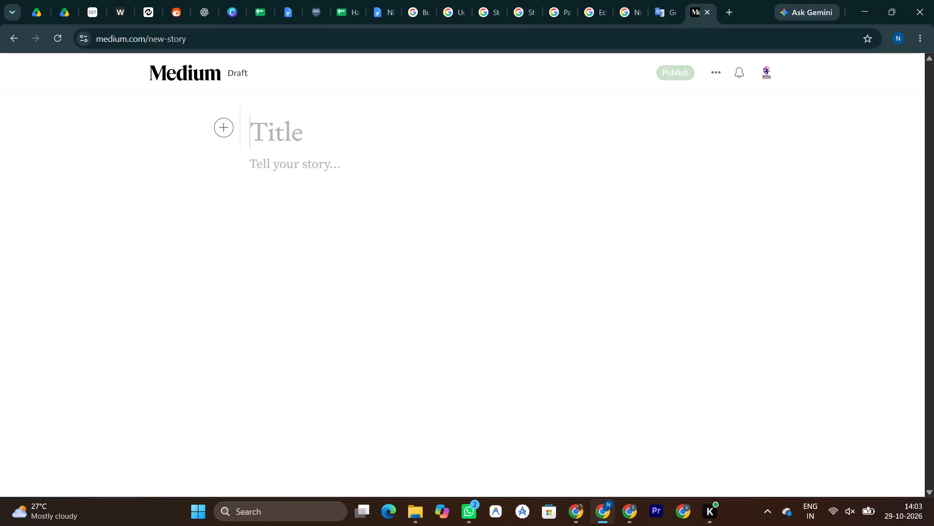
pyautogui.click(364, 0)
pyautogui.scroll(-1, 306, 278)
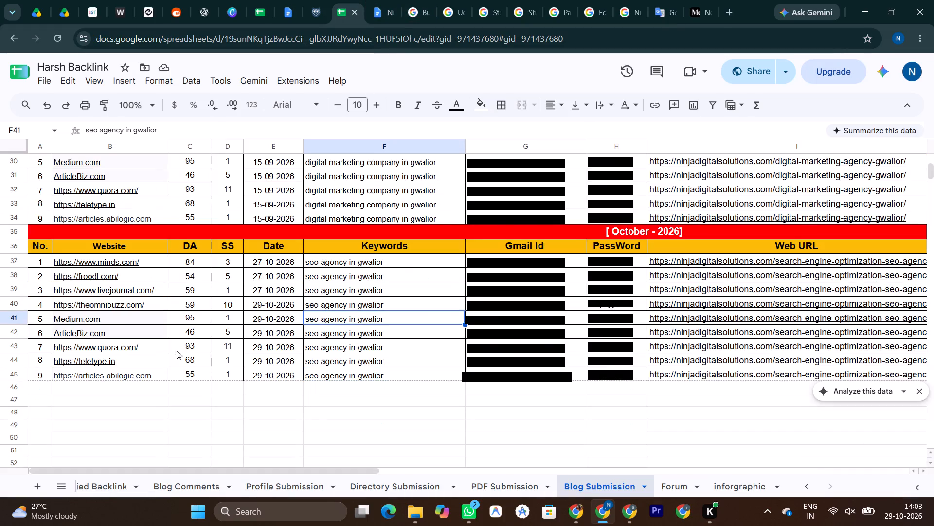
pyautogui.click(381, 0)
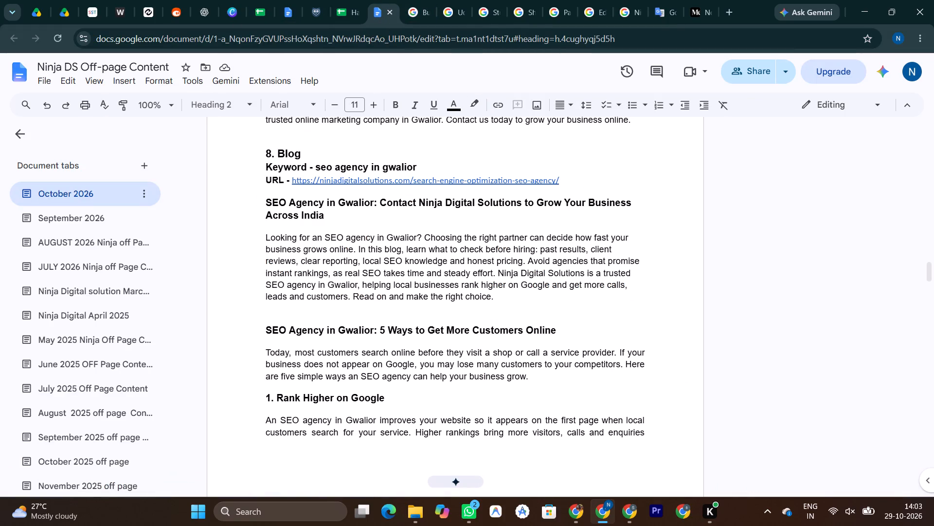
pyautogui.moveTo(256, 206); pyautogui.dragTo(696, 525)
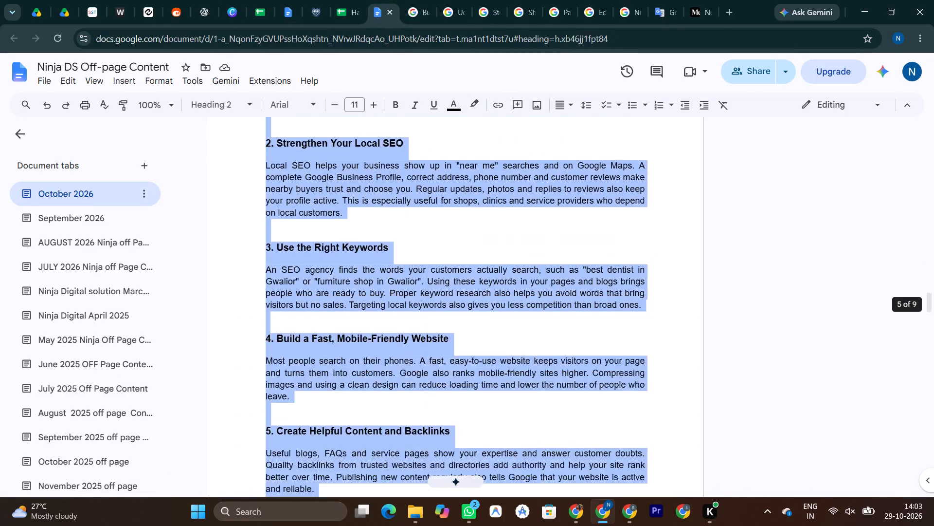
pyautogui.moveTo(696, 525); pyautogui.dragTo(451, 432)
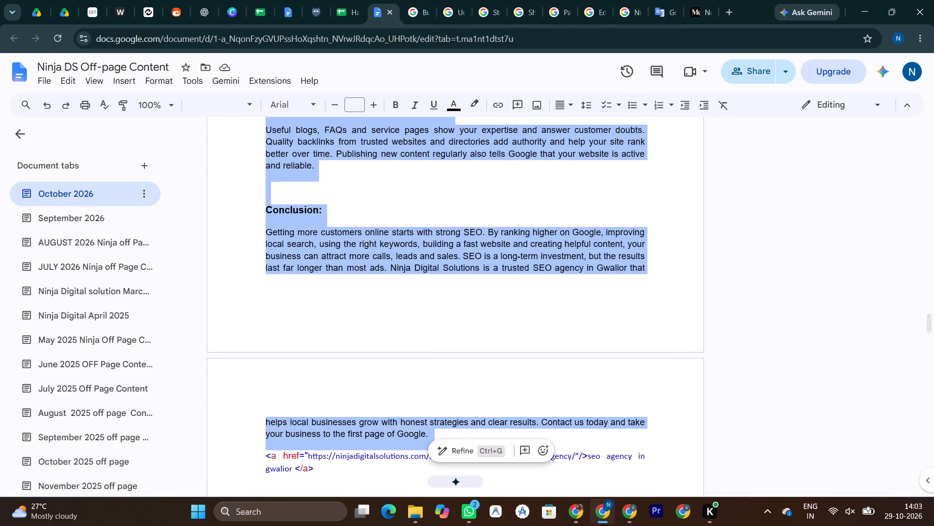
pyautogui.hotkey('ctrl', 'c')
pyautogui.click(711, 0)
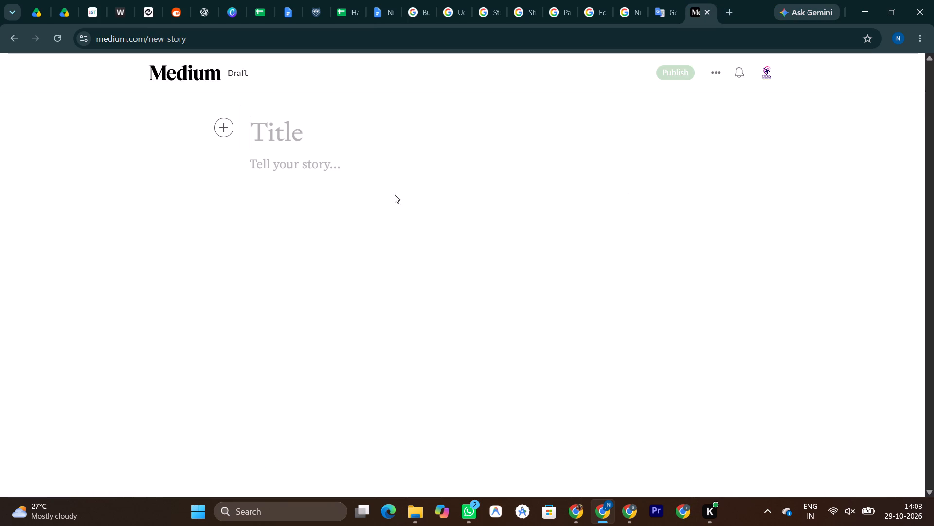
# Copy the "SEO Agency in Gwalior: Contact Ninja Digital Solutions to Grow Your Business Across India" heading from the document into the Medium story's title.
pyautogui.click(383, 0)
pyautogui.scroll(10, 419, 322)
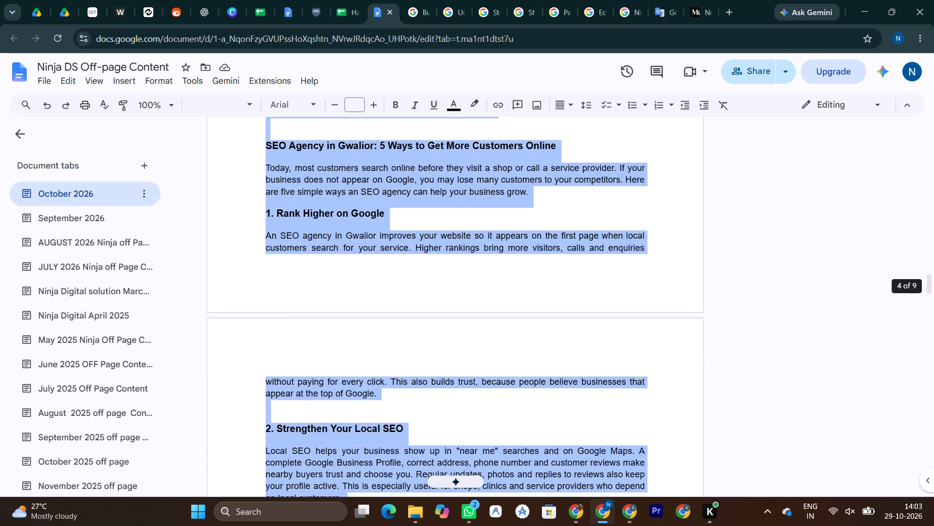
pyautogui.scroll(2, 417, 247)
pyautogui.click(427, 234)
pyautogui.scroll(2, 478, 225)
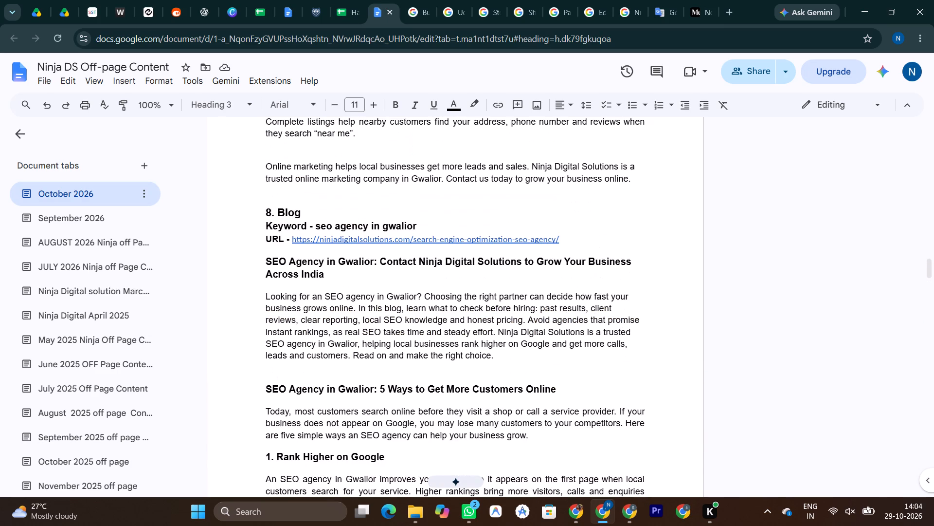
pyautogui.moveTo(331, 276); pyautogui.dragTo(253, 260)
pyautogui.hotkey('ctrl', 'c')
pyautogui.click(695, 0)
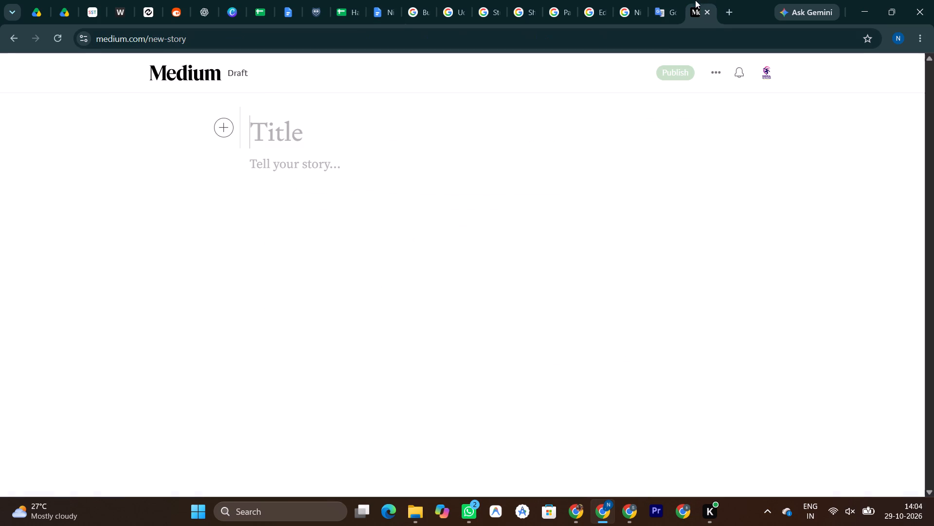
pyautogui.hotkey('ctrl', 'v')
# Copy the "Looking for an SEO agency in Gwalior?" paragraph from the document into the Medium story body below the title.
pyautogui.click(262, 235)
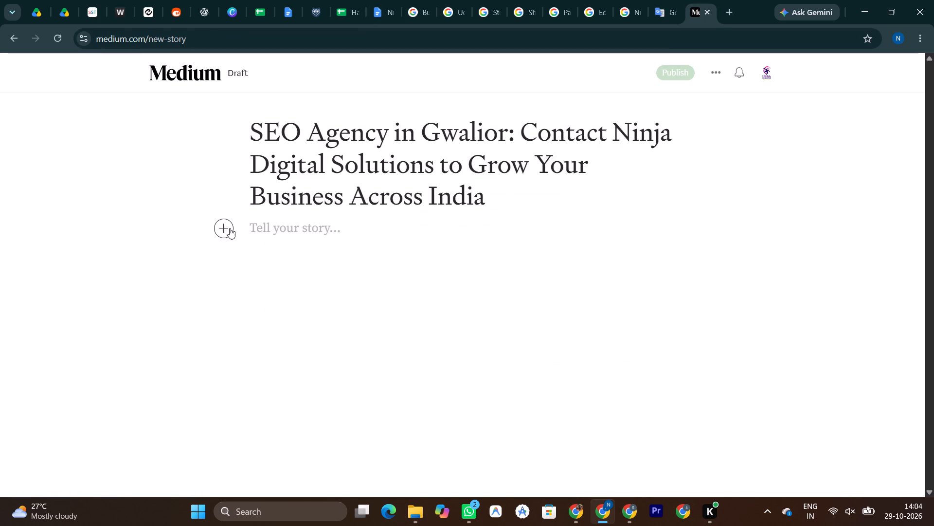
pyautogui.click(225, 228)
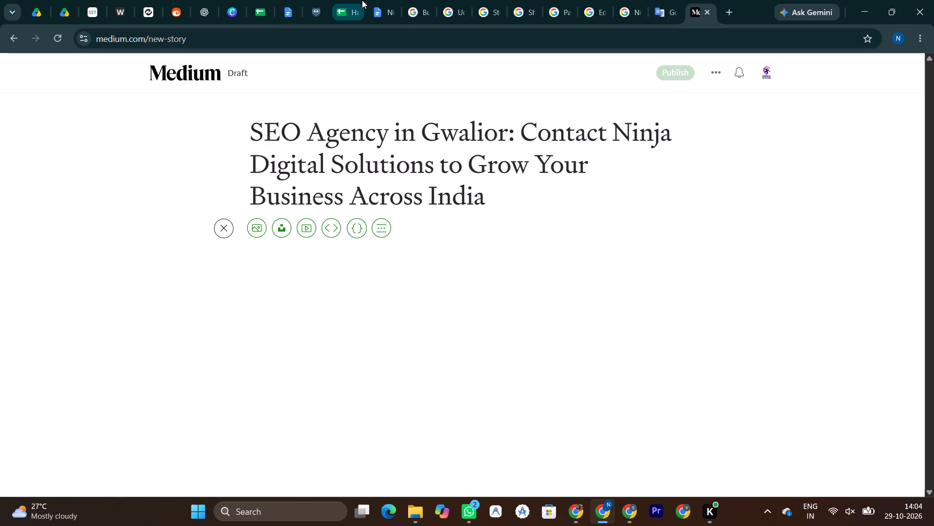
pyautogui.click(373, 0)
pyautogui.click(246, 308)
pyautogui.moveTo(252, 295); pyautogui.dragTo(455, 336)
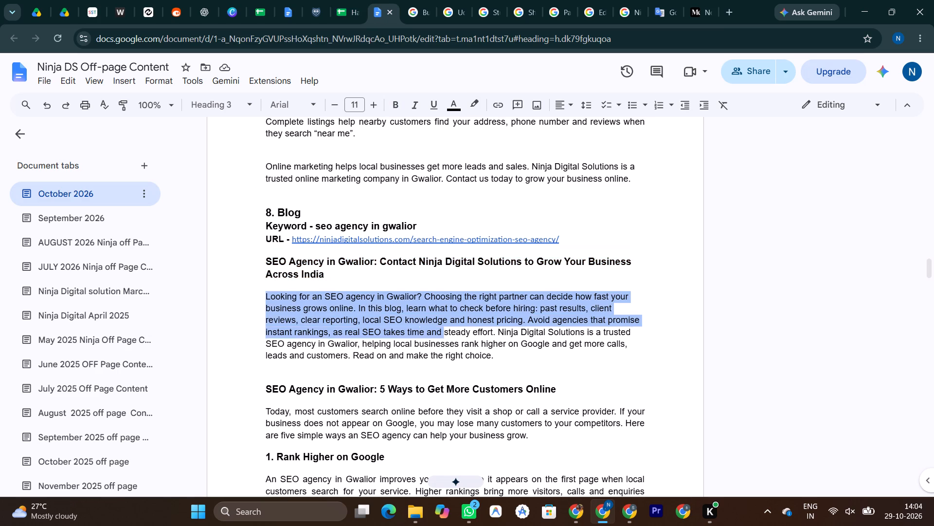
pyautogui.moveTo(455, 336); pyautogui.dragTo(501, 369)
pyautogui.click(502, 354)
pyautogui.moveTo(503, 355); pyautogui.dragTo(273, 304)
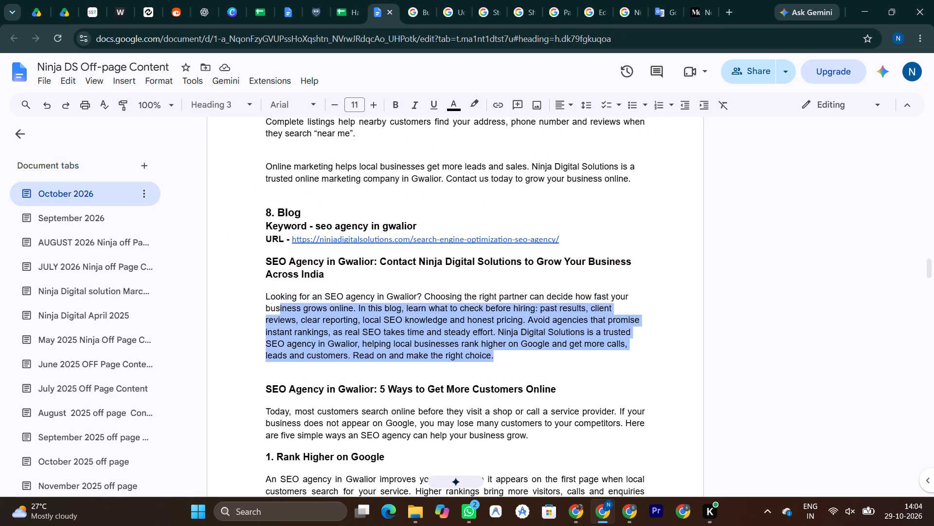
pyautogui.moveTo(273, 304); pyautogui.dragTo(261, 295)
pyautogui.hotkey('ctrl', 'c')
pyautogui.click(700, 0)
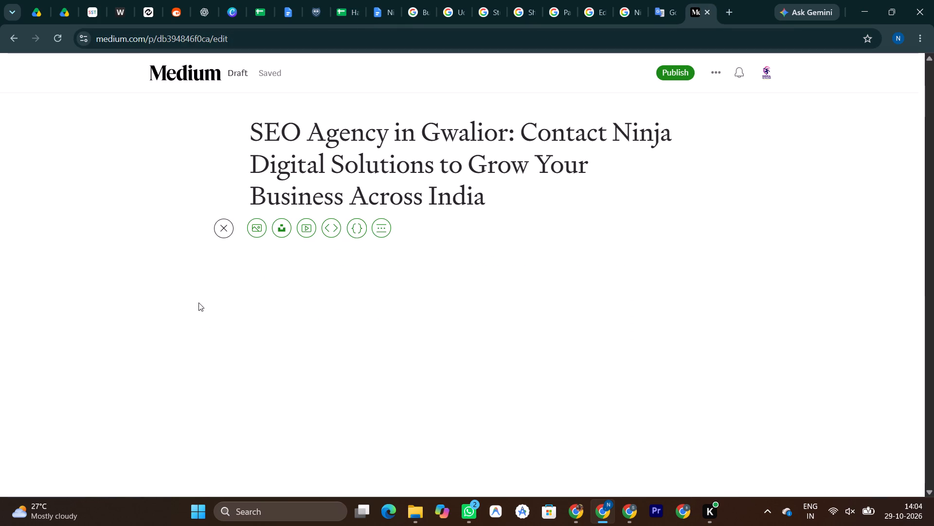
pyautogui.click(224, 227)
pyautogui.click(282, 233)
pyautogui.hotkey('ctrl', 'v')
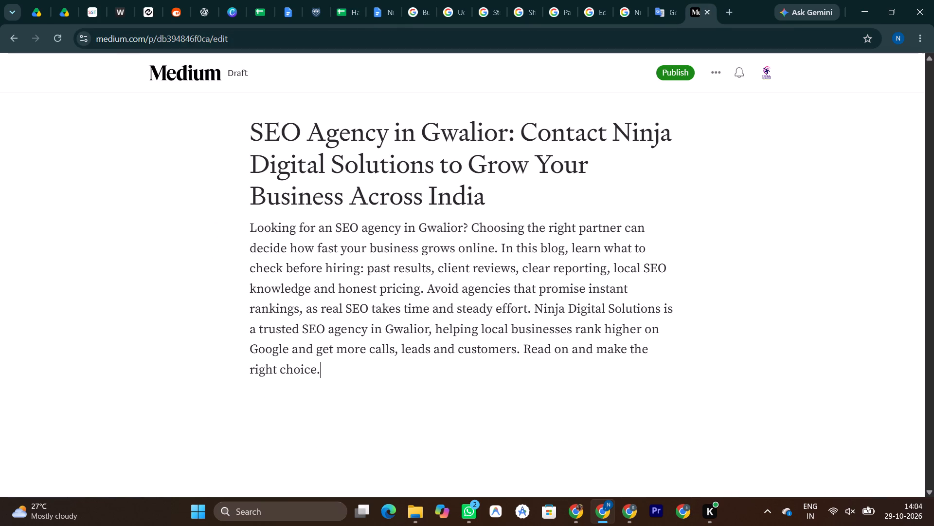
# Insert the "digital marketing agency in gwalior" image from Downloads below the intro paragraph of the Medium story.
pyautogui.click(491, 202)
pyautogui.click(338, 378)
pyautogui.press('Return')
pyautogui.scroll(-2, 325, 379)
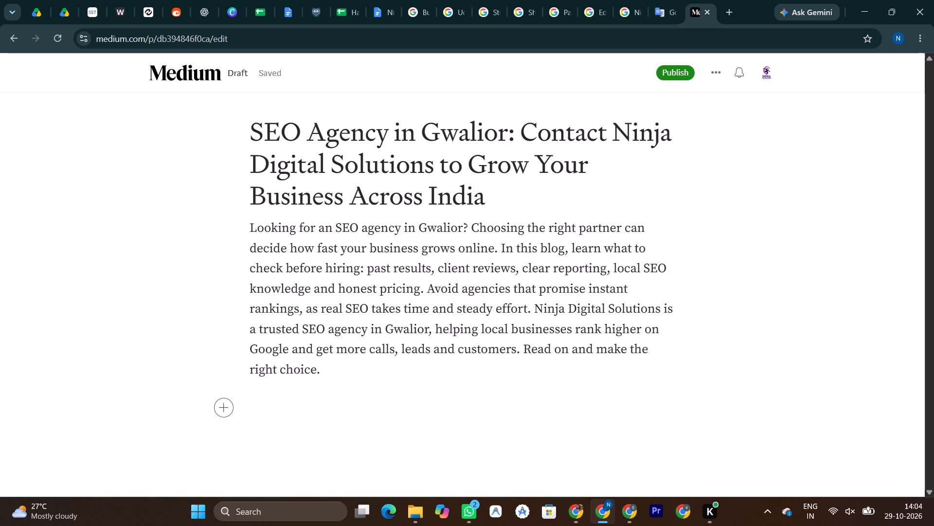
pyautogui.click(231, 406)
pyautogui.click(262, 406)
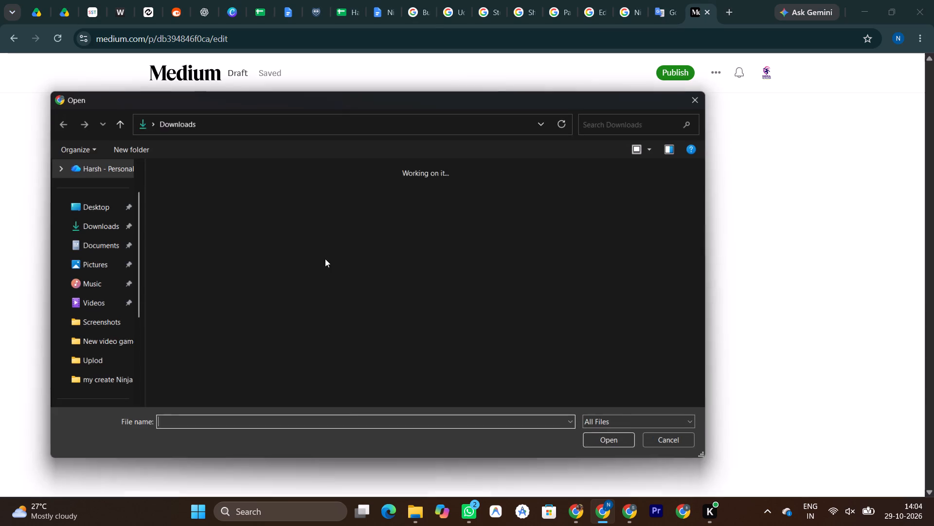
pyautogui.scroll(-1, 326, 259)
pyautogui.click(384, 331)
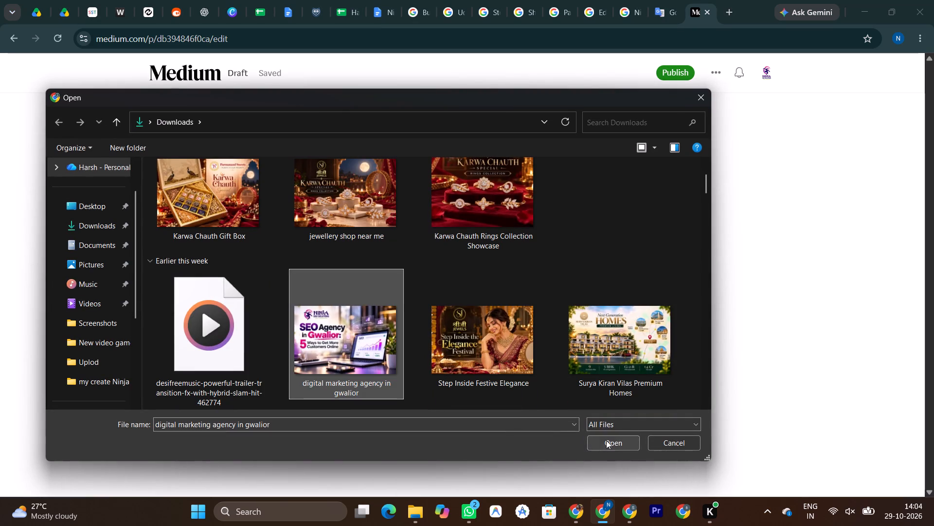
pyautogui.click(606, 440)
pyautogui.scroll(-7, 520, 242)
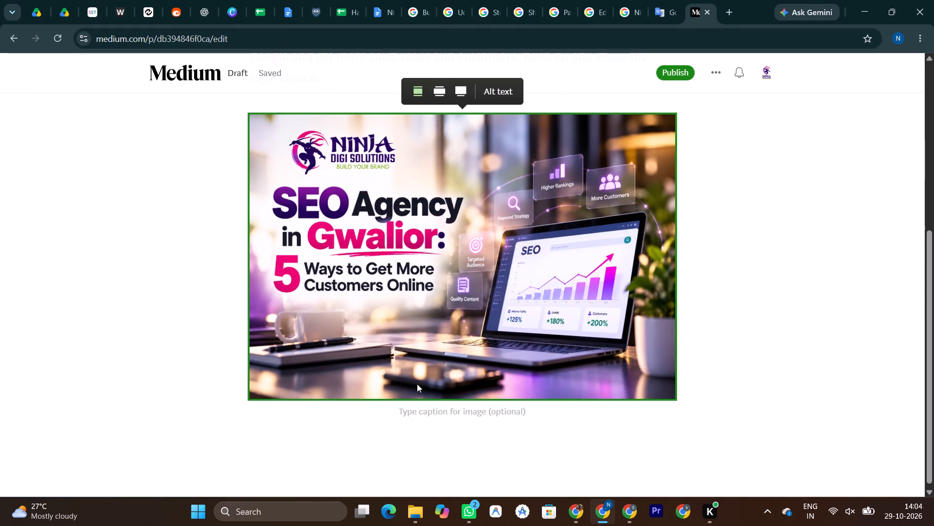
# Copy the document text from the "5 Ways to Get More Customers Online" heading through the Conclusion paragraph into the story below the image.
pyautogui.click(311, 440)
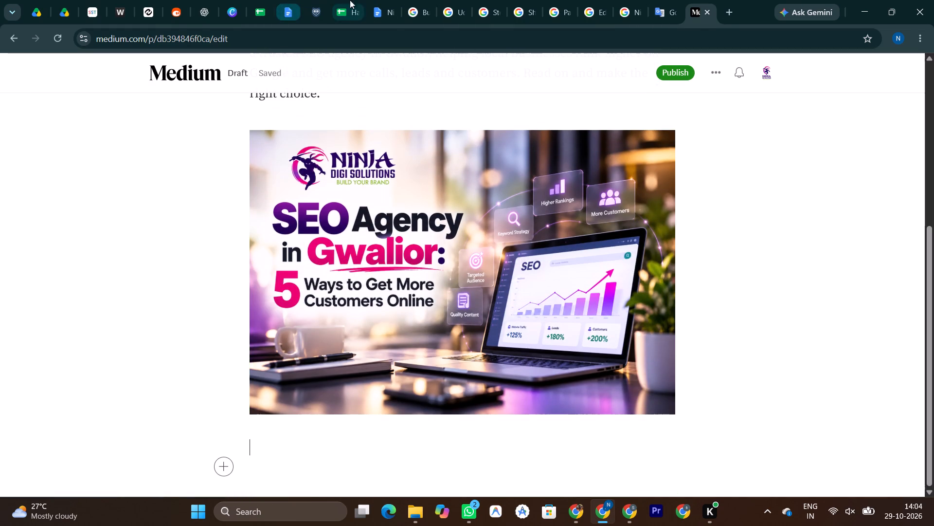
pyautogui.click(402, 0)
pyautogui.click(368, 0)
pyautogui.scroll(-3, 373, 274)
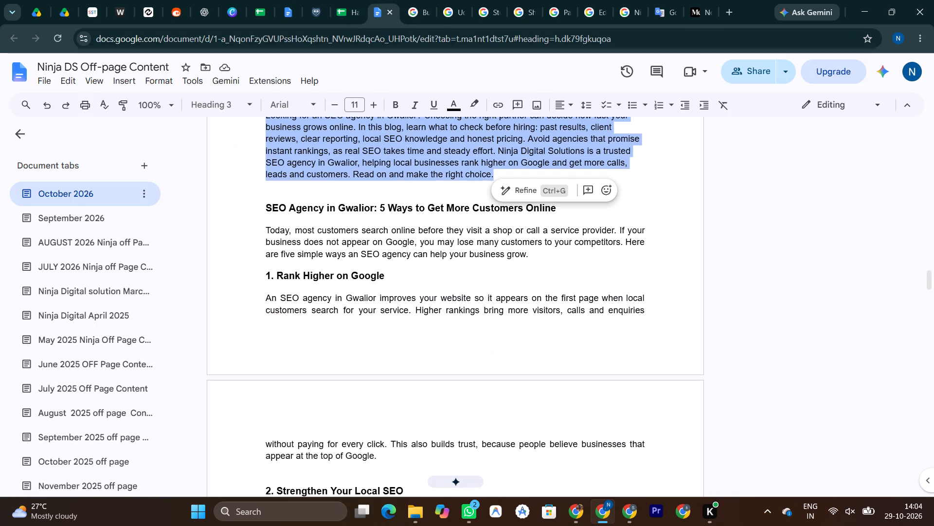
pyautogui.moveTo(259, 208); pyautogui.dragTo(652, 517)
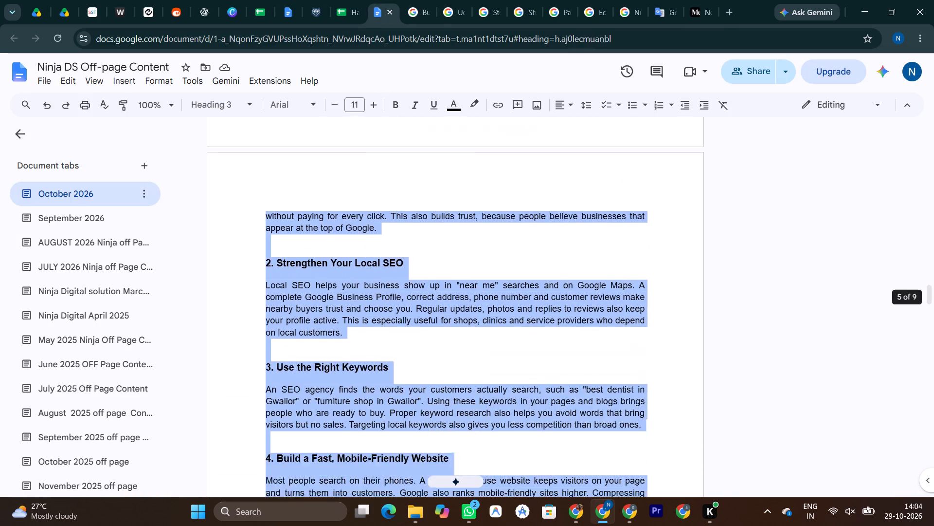
pyautogui.moveTo(652, 517); pyautogui.dragTo(445, 420)
pyautogui.hotkey('ctrl', 'c')
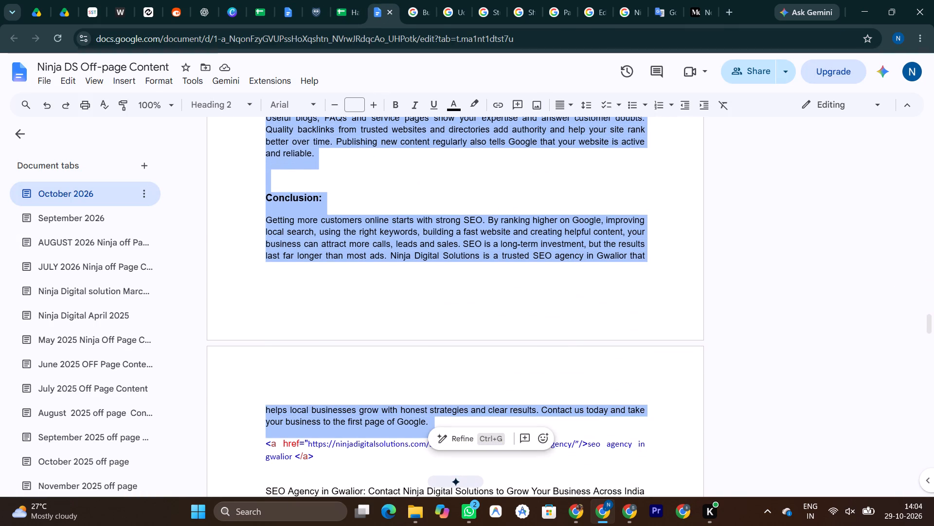
pyautogui.click(705, 0)
pyautogui.hotkey('ctrl', 'v')
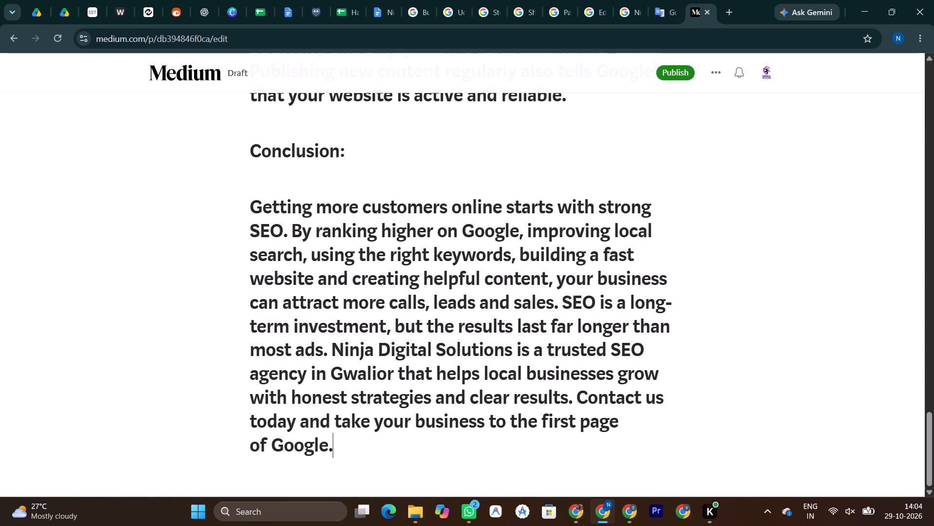
# Change the paragraph under "Conclusion:" from heading style to plain body text.
pyautogui.moveTo(355, 454); pyautogui.dragTo(267, 360)
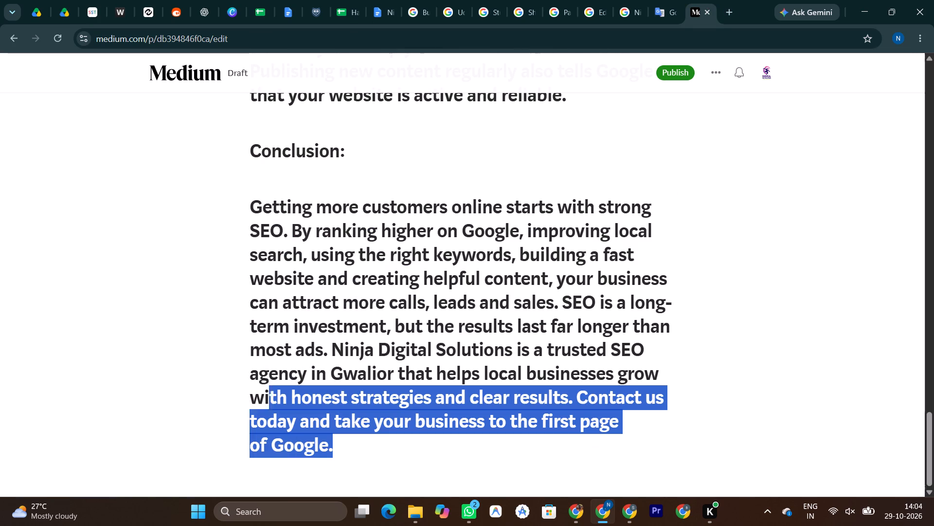
pyautogui.moveTo(267, 360); pyautogui.dragTo(254, 200)
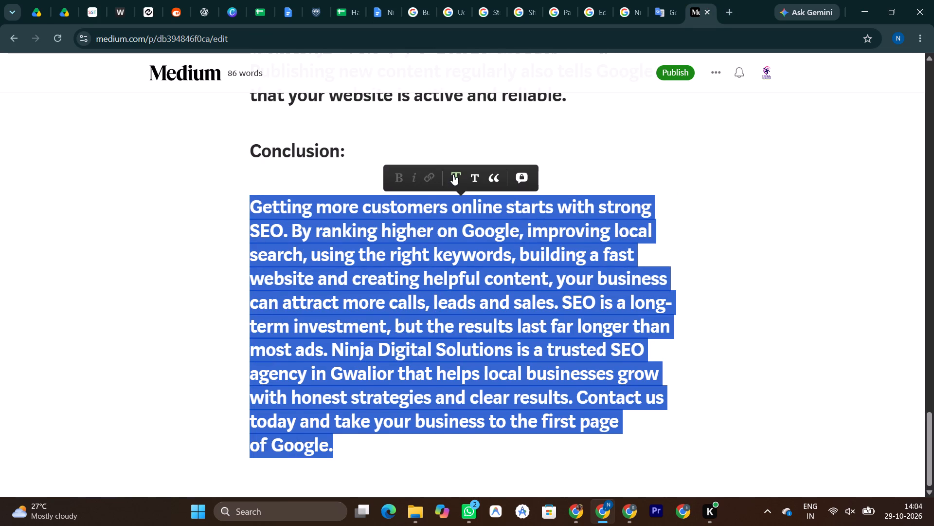
pyautogui.click(456, 173)
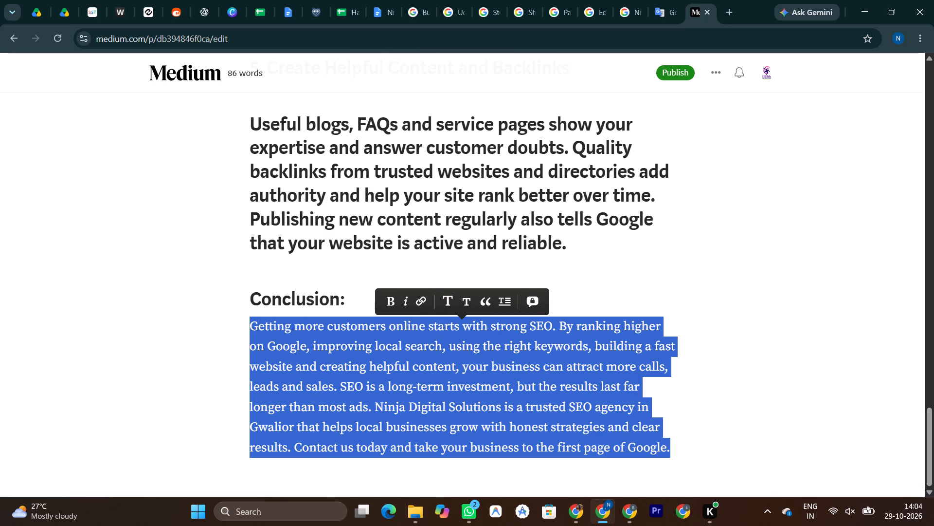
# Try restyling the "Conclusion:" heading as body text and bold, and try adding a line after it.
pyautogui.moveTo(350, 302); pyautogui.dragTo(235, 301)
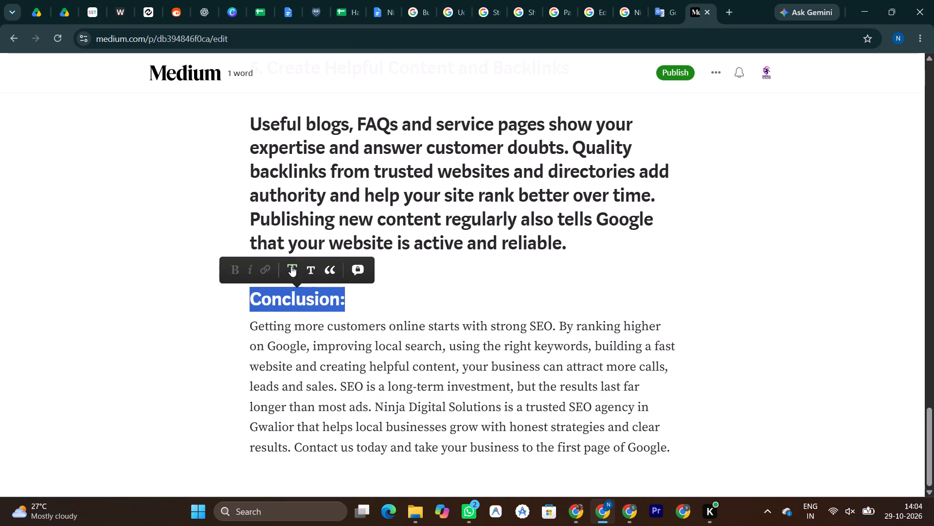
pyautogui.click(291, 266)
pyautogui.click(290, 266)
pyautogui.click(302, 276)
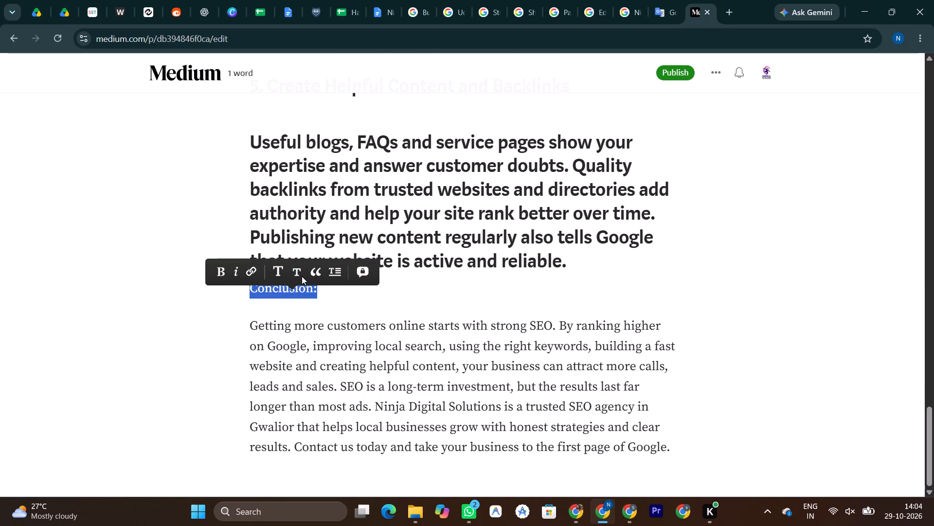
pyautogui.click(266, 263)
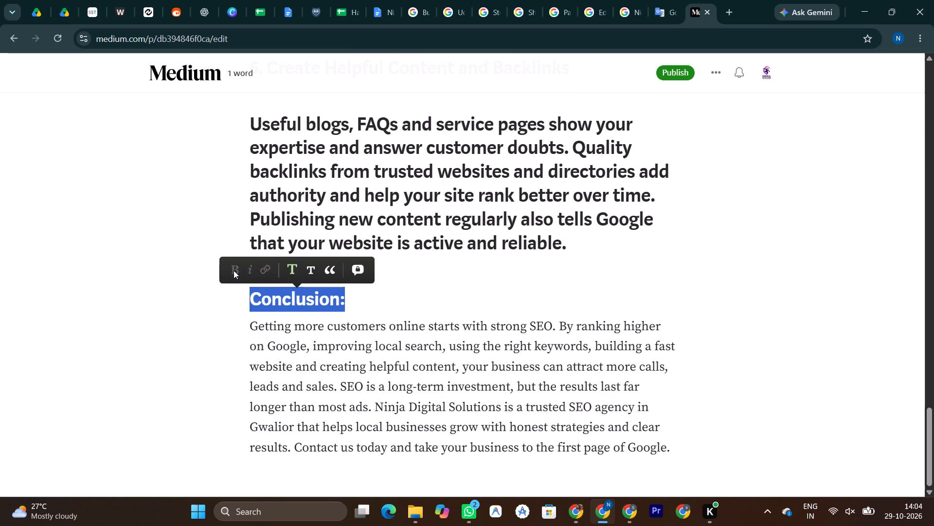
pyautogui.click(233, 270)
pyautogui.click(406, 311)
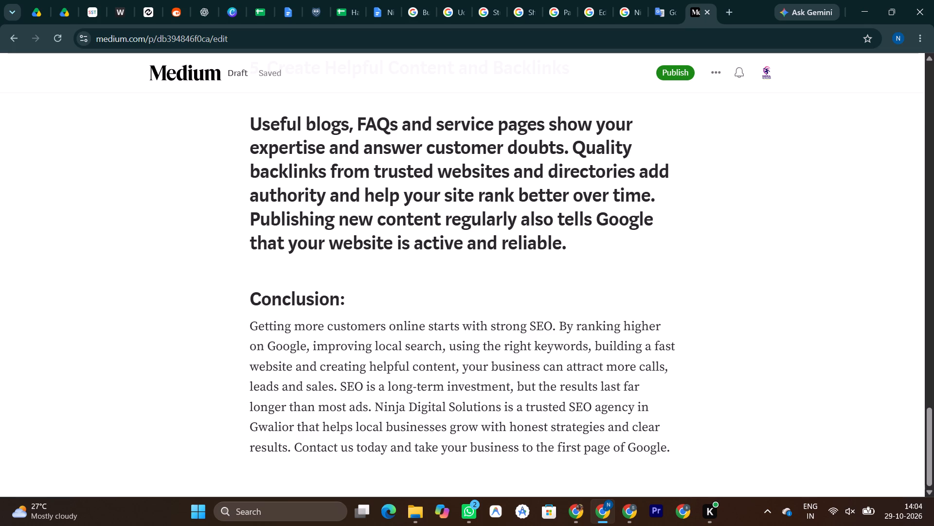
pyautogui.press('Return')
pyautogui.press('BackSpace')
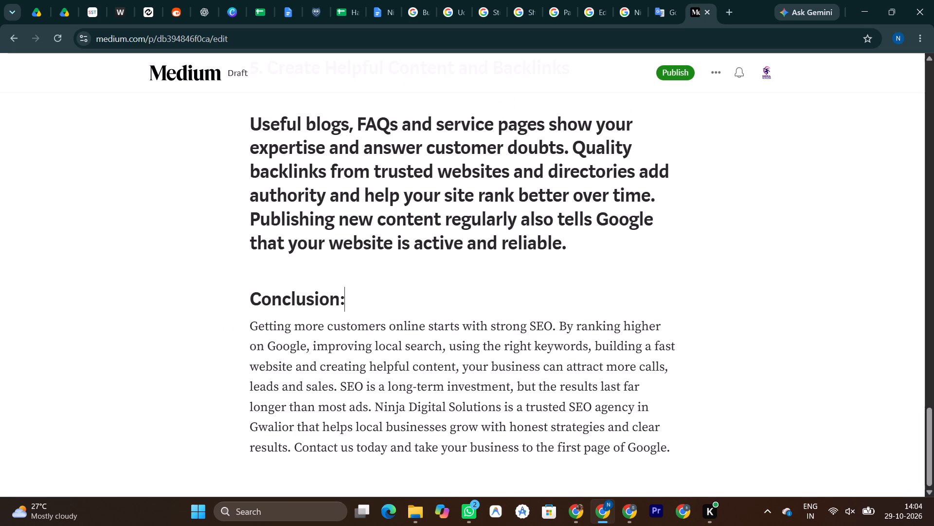
# Change the paragraph under "5. Create Helpful Content and Backlinks" from heading style to plain body text.
pyautogui.scroll(2, 553, 250)
pyautogui.moveTo(572, 367); pyautogui.dragTo(413, 339)
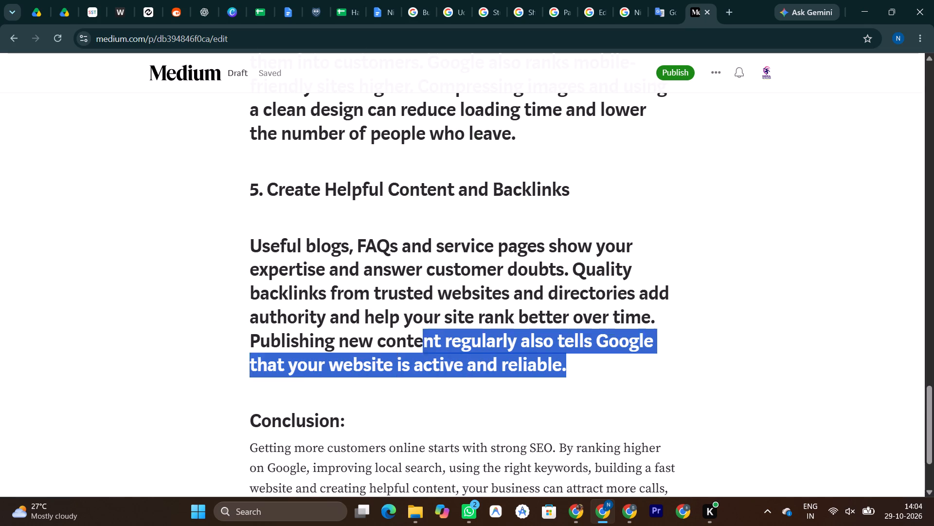
pyautogui.moveTo(413, 339); pyautogui.dragTo(250, 250)
pyautogui.click(458, 220)
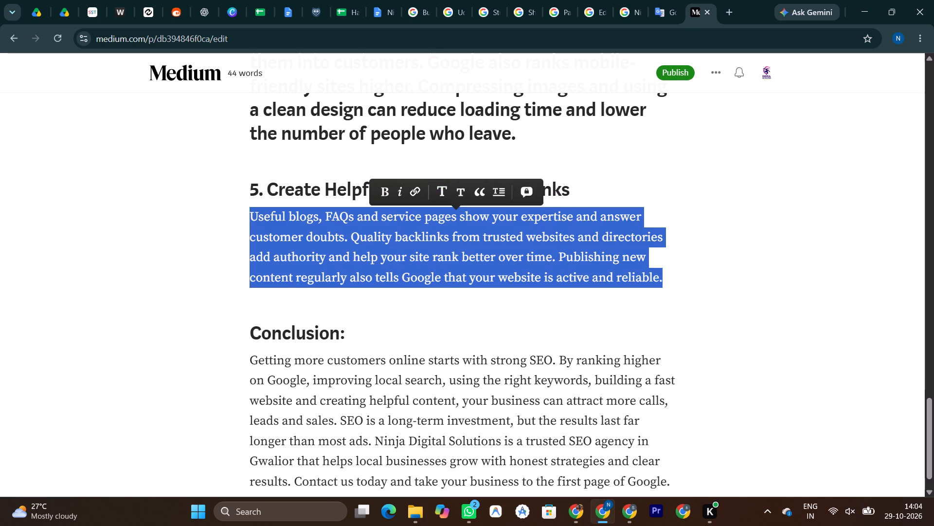
# Apply the small heading style to the section 4 paragraph together with the "5. Create Helpful Content and Backlinks" heading.
pyautogui.scroll(2, 446, 250)
pyautogui.moveTo(537, 272); pyautogui.dragTo(534, 272)
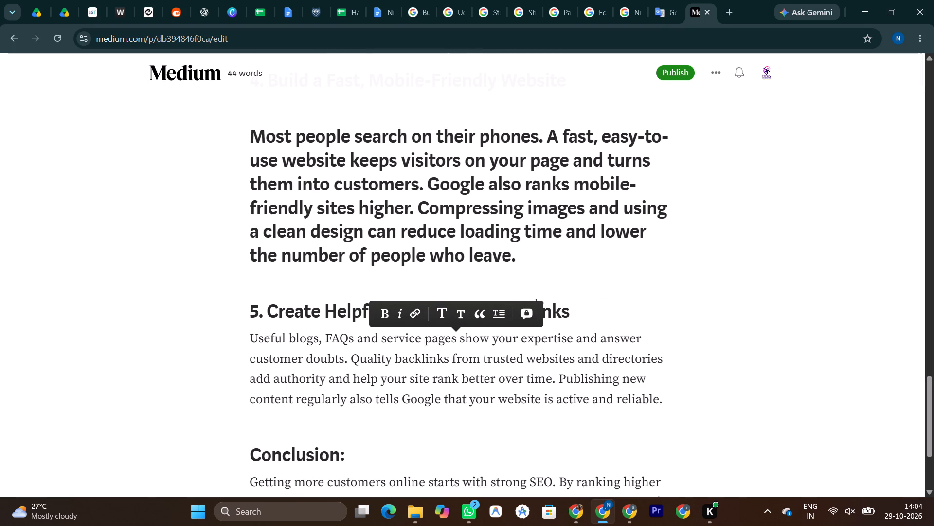
pyautogui.moveTo(534, 272); pyautogui.dragTo(253, 139)
pyautogui.scroll(2, 413, 276)
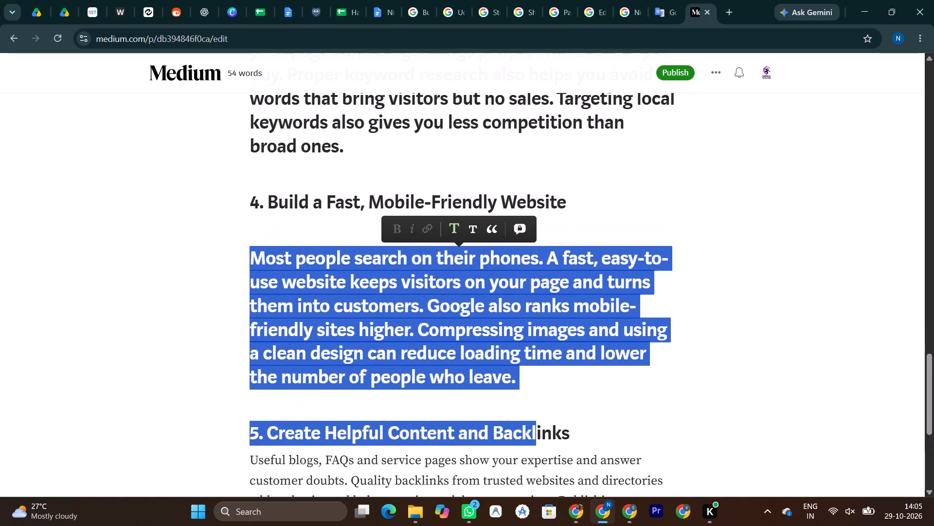
pyautogui.click(474, 230)
pyautogui.scroll(2, 486, 293)
pyautogui.scroll(-2, 486, 293)
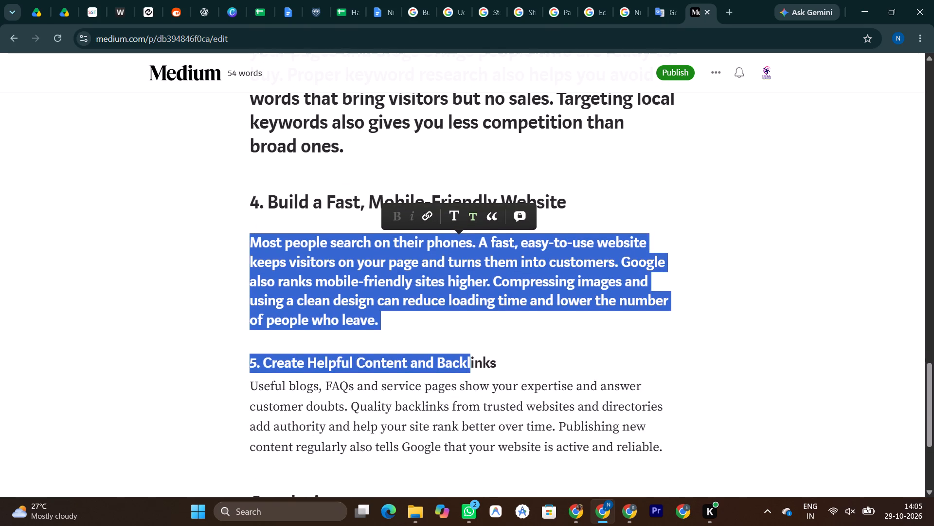
pyautogui.click(494, 370)
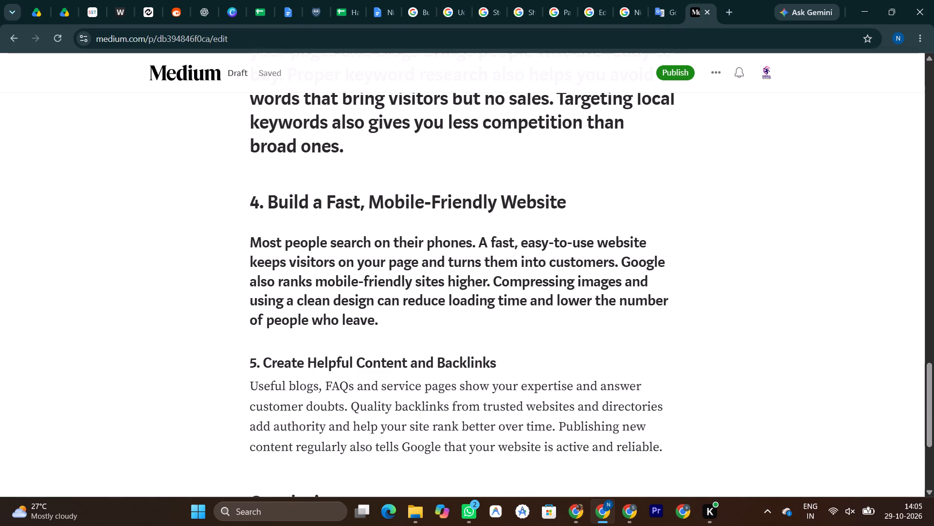
# Change the paragraph under "4. Build a Fast, Mobile-Friendly Website" to plain body text.
pyautogui.moveTo(380, 325); pyautogui.dragTo(244, 230)
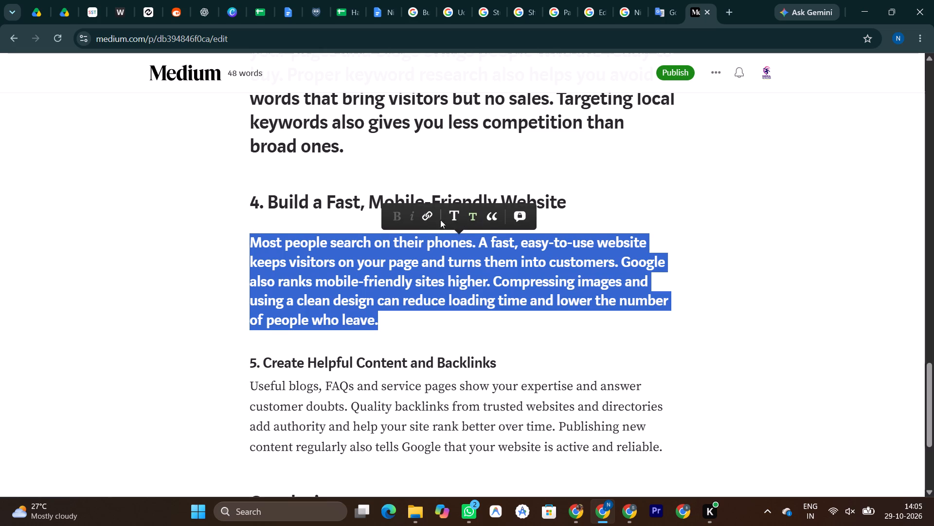
pyautogui.click(459, 212)
pyautogui.click(454, 226)
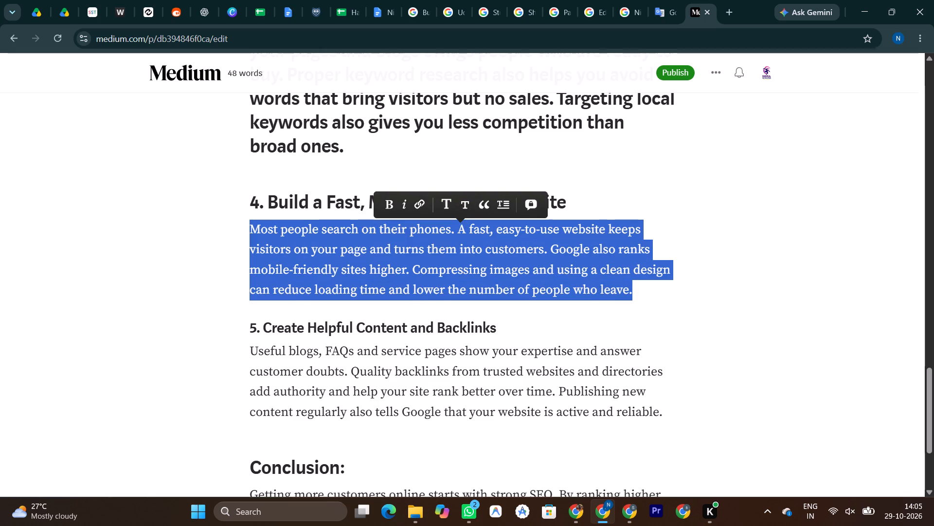
pyautogui.click(632, 173)
# Change the paragraphs under headings 3, 2 and 1 from heading style to plain body text.
pyautogui.scroll(2, 543, 265)
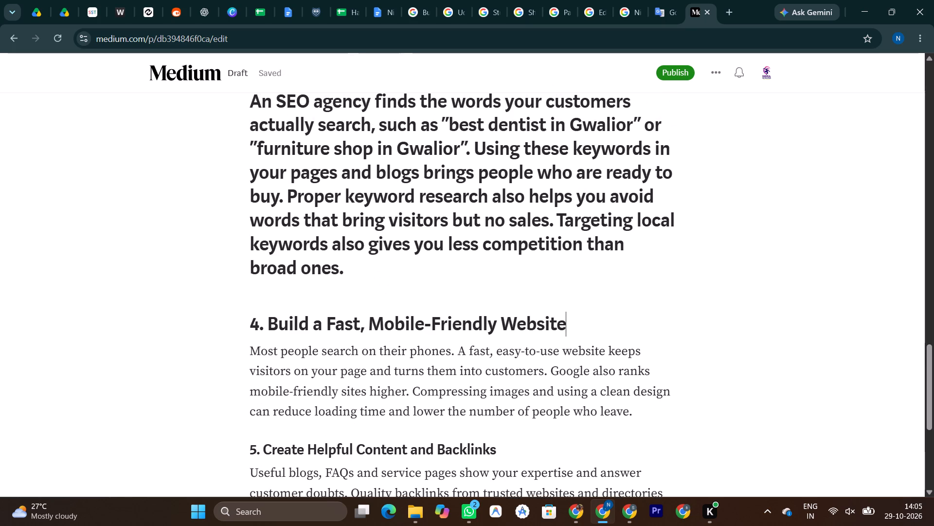
pyautogui.scroll(2, 351, 272)
pyautogui.moveTo(366, 396); pyautogui.dragTo(251, 223)
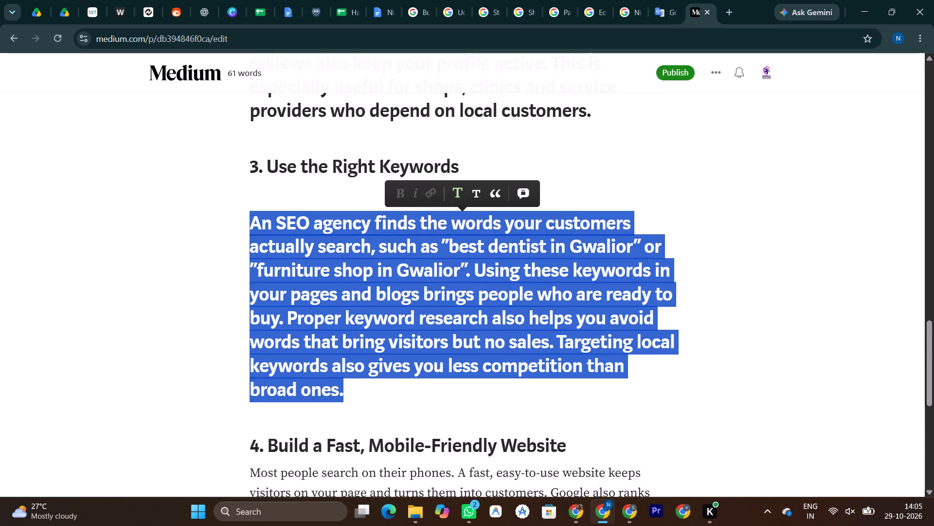
pyautogui.click(456, 189)
pyautogui.scroll(4, 461, 267)
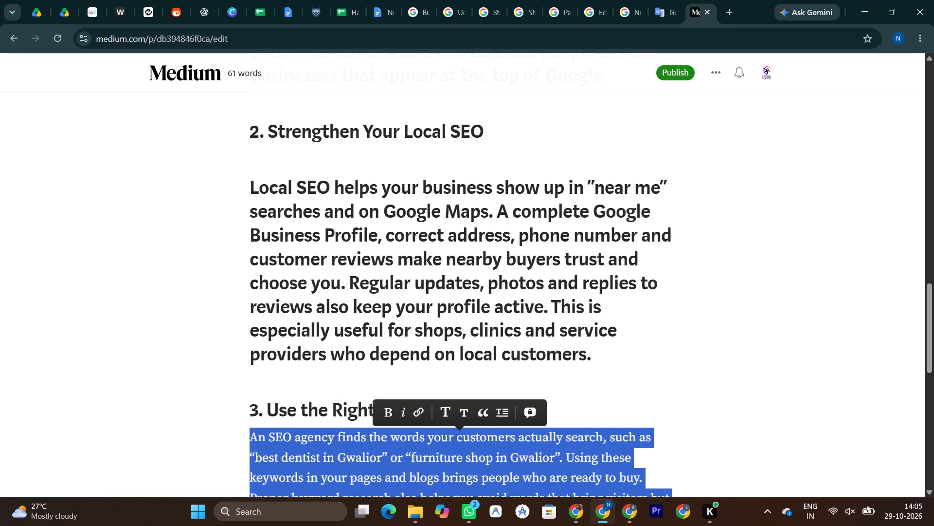
pyautogui.moveTo(597, 360); pyautogui.dragTo(248, 184)
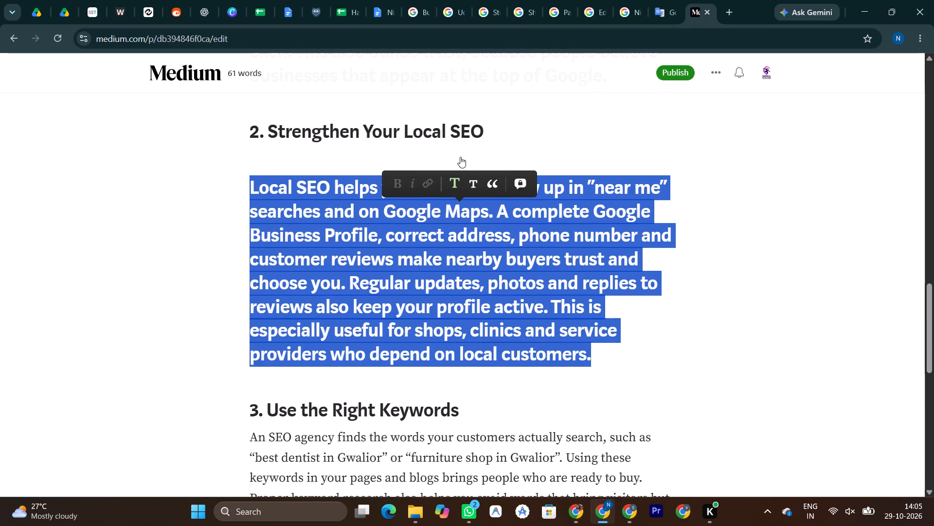
pyautogui.click(460, 157)
pyautogui.scroll(3, 484, 317)
pyautogui.scroll(1, 595, 289)
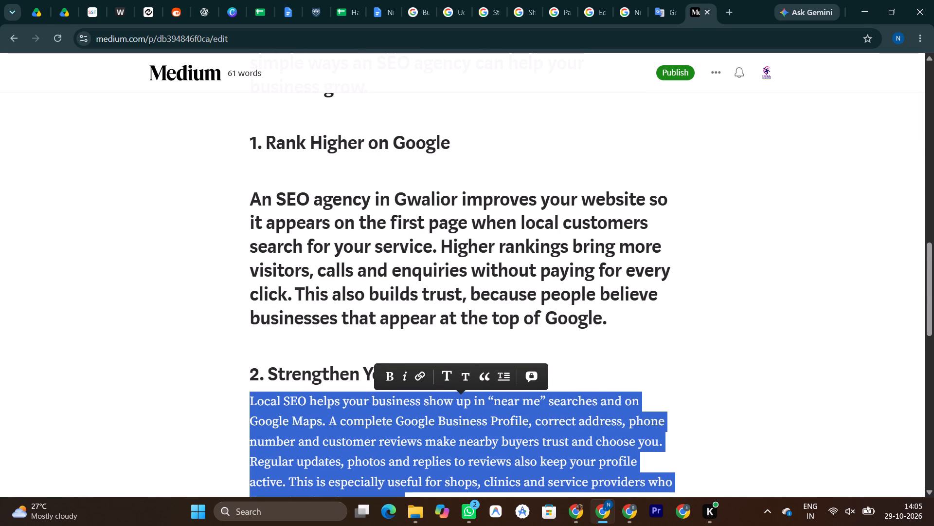
pyautogui.moveTo(618, 317); pyautogui.dragTo(244, 207)
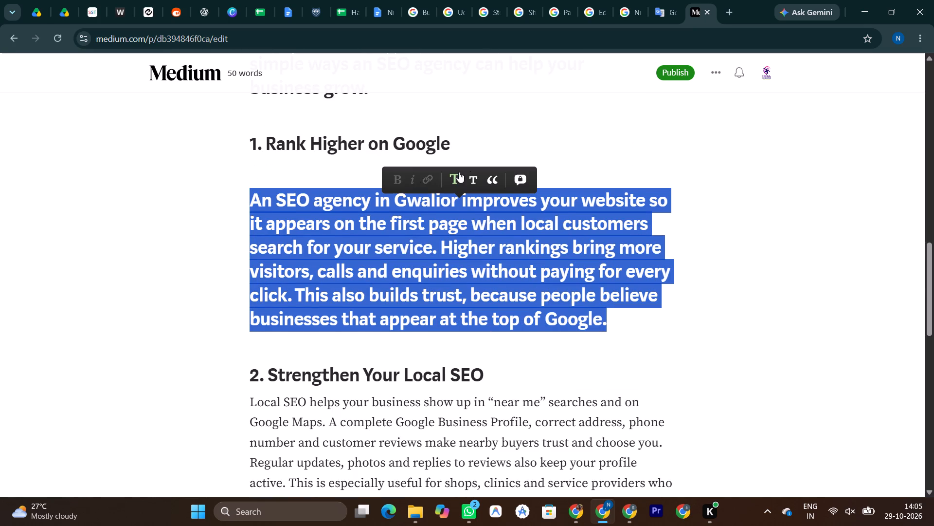
pyautogui.click(459, 172)
# Change the "Today, most customers search online" paragraph under the "5 Ways to Get More Customers Online" heading to plain body text.
pyautogui.scroll(3, 466, 301)
pyautogui.moveTo(389, 285); pyautogui.dragTo(262, 166)
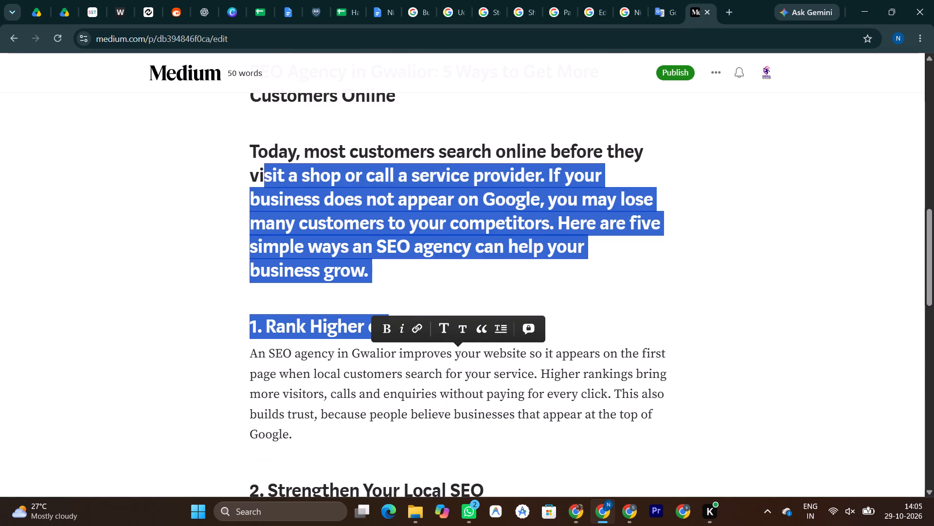
pyautogui.moveTo(262, 166); pyautogui.dragTo(249, 146)
pyautogui.click(360, 254)
pyautogui.moveTo(374, 276); pyautogui.dragTo(234, 214)
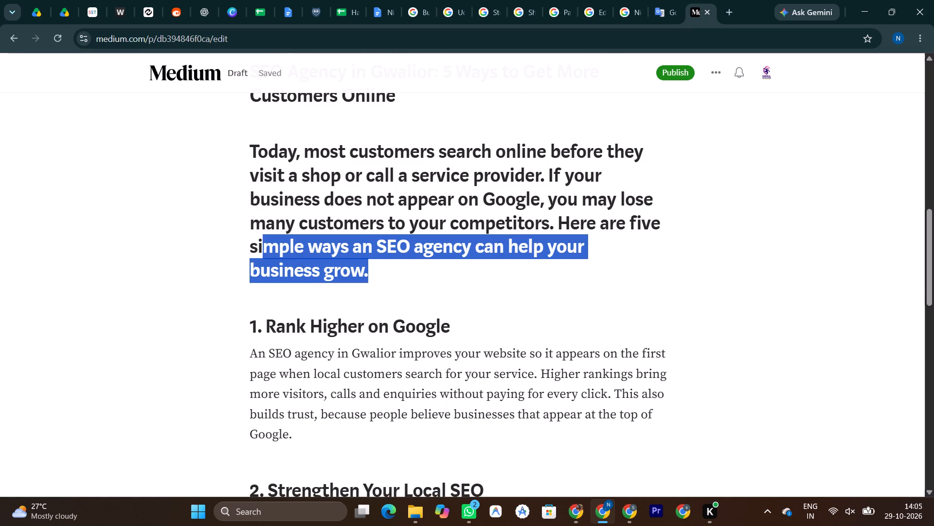
pyautogui.moveTo(234, 214); pyautogui.dragTo(246, 156)
pyautogui.click(444, 123)
pyautogui.scroll(5, 468, 311)
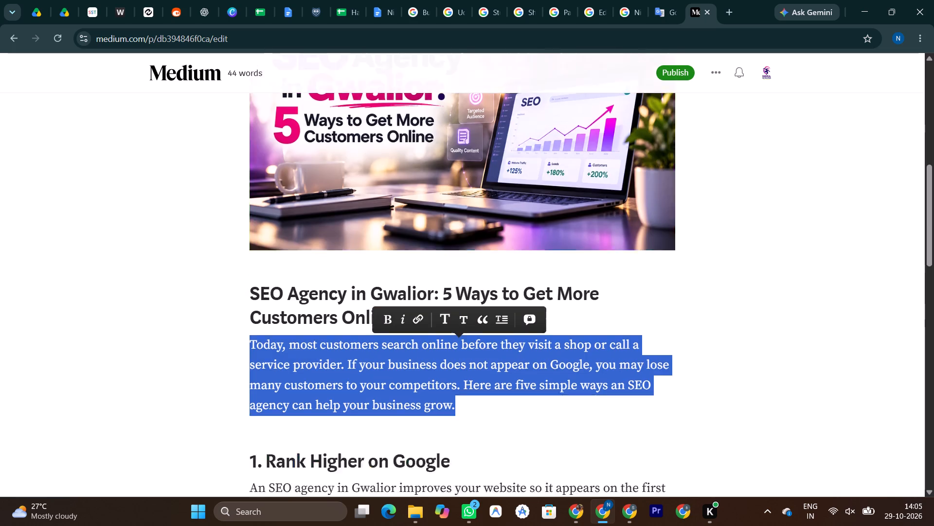
# Review the formatting of the whole Medium draft, from the title through the numbered sections to the Conclusion.
pyautogui.click(470, 366)
pyautogui.scroll(-2, 431, 347)
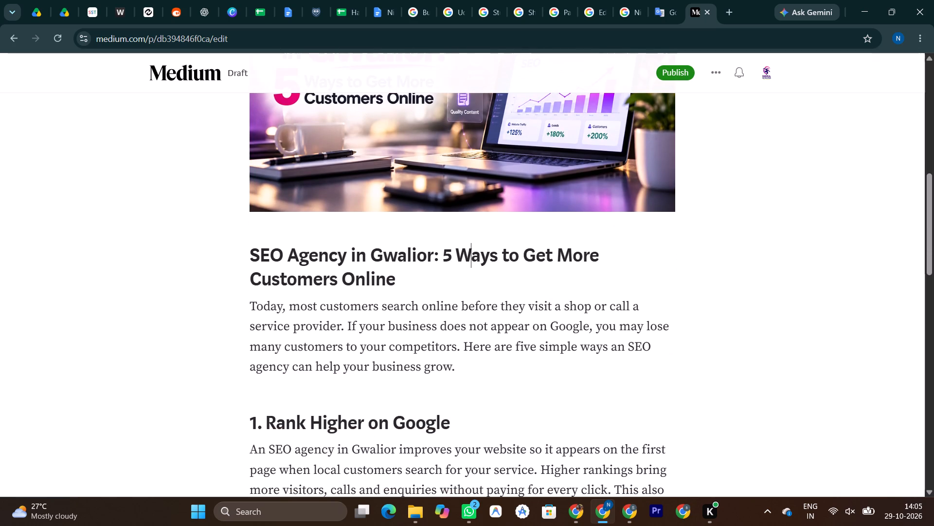
pyautogui.scroll(-6, 406, 287)
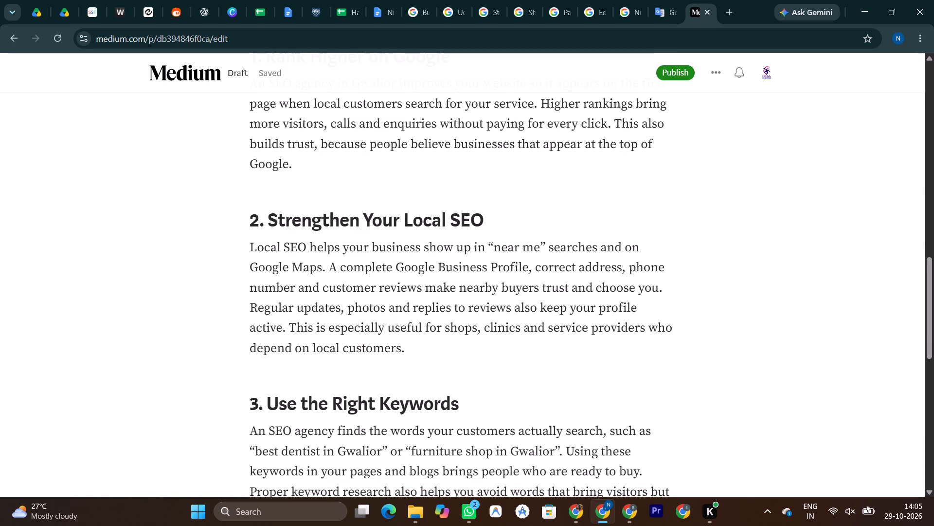
pyautogui.scroll(-10, 406, 287)
pyautogui.scroll(2, 406, 287)
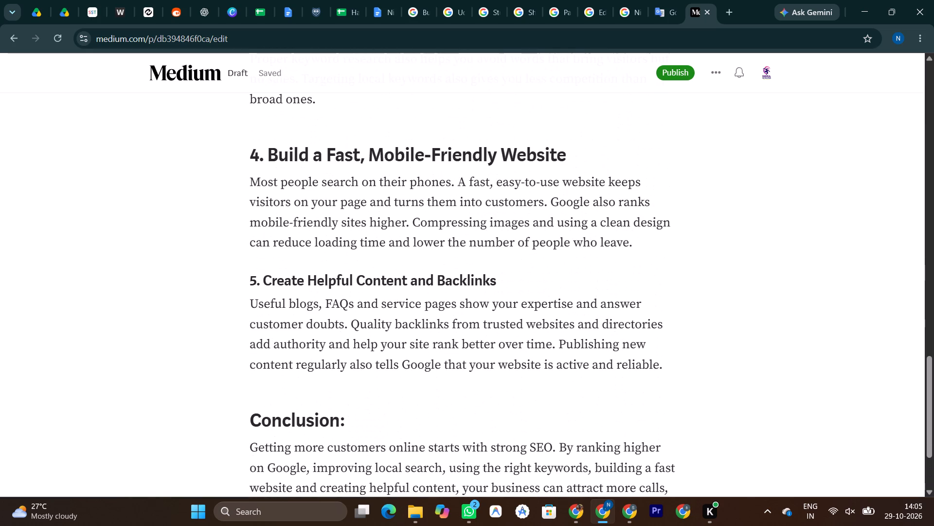
pyautogui.scroll(-4, 406, 287)
pyautogui.scroll(5, 406, 287)
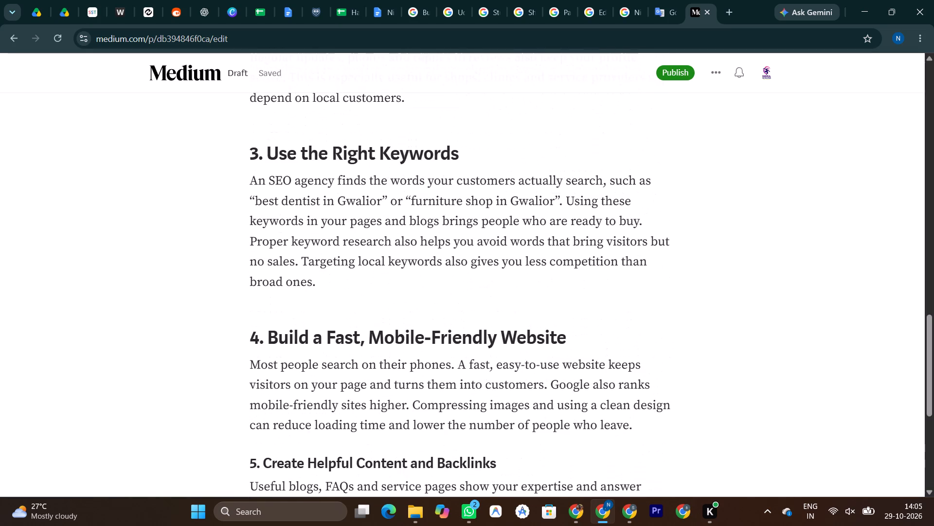
pyautogui.scroll(7, 406, 287)
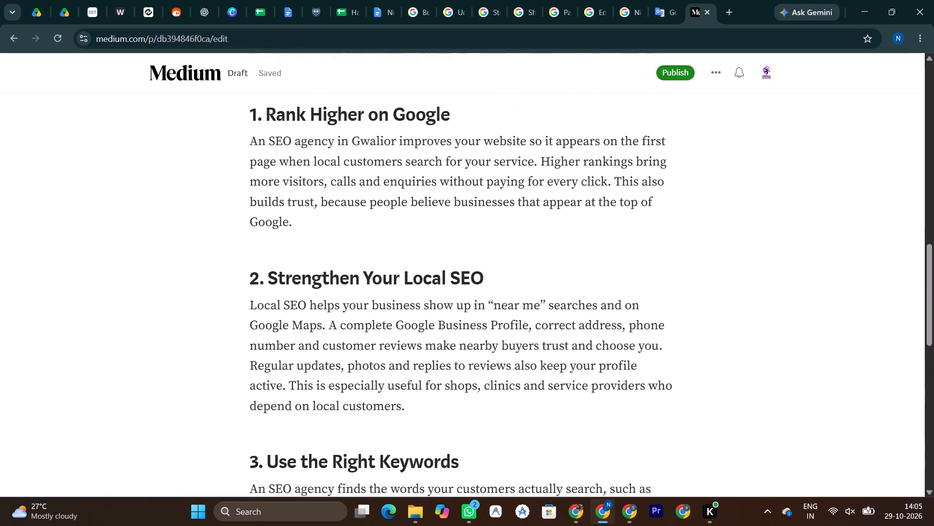
pyautogui.scroll(12, 406, 287)
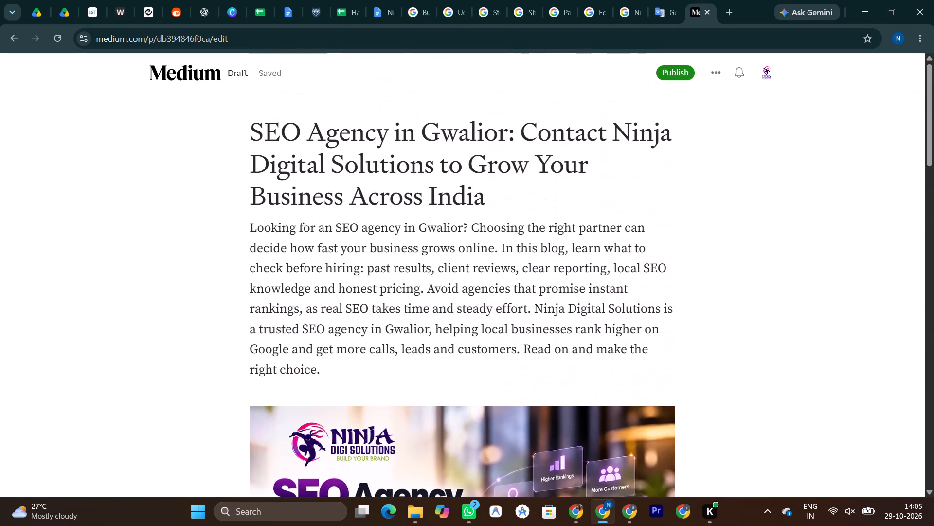
# In the Ninja DS Off-page Content document, copy the search-engine-optimization-seo-agency URL listed under "8. Blog" for the keyword "seo agency in gwalior".
pyautogui.click(373, 0)
pyautogui.scroll(3, 468, 304)
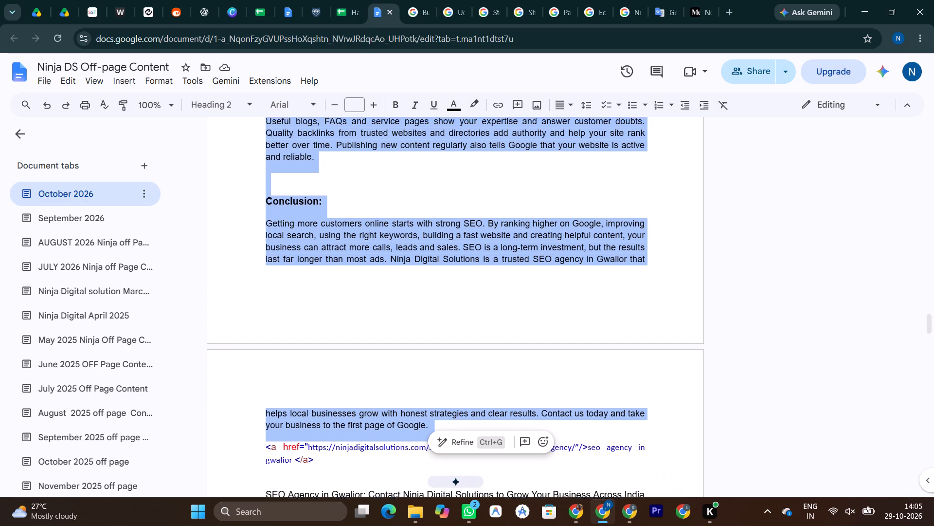
pyautogui.scroll(11, 468, 304)
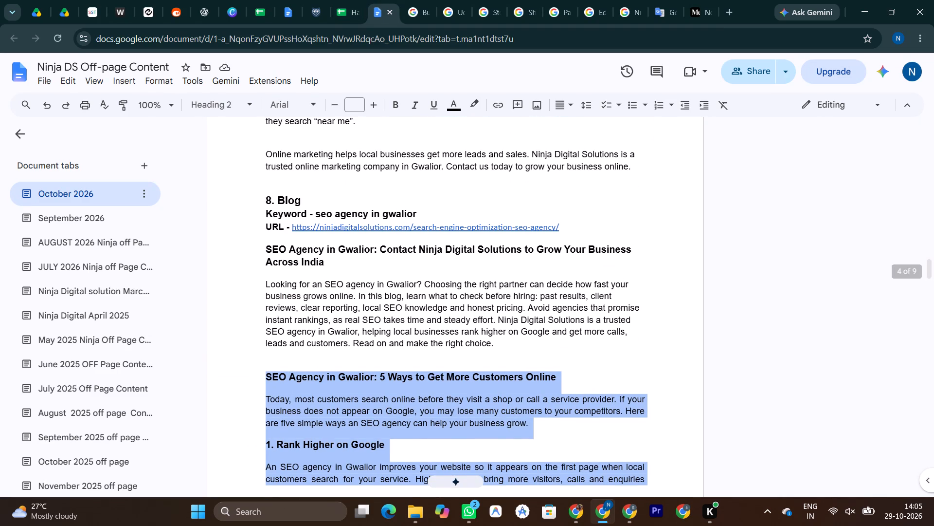
pyautogui.moveTo(559, 225); pyautogui.dragTo(293, 228)
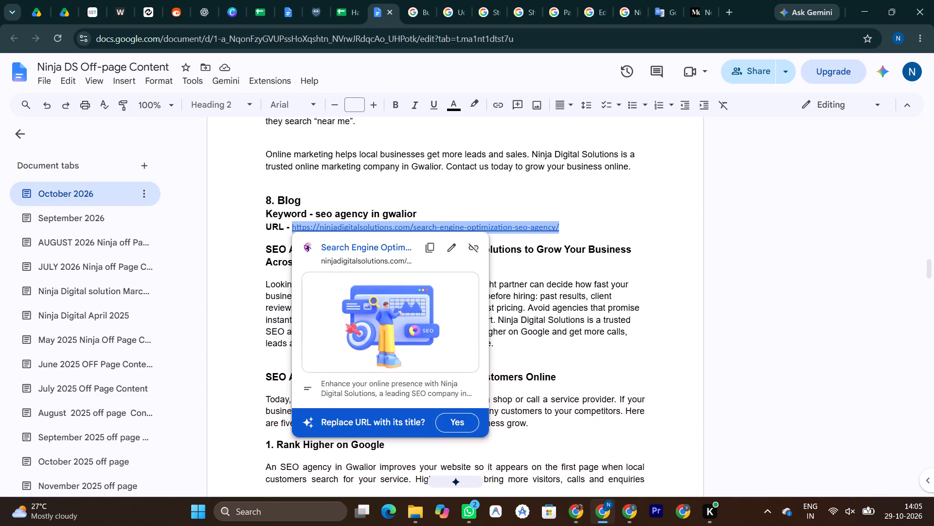
pyautogui.moveTo(293, 228); pyautogui.dragTo(291, 229)
pyautogui.hotkey('ctrl', 'c')
# Back in the Medium draft, link "SEO agency in Gwalior" in the opening sentence to the copied ninjadigitalsolutions.com URL.
pyautogui.click(688, 0)
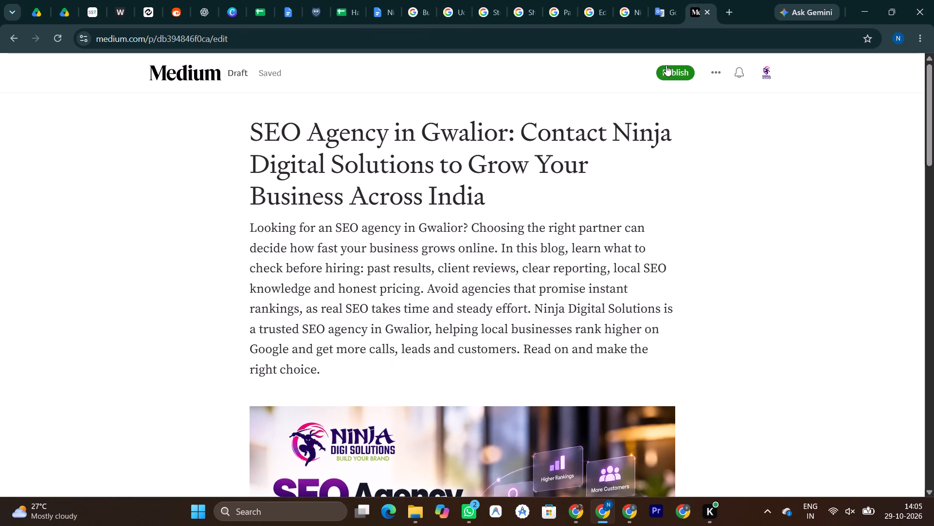
pyautogui.moveTo(337, 226); pyautogui.dragTo(455, 232)
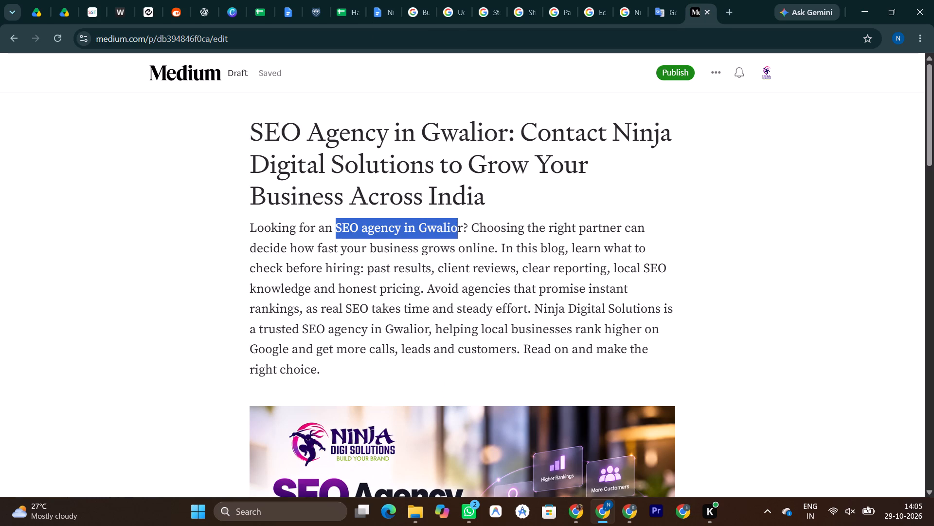
pyautogui.moveTo(455, 232); pyautogui.dragTo(462, 232)
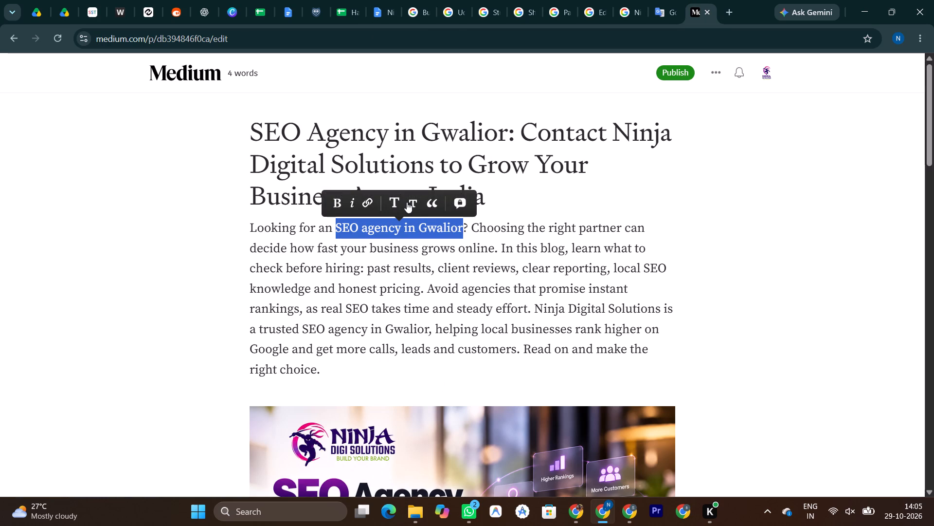
pyautogui.click(366, 205)
pyautogui.hotkey('ctrl', 'v')
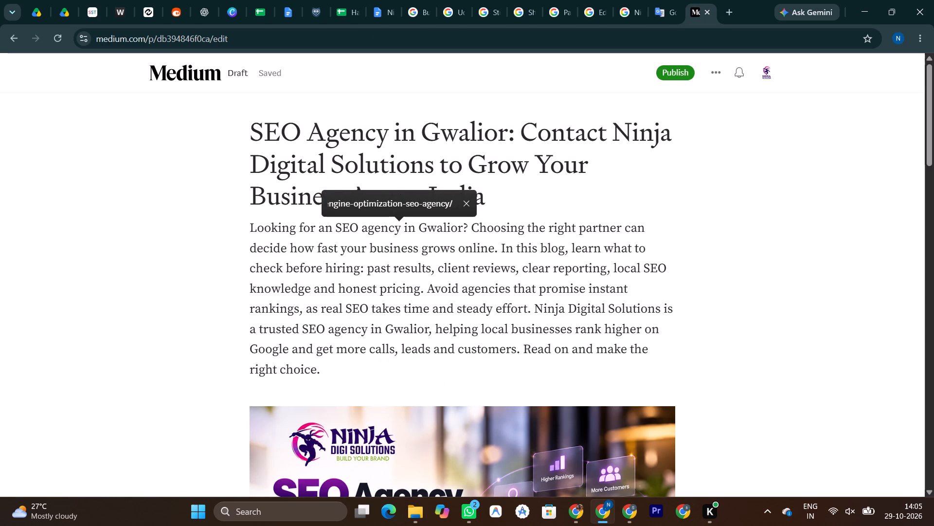
pyautogui.press('Return')
# Link the second "SEO agency in Gwalior" in the intro paragraph, after "Ninja Digital Solutions is a trusted", to the same URL.
pyautogui.scroll(-3, 431, 294)
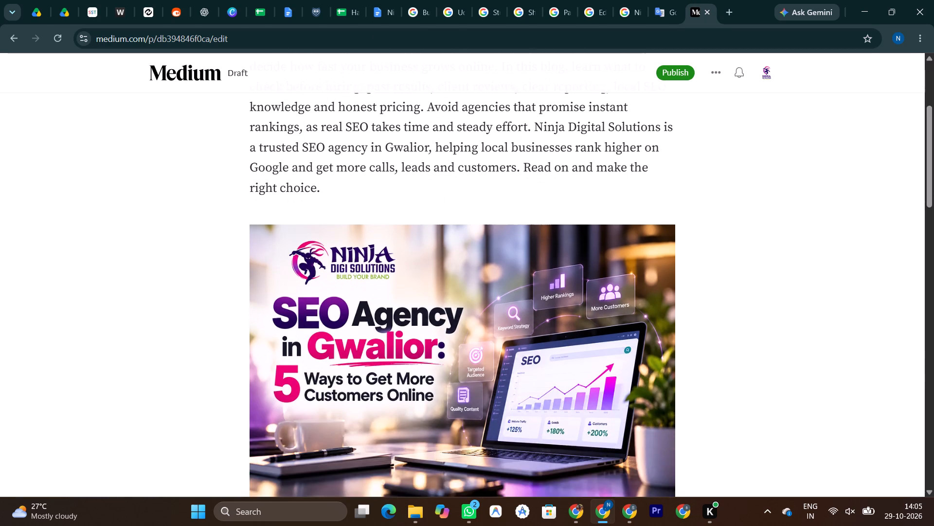
pyautogui.scroll(2, 431, 294)
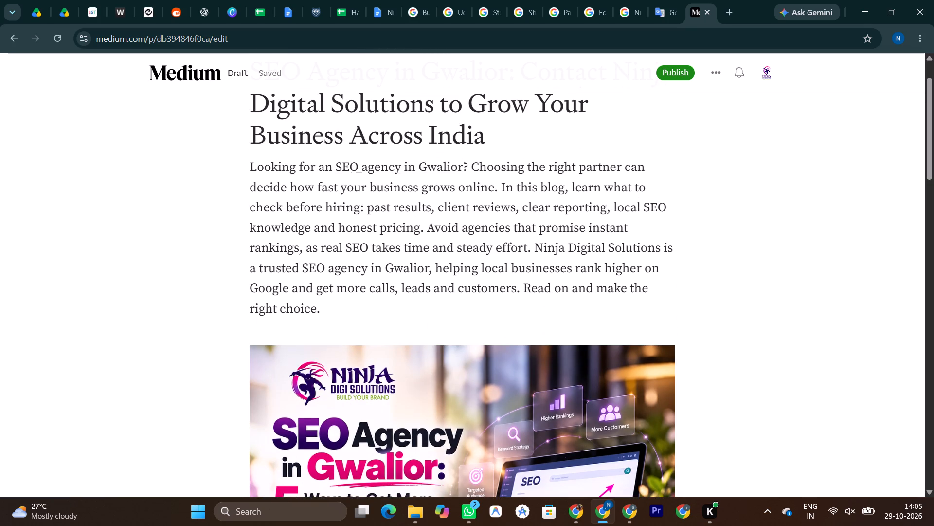
pyautogui.moveTo(305, 268); pyautogui.dragTo(428, 265)
pyautogui.click(334, 244)
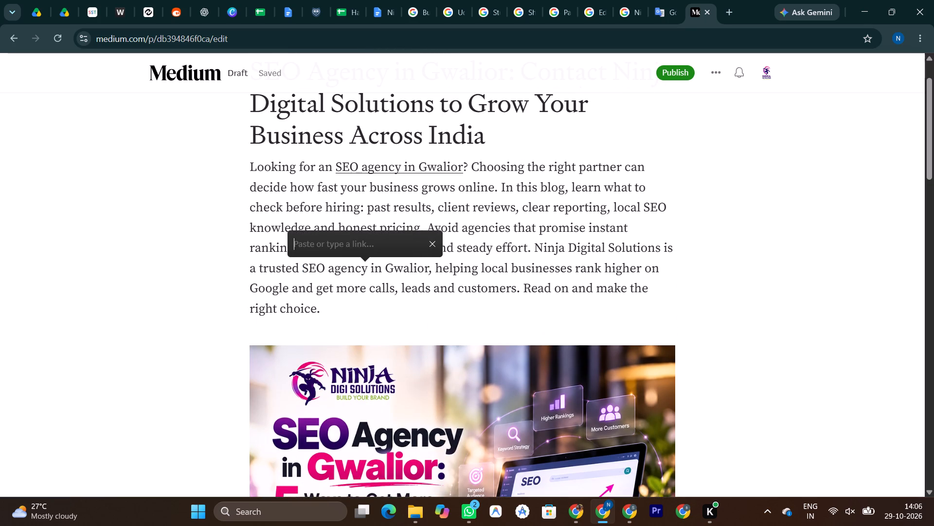
pyautogui.hotkey('ctrl', 'v')
pyautogui.press('Return')
# Link "SEO agency in Gwalior" in the paragraph under "1. Rank Higher on Google" to the same SEO agency URL.
pyautogui.scroll(-4, 487, 235)
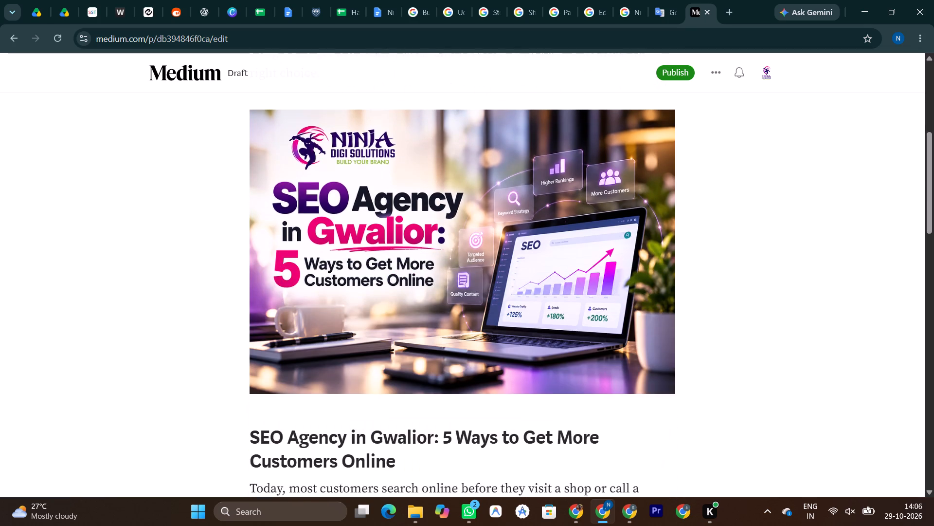
pyautogui.scroll(-4, 487, 235)
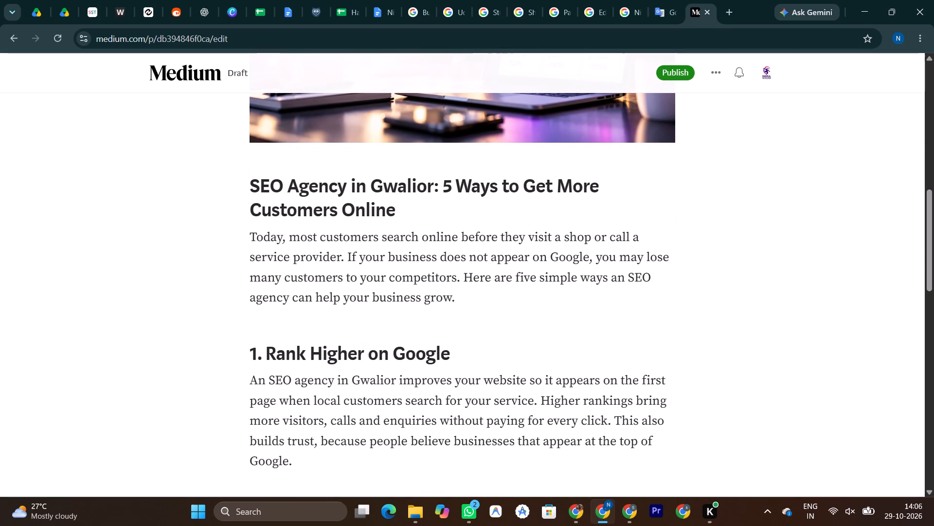
pyautogui.scroll(-2, 456, 296)
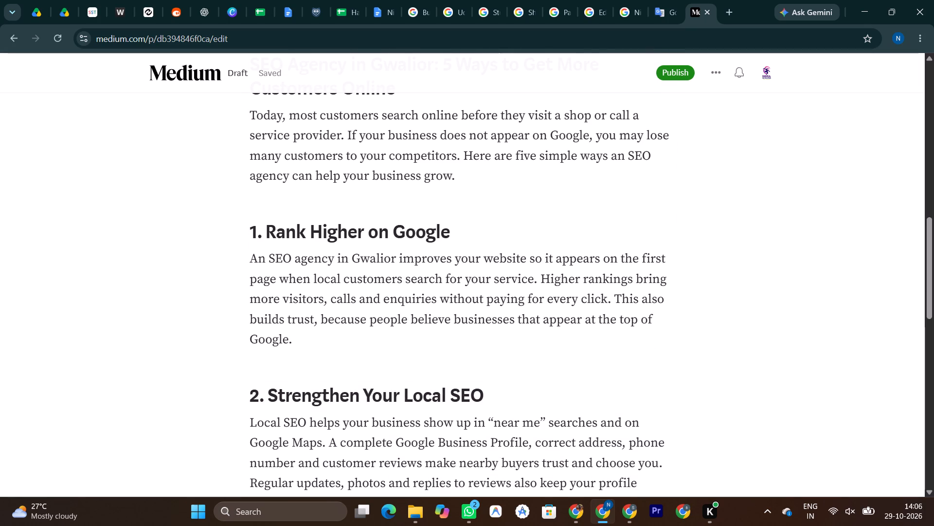
pyautogui.moveTo(269, 263); pyautogui.dragTo(394, 263)
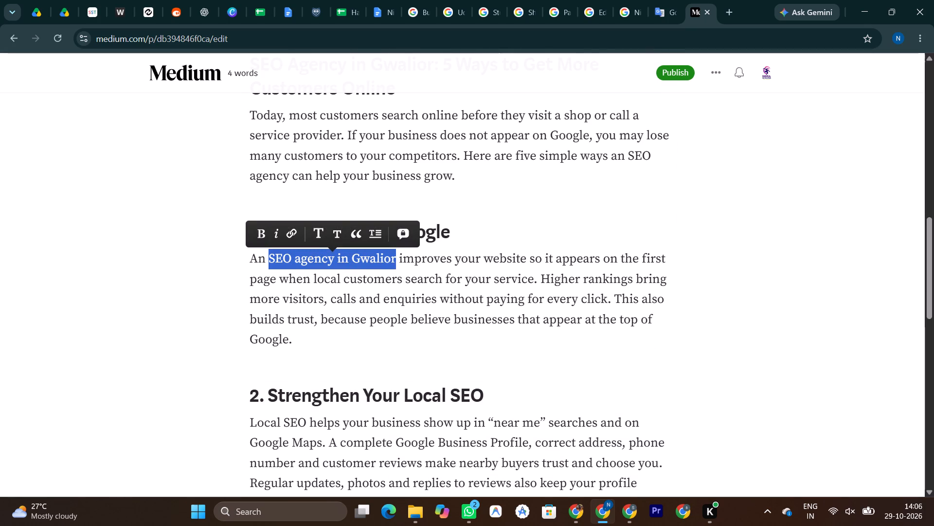
pyautogui.click(292, 236)
pyautogui.hotkey('ctrl', 'v')
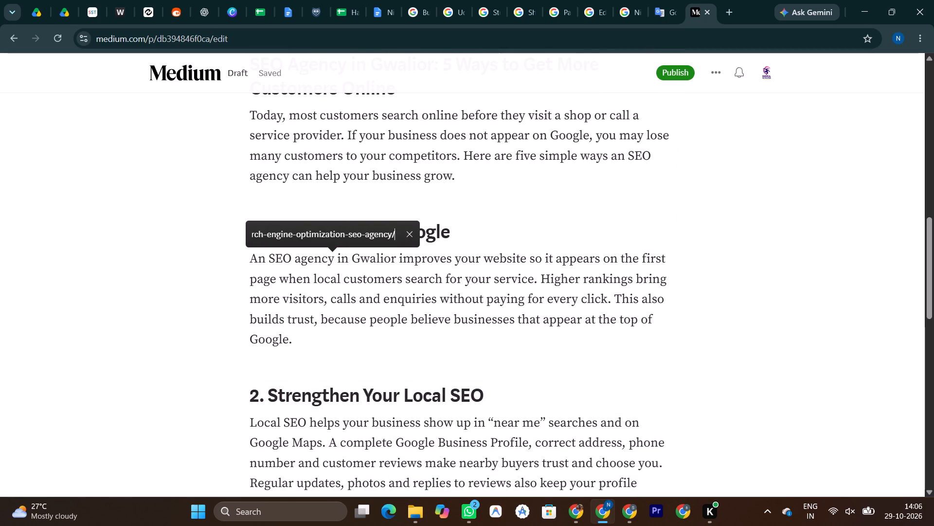
pyautogui.press('Return')
# Link the full phrase "SEO agency in Gwalior" in the Conclusion paragraph to the same SEO agency URL.
pyautogui.scroll(-3, 406, 300)
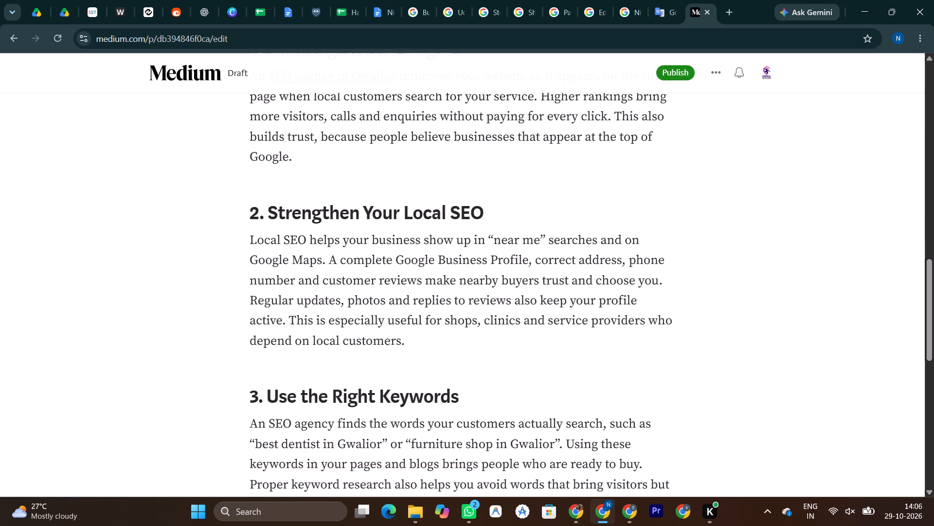
pyautogui.scroll(-7, 458, 290)
pyautogui.scroll(4, 458, 290)
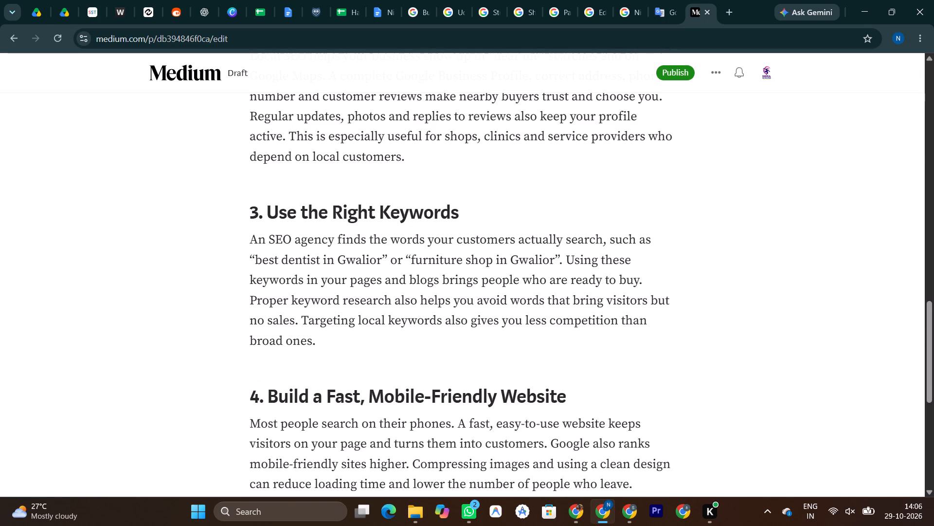
pyautogui.scroll(-5, 458, 290)
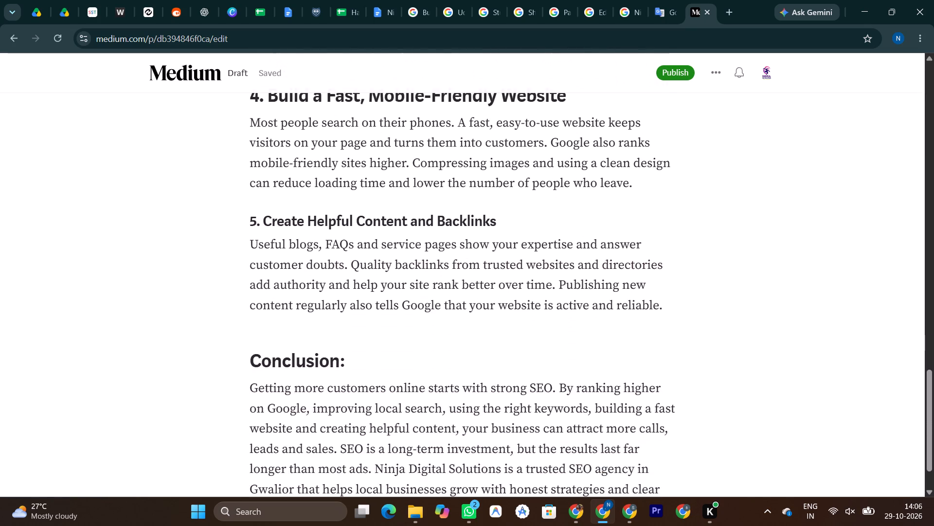
pyautogui.scroll(-4, 458, 290)
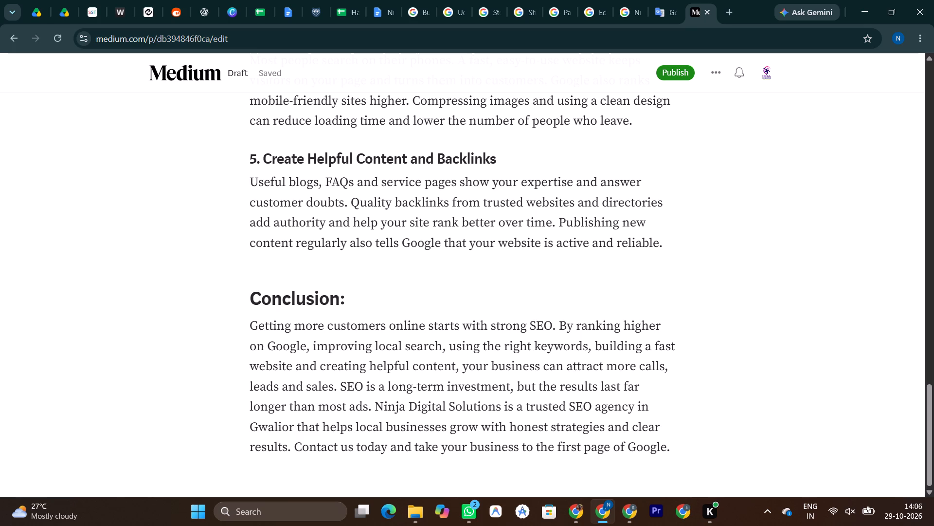
pyautogui.moveTo(572, 411); pyautogui.dragTo(656, 413)
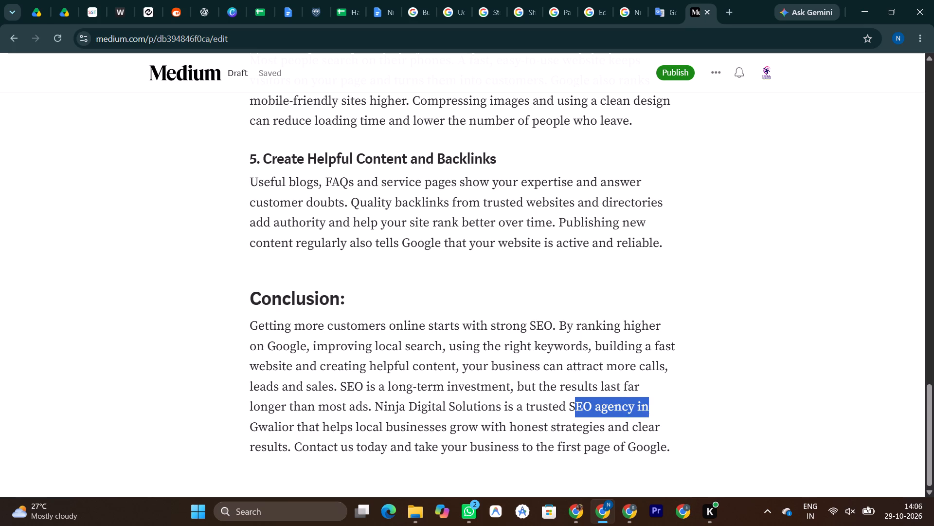
pyautogui.moveTo(656, 413); pyautogui.dragTo(294, 420)
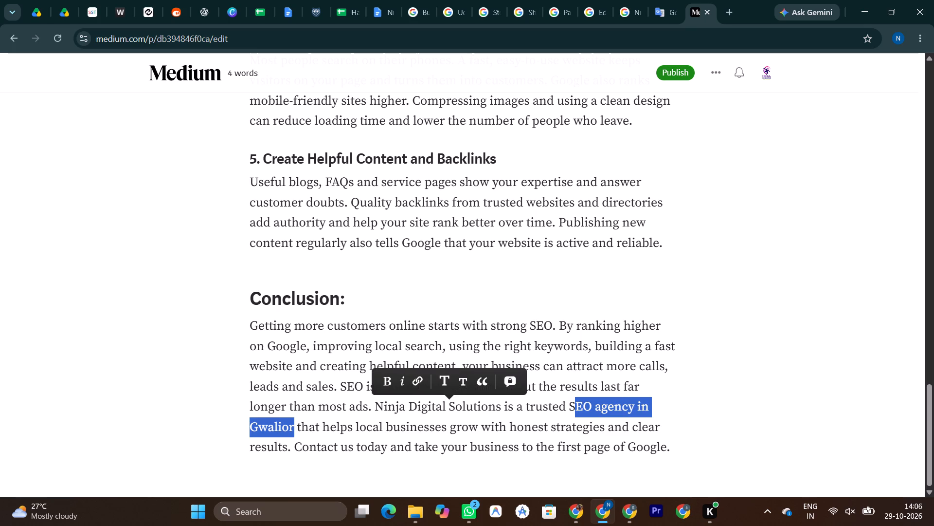
pyautogui.moveTo(570, 407); pyautogui.dragTo(551, 431)
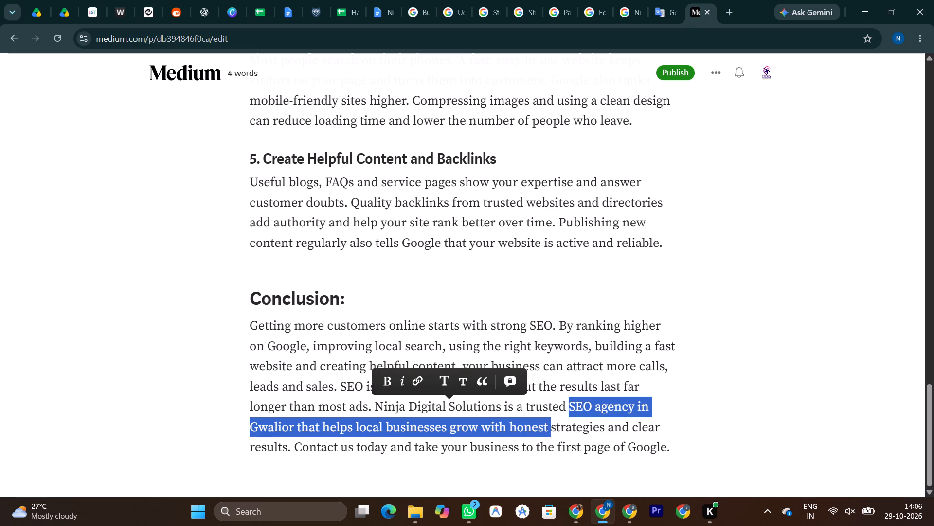
pyautogui.moveTo(551, 431); pyautogui.dragTo(293, 431)
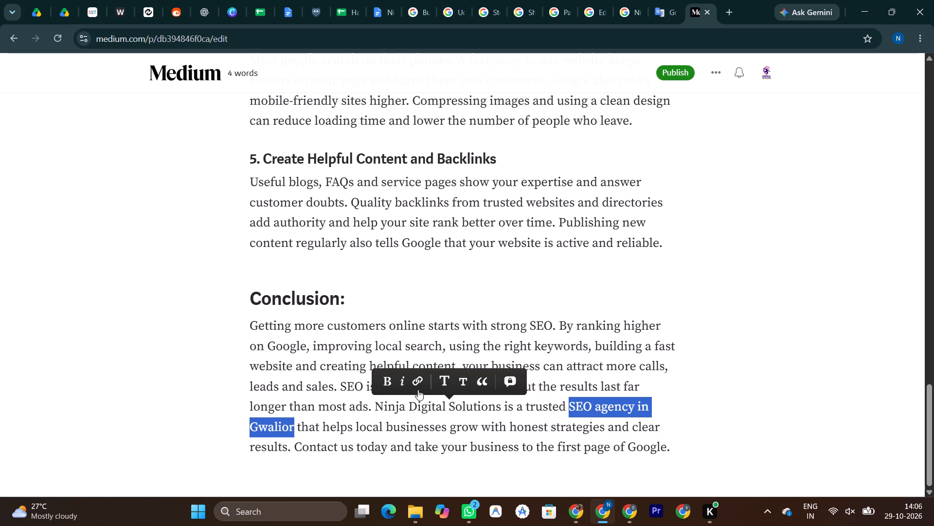
pyautogui.click(417, 383)
pyautogui.hotkey('ctrl', 'v')
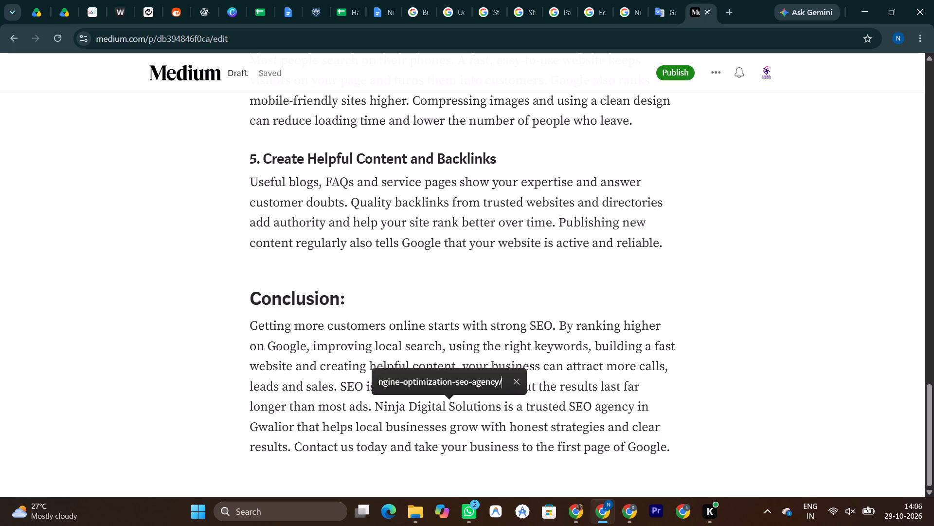
pyautogui.press('Return')
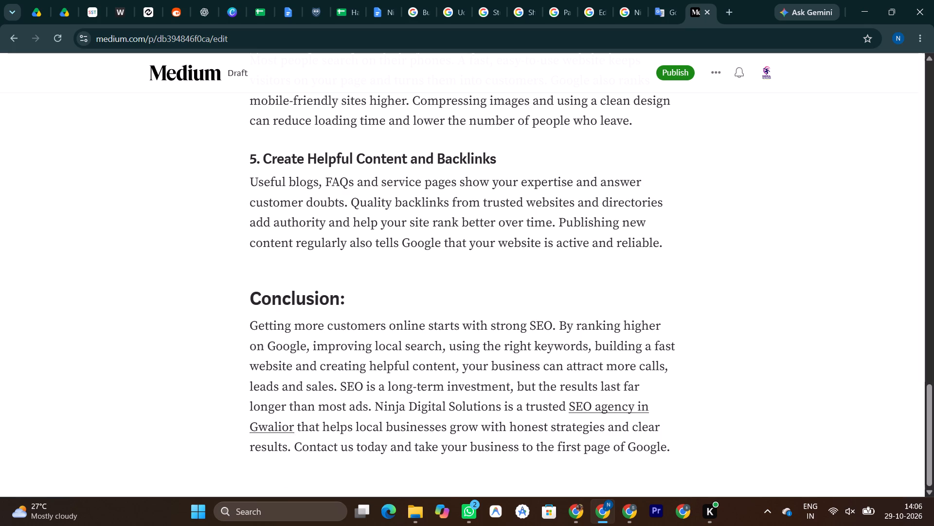
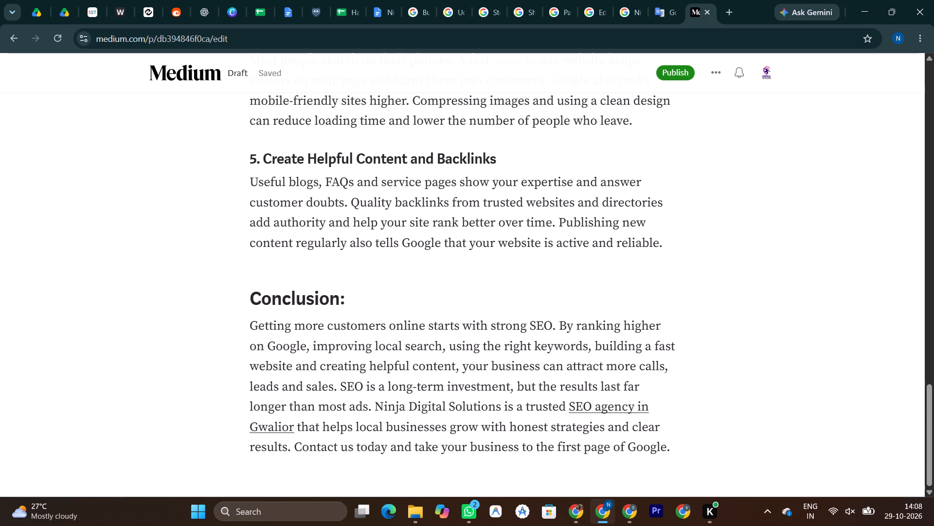
# Look over the linked Medium draft from the title down to the Conclusion before publishing.
pyautogui.scroll(14, 623, 283)
pyautogui.scroll(10, 623, 280)
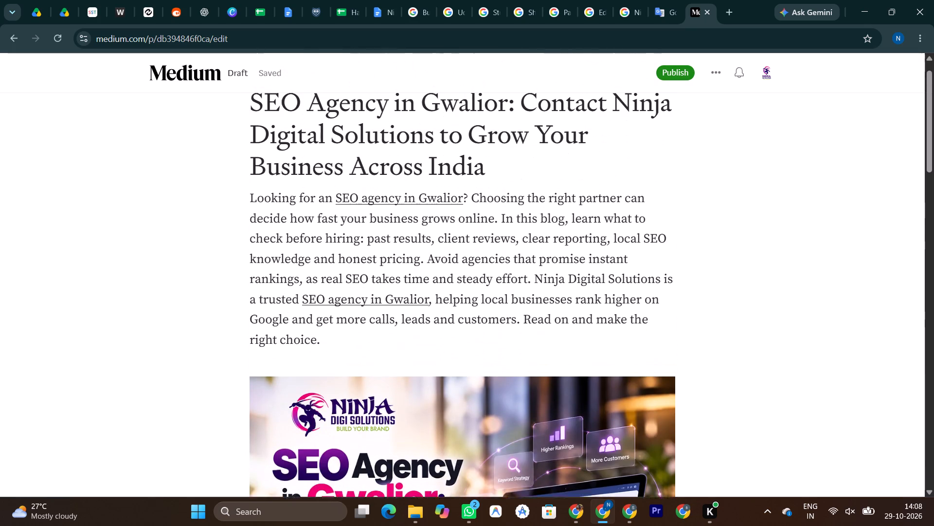
pyautogui.scroll(3, 623, 280)
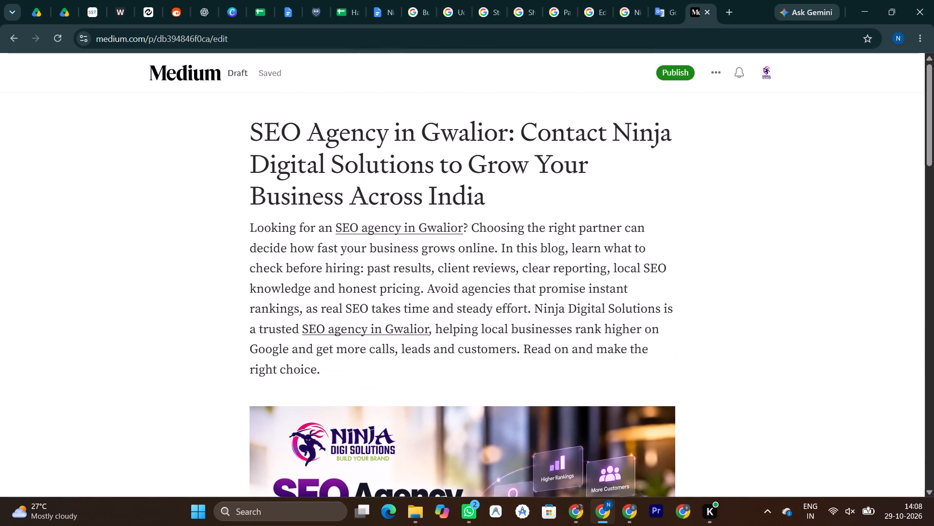
pyautogui.click(716, 74)
pyautogui.click(818, 256)
pyautogui.scroll(-6, 770, 236)
pyautogui.scroll(-20, 754, 202)
pyautogui.scroll(-1, 754, 202)
pyautogui.scroll(-8, 697, 205)
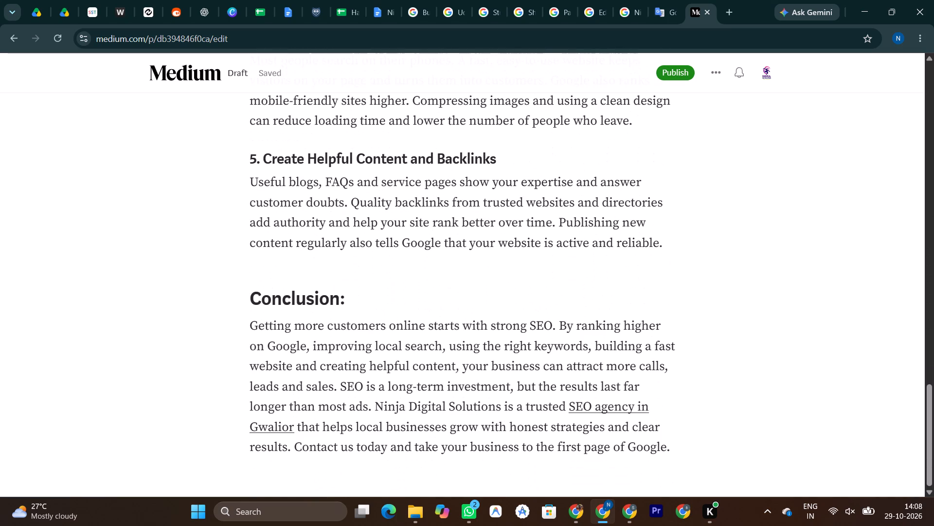
# Open the draft's publishing settings and add SEO as the first story topic.
pyautogui.click(672, 76)
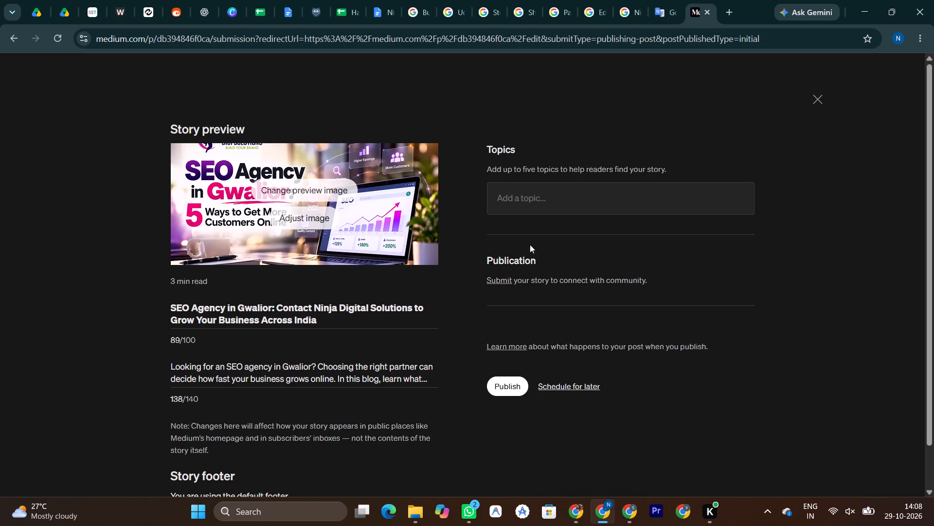
pyautogui.click(526, 198)
pyautogui.write('Se')
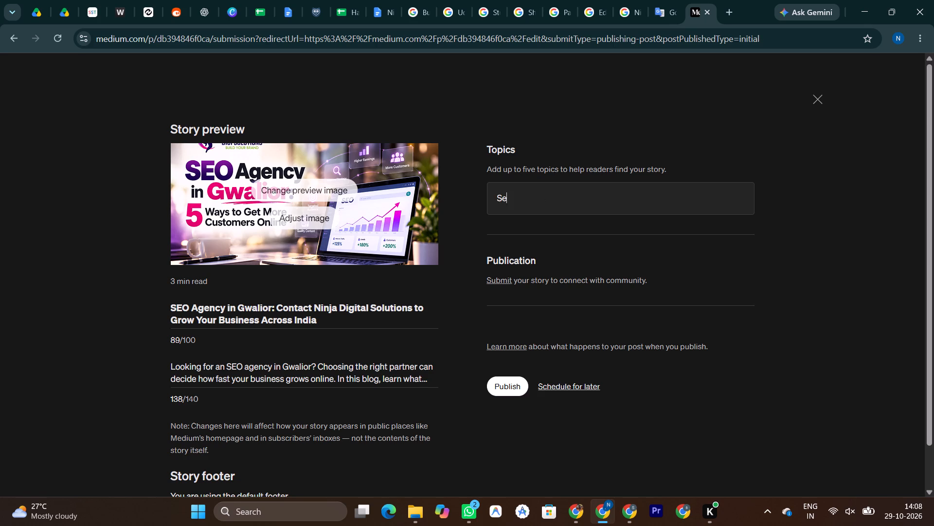
pyautogui.press('o')
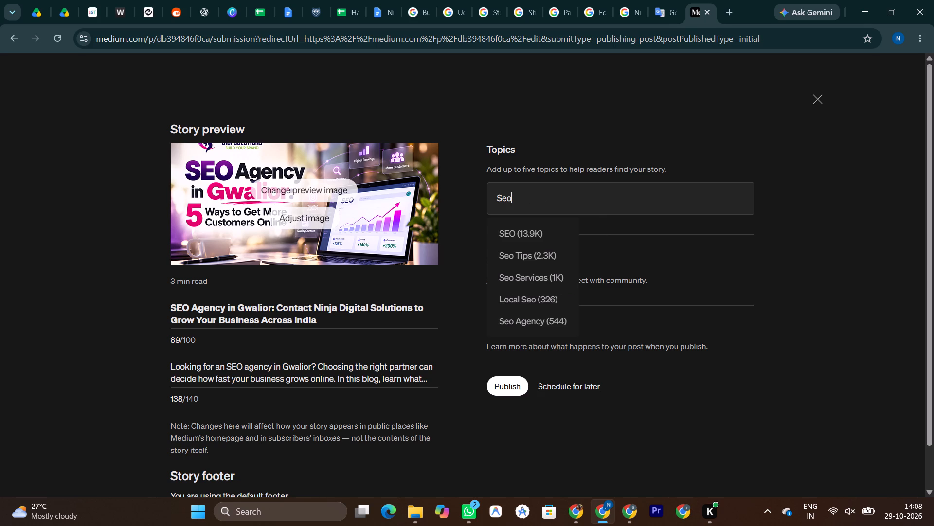
pyautogui.click(514, 232)
pyautogui.write('se')
pyautogui.write('rv')
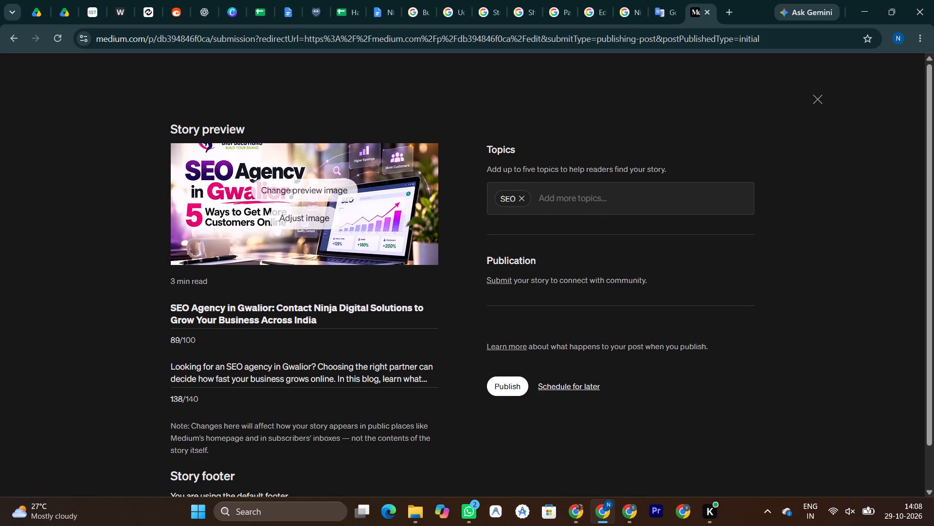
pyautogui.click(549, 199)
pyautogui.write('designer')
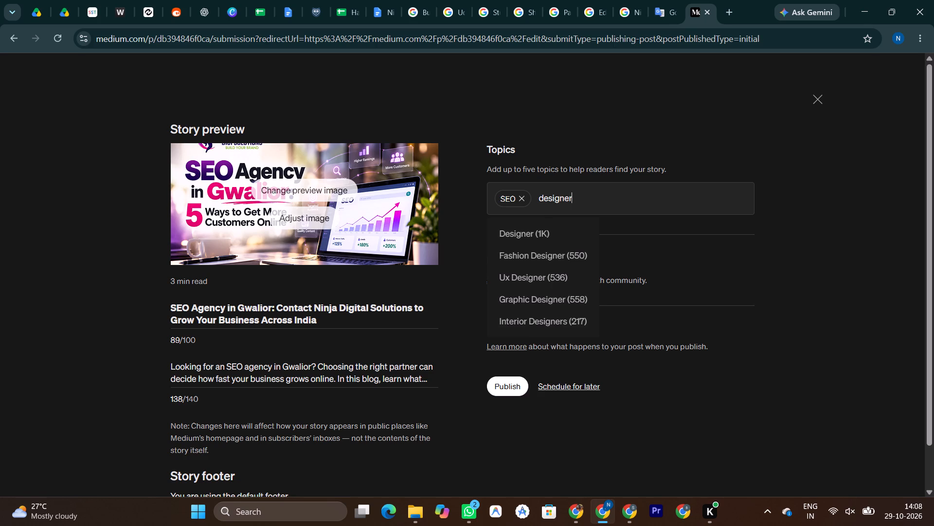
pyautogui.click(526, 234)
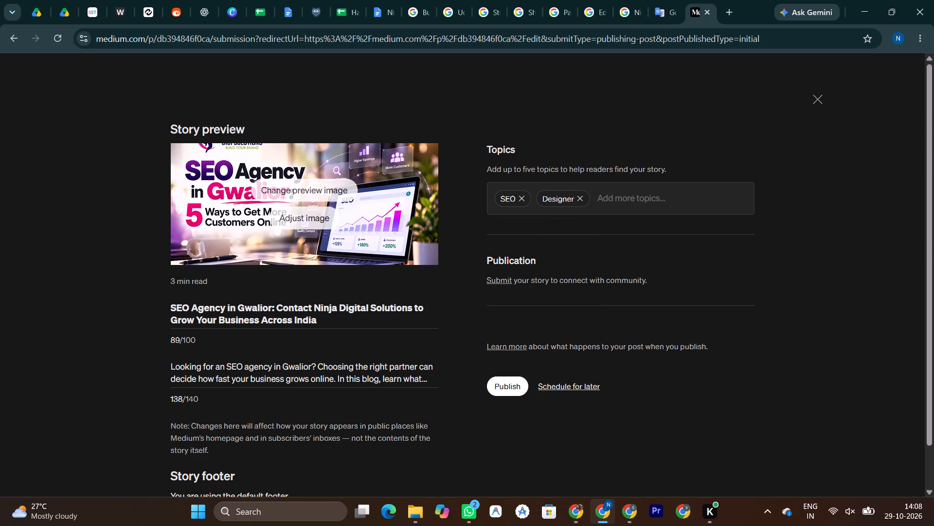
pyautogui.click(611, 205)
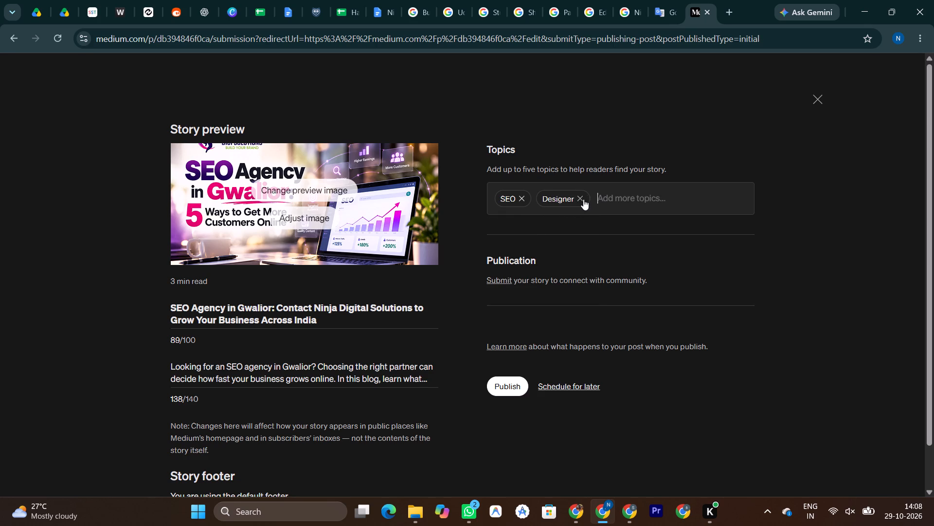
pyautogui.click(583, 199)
# Add the existing topic Graphic Designer after SEO in the story topics.
pyautogui.write('Graphic')
pyautogui.press('space')
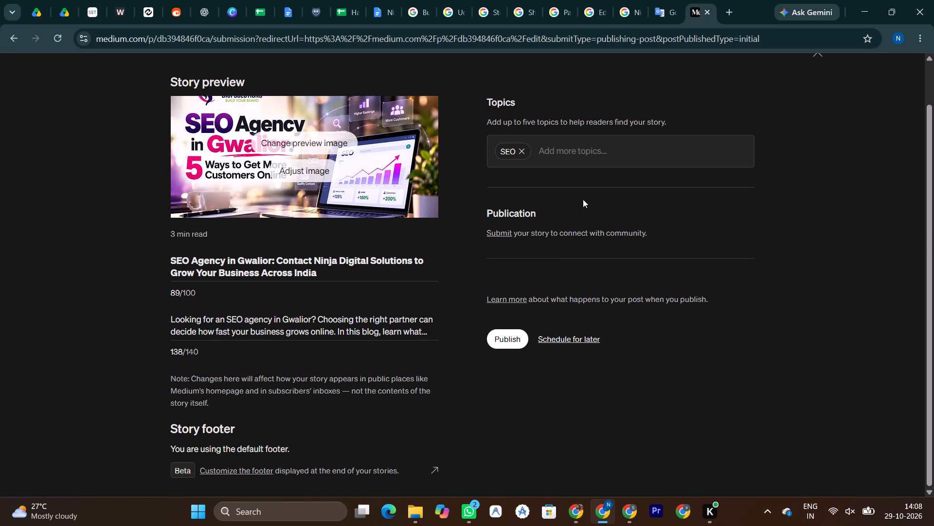
pyautogui.click(568, 158)
pyautogui.write('Graphic')
pyautogui.press('space')
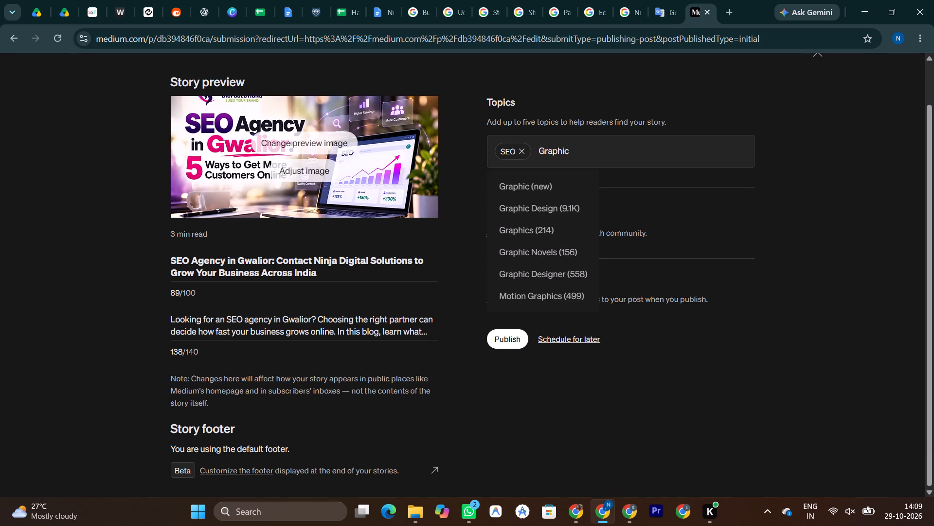
pyautogui.write('desiger')
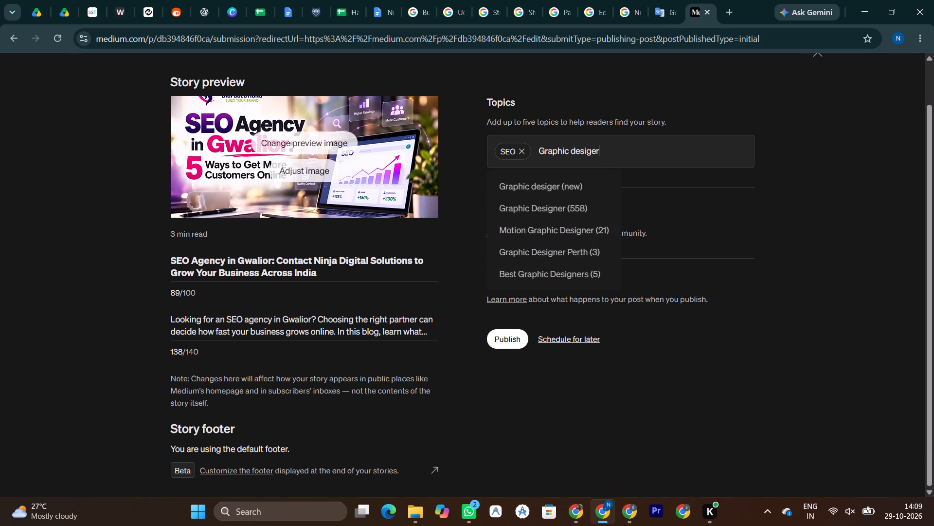
pyautogui.press('BackSpace')
pyautogui.press('BackSpace')
pyautogui.write('ner')
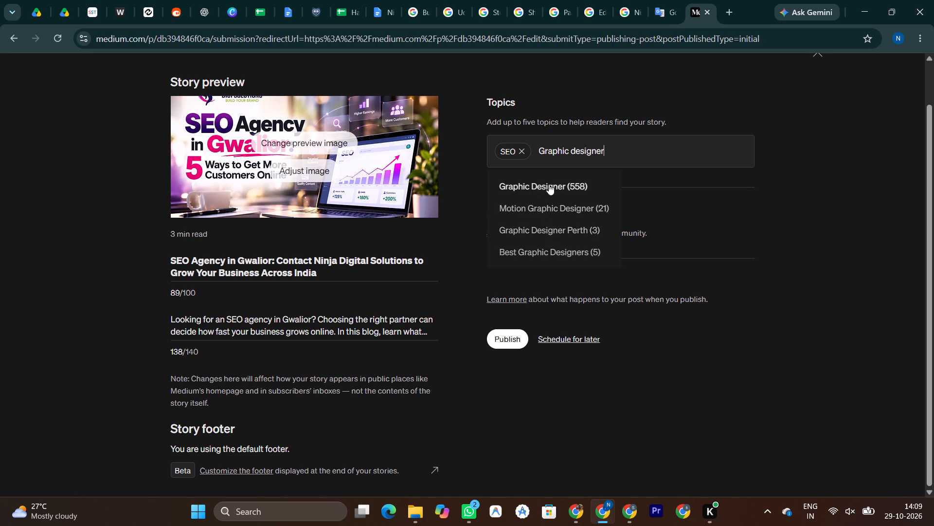
pyautogui.click(549, 184)
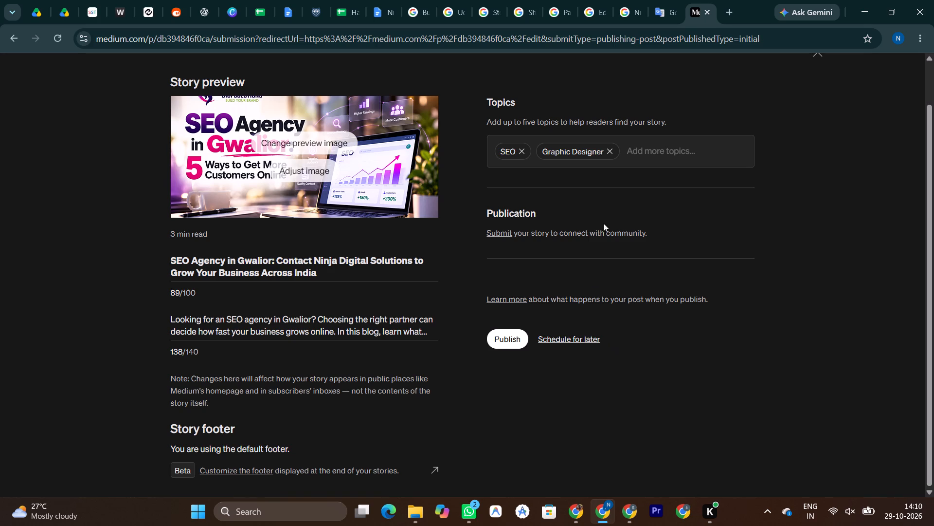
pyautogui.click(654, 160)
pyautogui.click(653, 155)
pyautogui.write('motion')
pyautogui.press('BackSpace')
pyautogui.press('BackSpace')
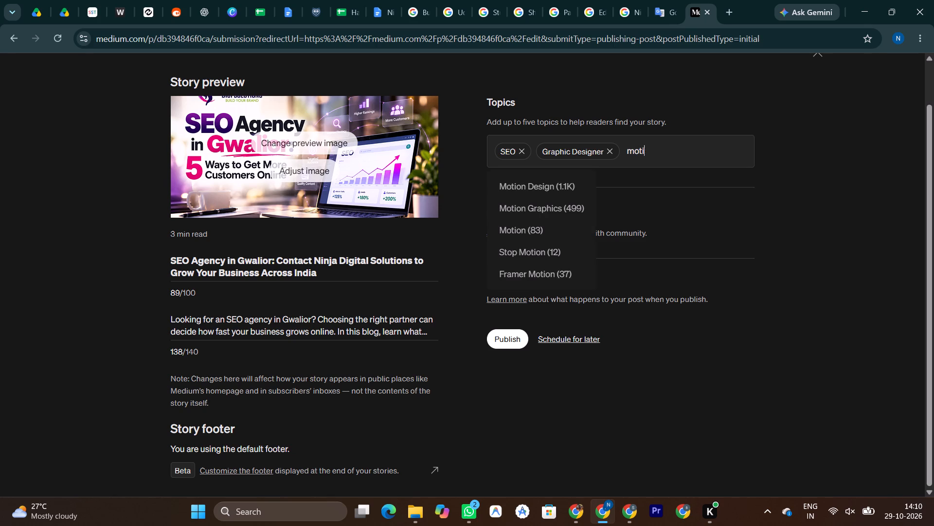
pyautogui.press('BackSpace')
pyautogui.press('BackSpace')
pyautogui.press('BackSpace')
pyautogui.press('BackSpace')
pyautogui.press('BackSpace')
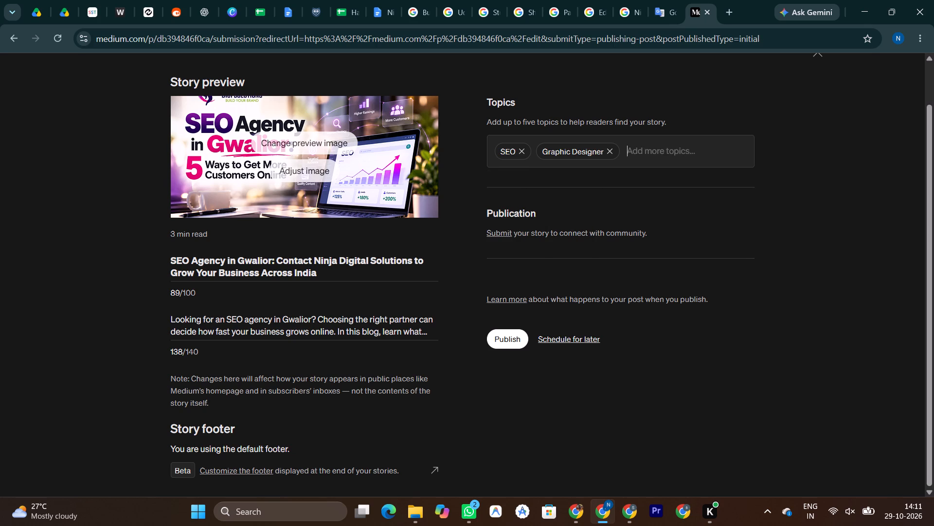
# Complete the five story topics with Logo Design, the new topic websites, and Video Editor.
pyautogui.write('logo')
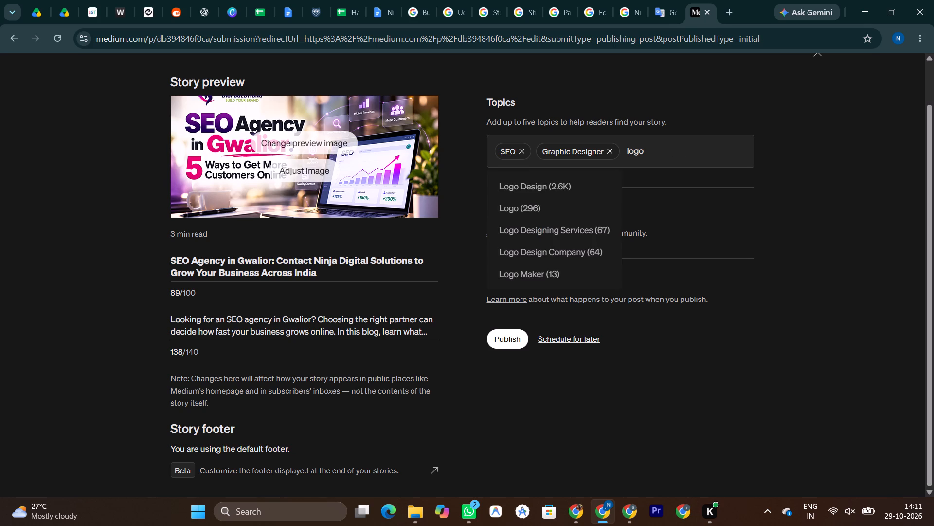
pyautogui.click(561, 186)
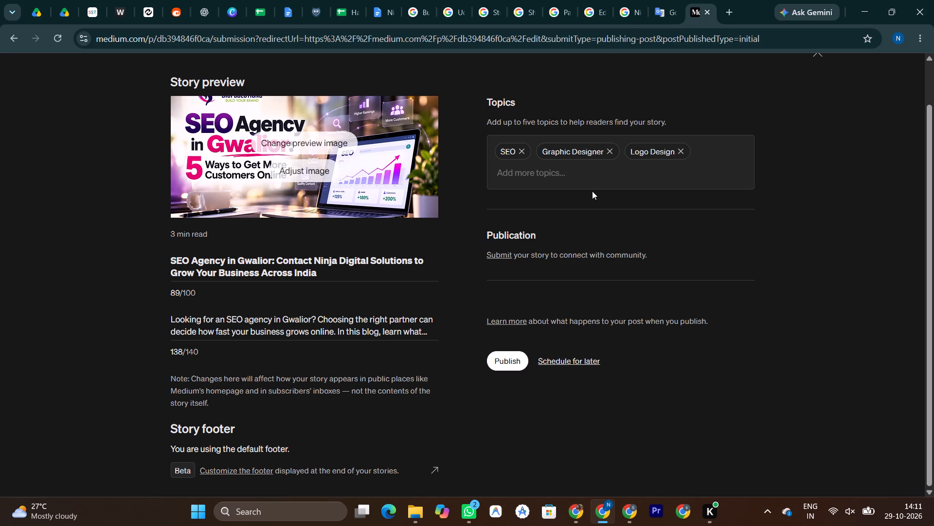
pyautogui.click(535, 171)
pyautogui.write('websites')
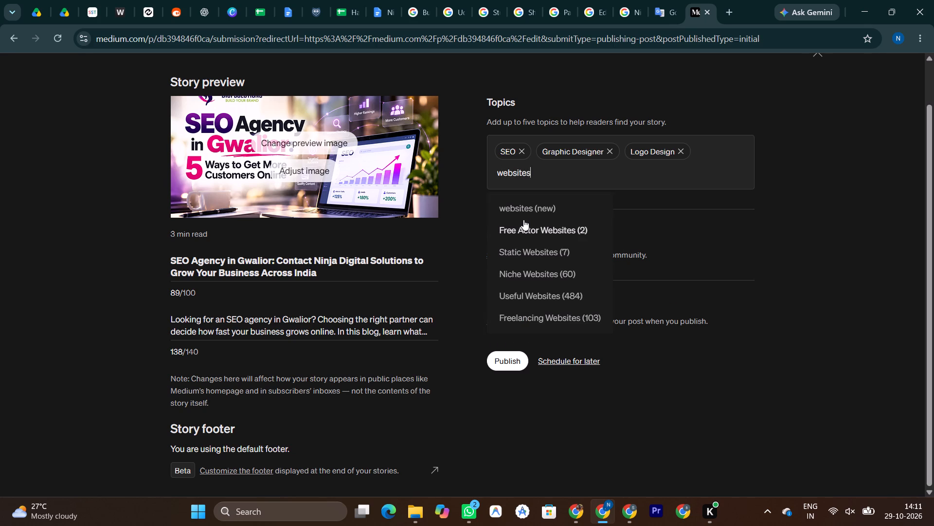
pyautogui.click(519, 208)
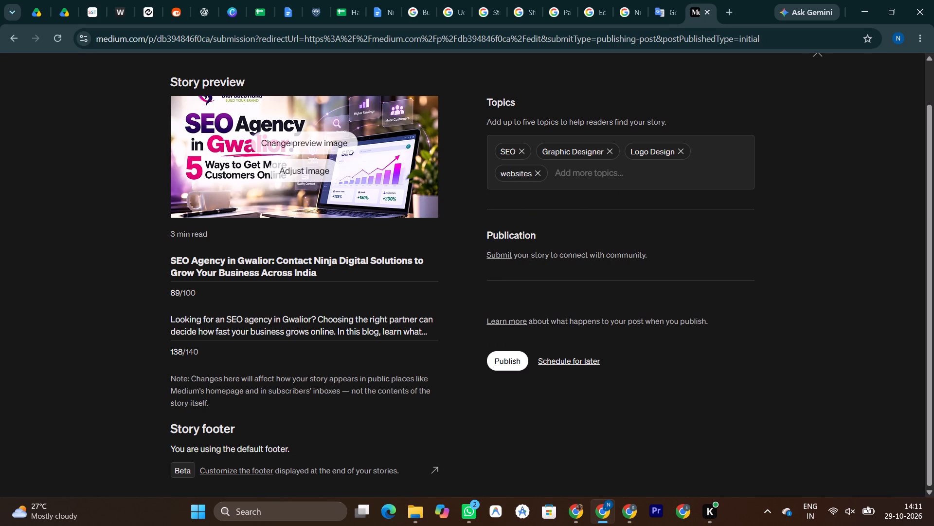
pyautogui.click(597, 179)
pyautogui.write('video edit')
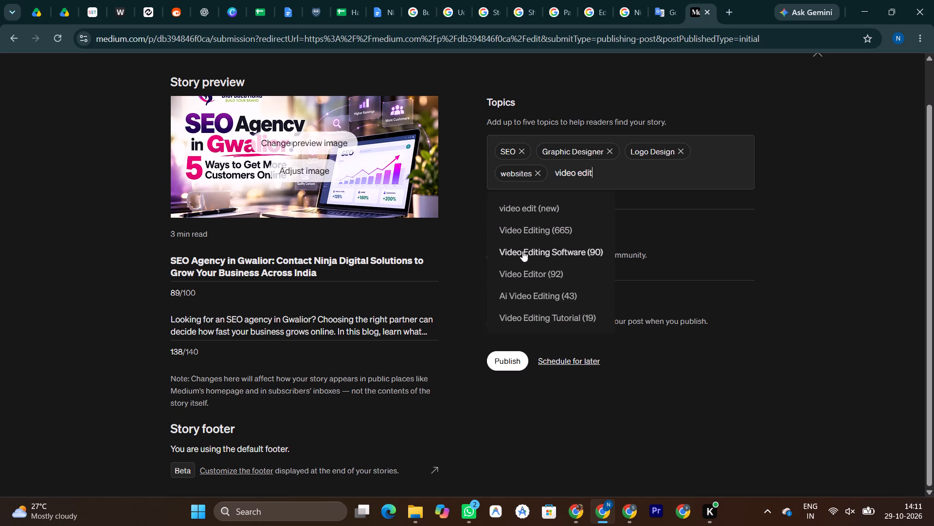
pyautogui.click(541, 272)
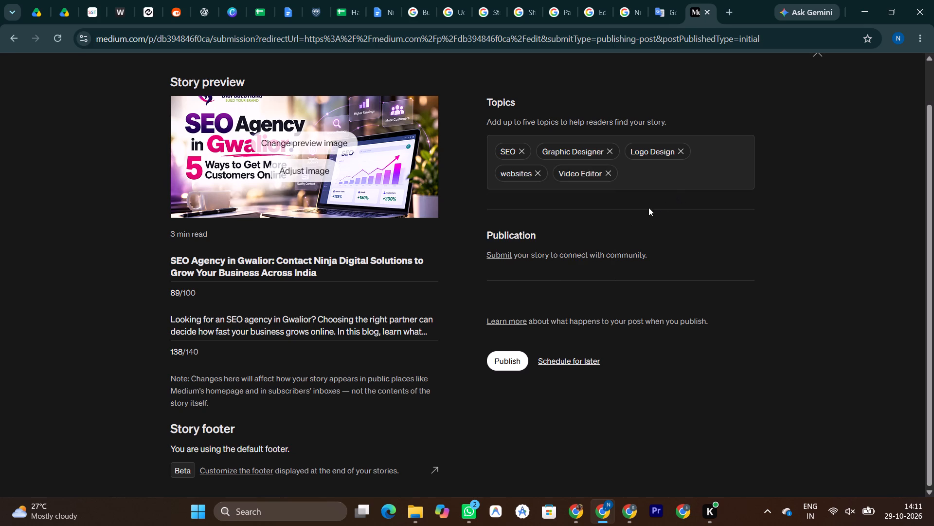
# Publish the SEO agency in Gwalior story on Medium and dismiss the sharing prompt.
pyautogui.click(504, 365)
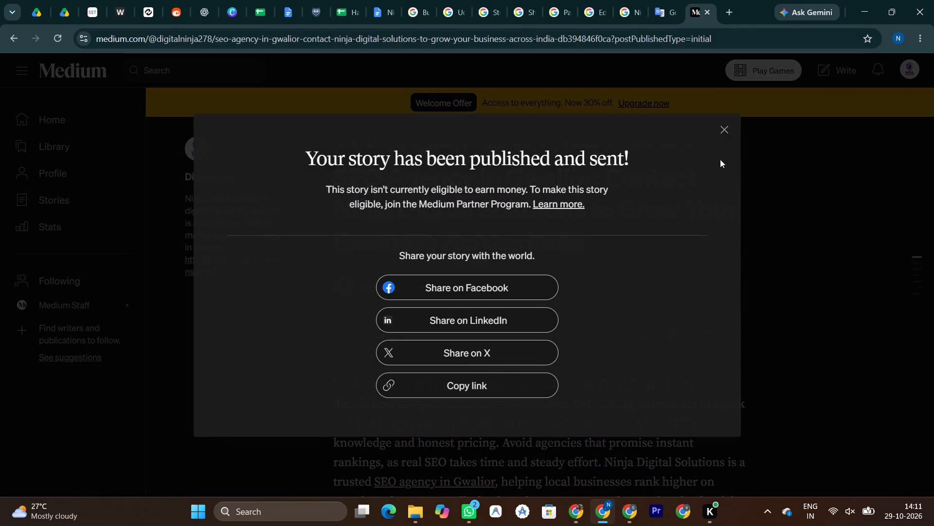
pyautogui.click(721, 131)
# Copy the link of the published Medium story from its share options.
pyautogui.click(733, 331)
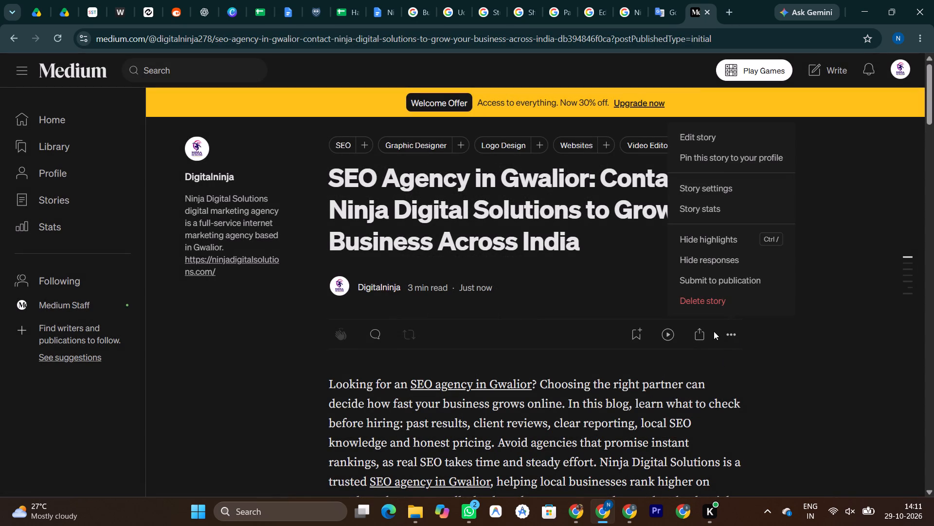
pyautogui.click(698, 335)
pyautogui.click(698, 335)
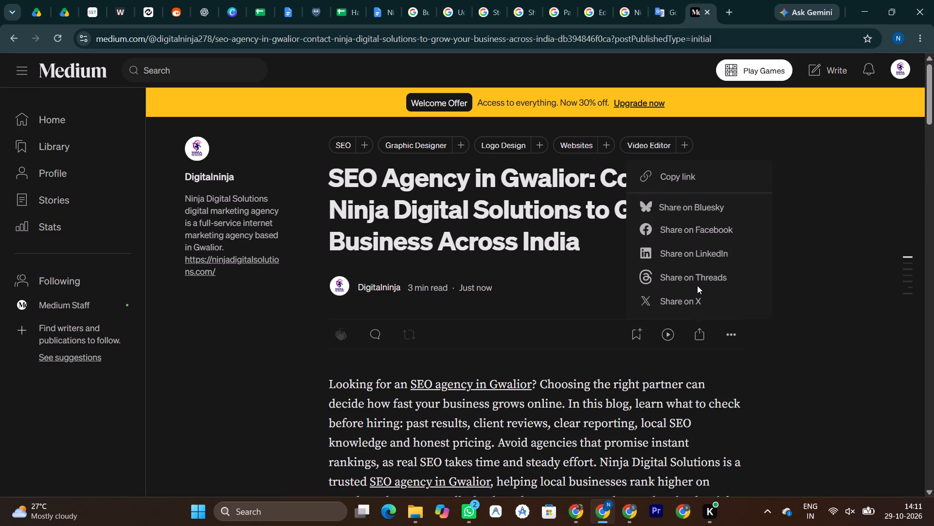
pyautogui.click(683, 175)
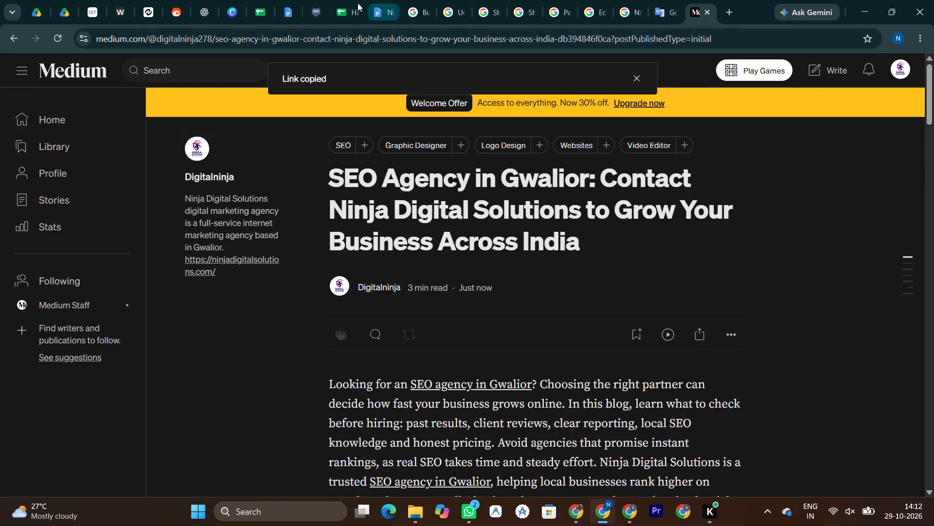
# Paste the copied Medium story link as the Backlink Url of the October 2026 Medium.com row in the Harsh Backlink sheet.
pyautogui.click(351, 3)
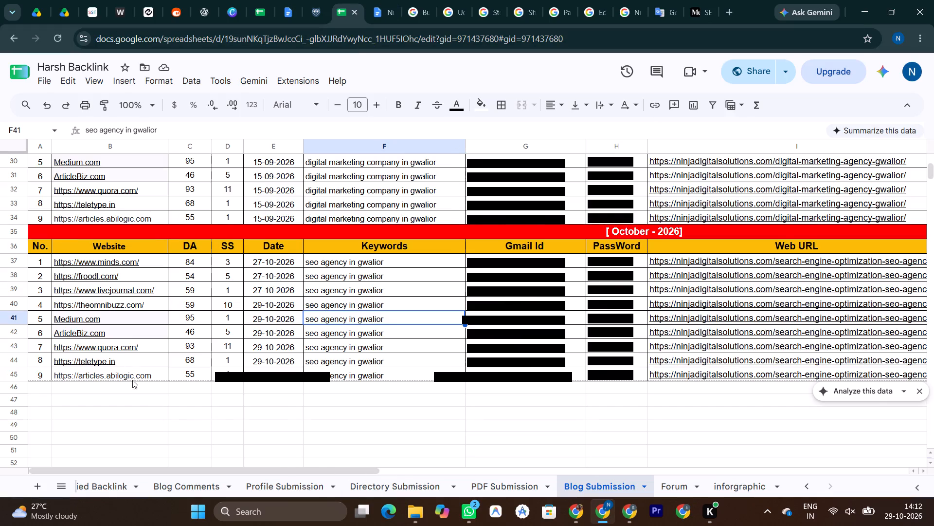
pyautogui.moveTo(348, 472); pyautogui.dragTo(452, 465)
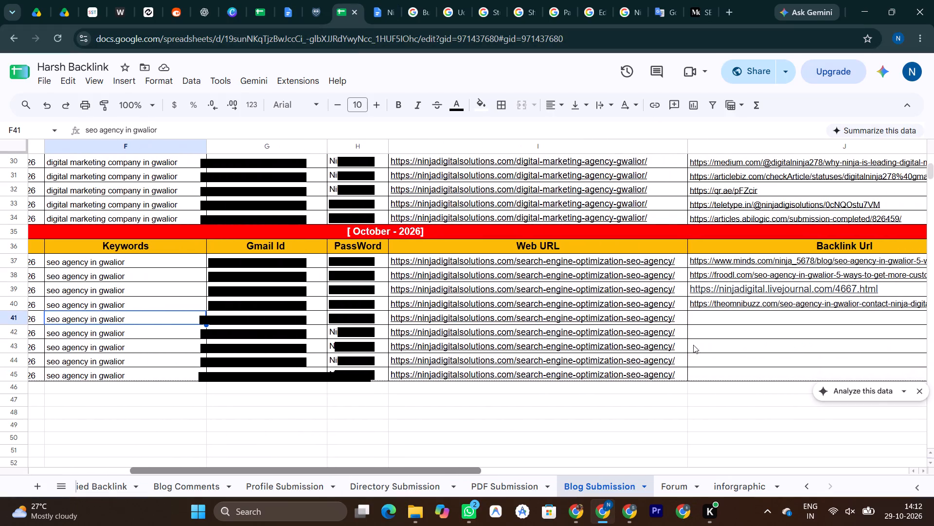
pyautogui.click(708, 315)
pyautogui.hotkey('ctrl', 'v')
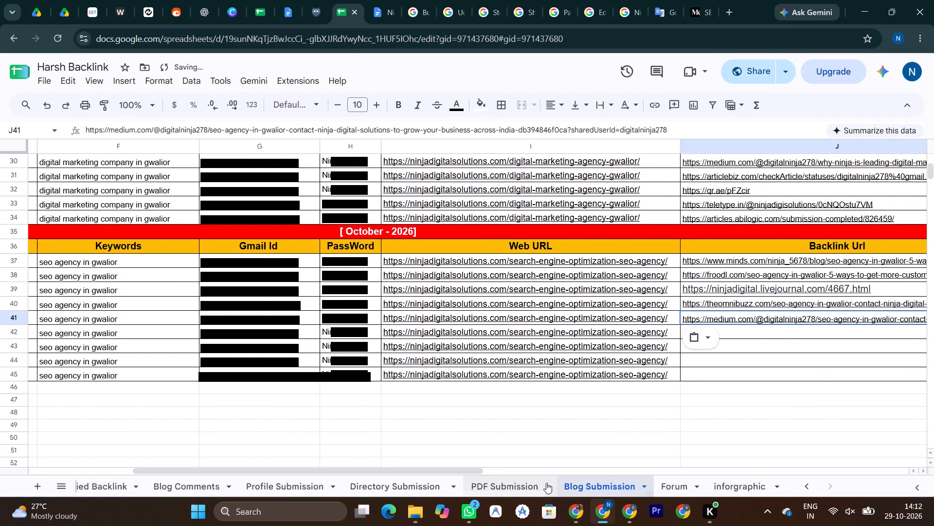
# Copy ArticleBiz.com from the October 2026 list, open the site in a new browser tab, and close the Medium story.
pyautogui.moveTo(445, 470); pyautogui.dragTo(264, 465)
pyautogui.click(151, 335)
pyautogui.hotkey('ctrl', 'c')
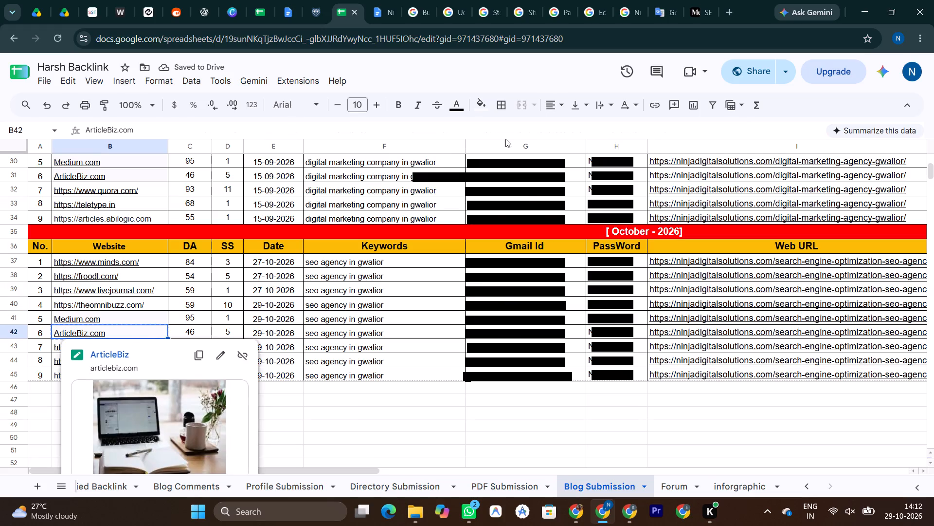
pyautogui.click(726, 0)
pyautogui.hotkey('ctrl', 'v')
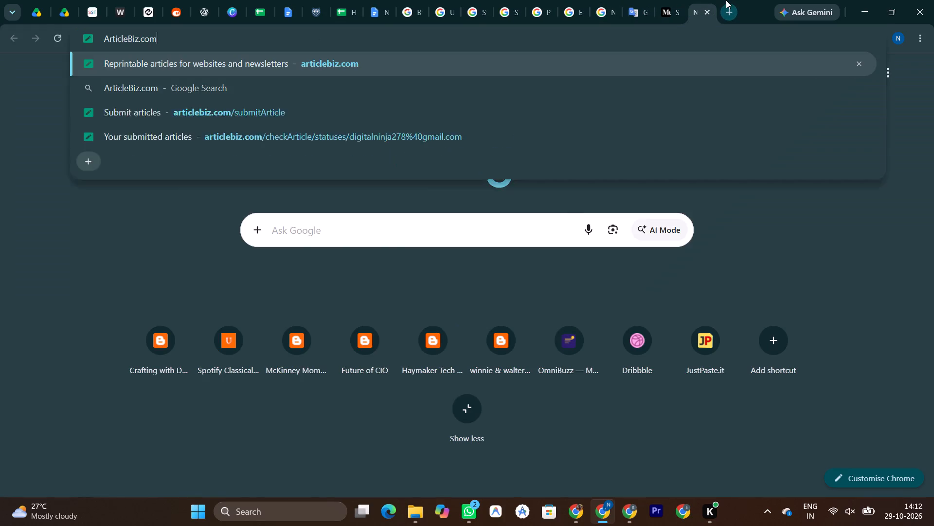
pyautogui.press('Return')
pyautogui.click(678, 0)
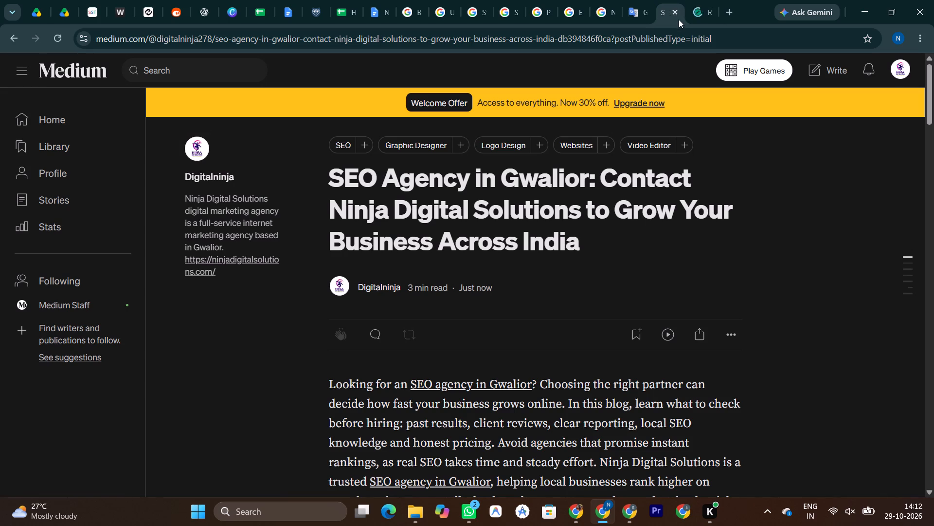
pyautogui.click(676, 15)
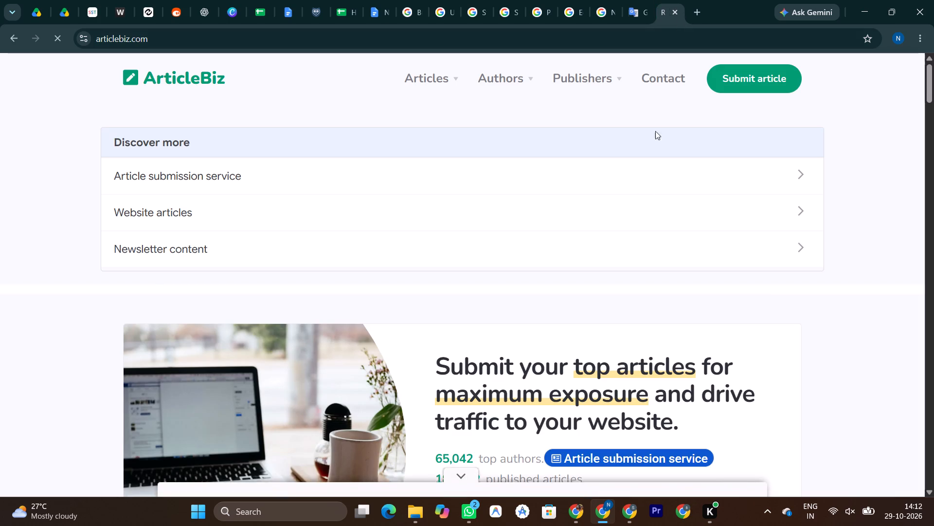
# Open ArticleBiz's article submission form, closing the full-page advertisement.
pyautogui.scroll(-9, 894, 175)
pyautogui.scroll(10, 893, 171)
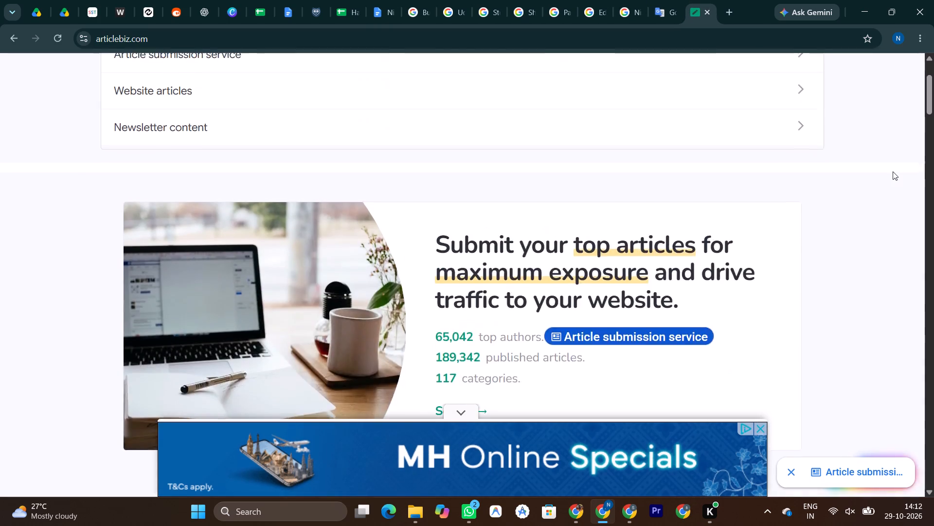
pyautogui.scroll(4, 893, 171)
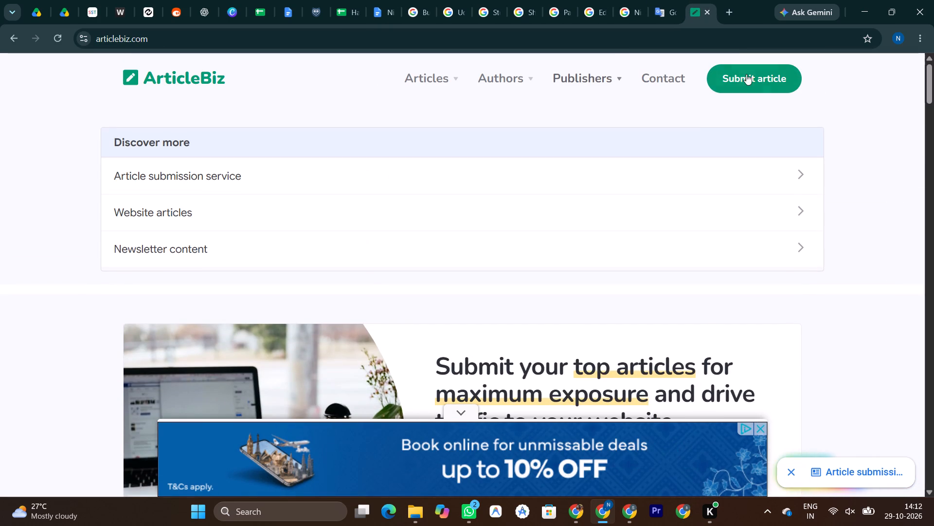
pyautogui.click(730, 81)
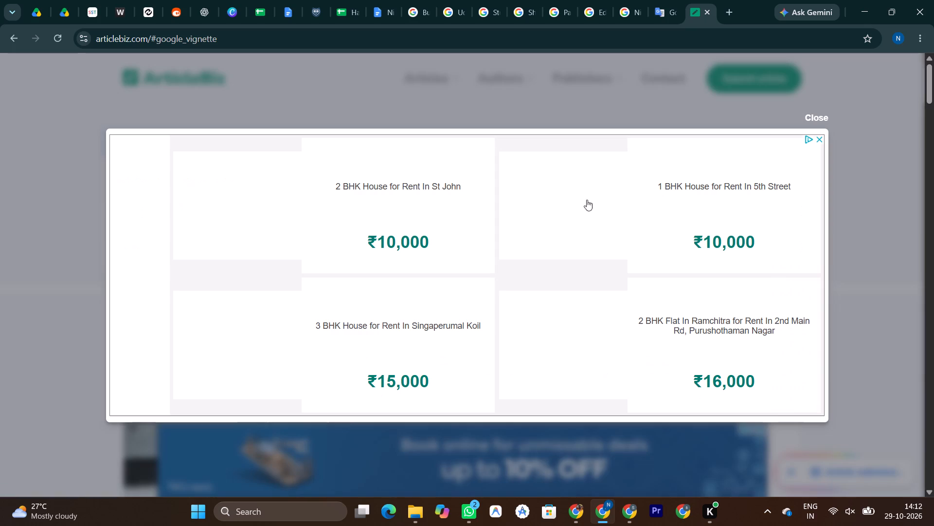
pyautogui.click(822, 119)
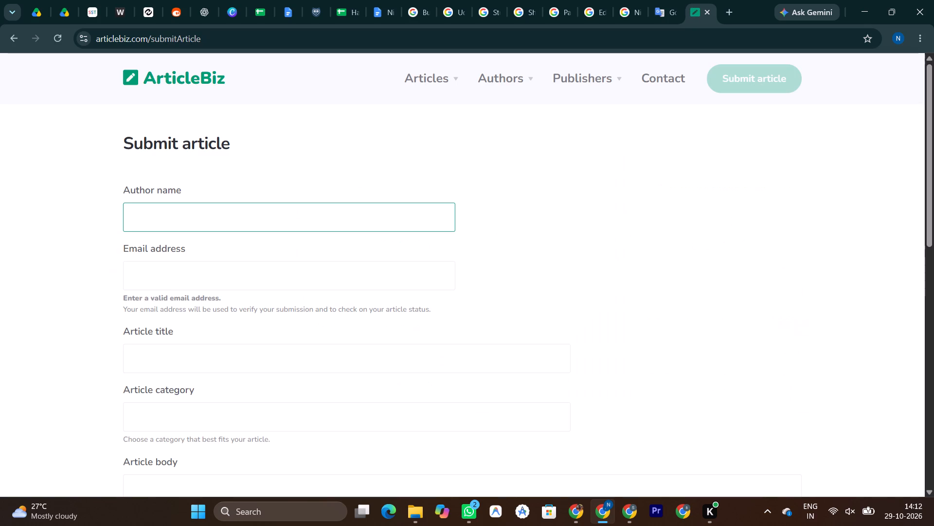